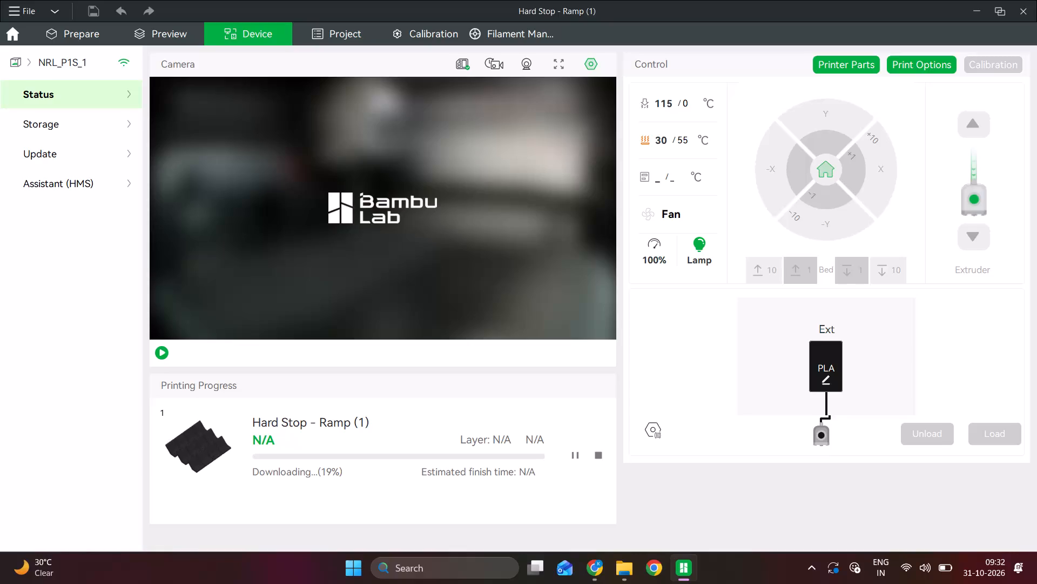
Switch from the printer's device status to the Prepare view of the Hard Stop - Ramp (1) project.
click(75, 21)
click(75, 28)
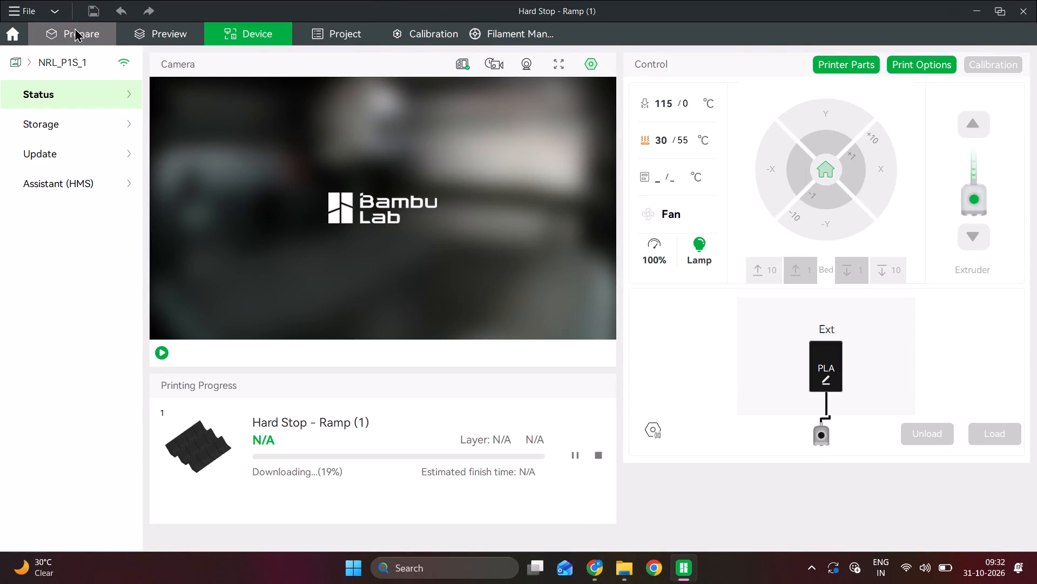
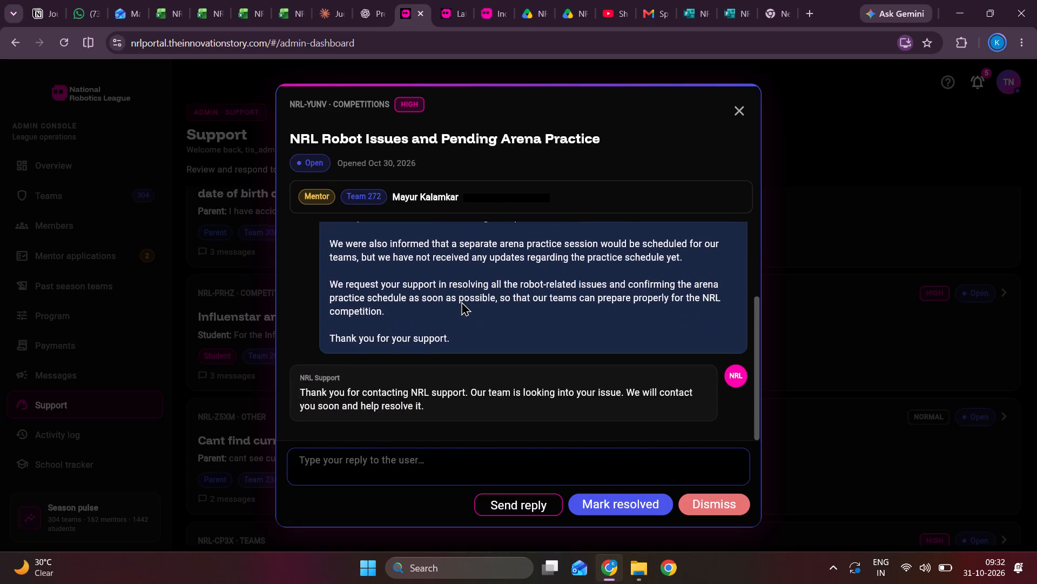
Start a reply to the Team 272 mentor's ticket "NRL Robot Issues and Pending Arena Practice" after rereading the original message.
scroll(461, 301, up, 8)
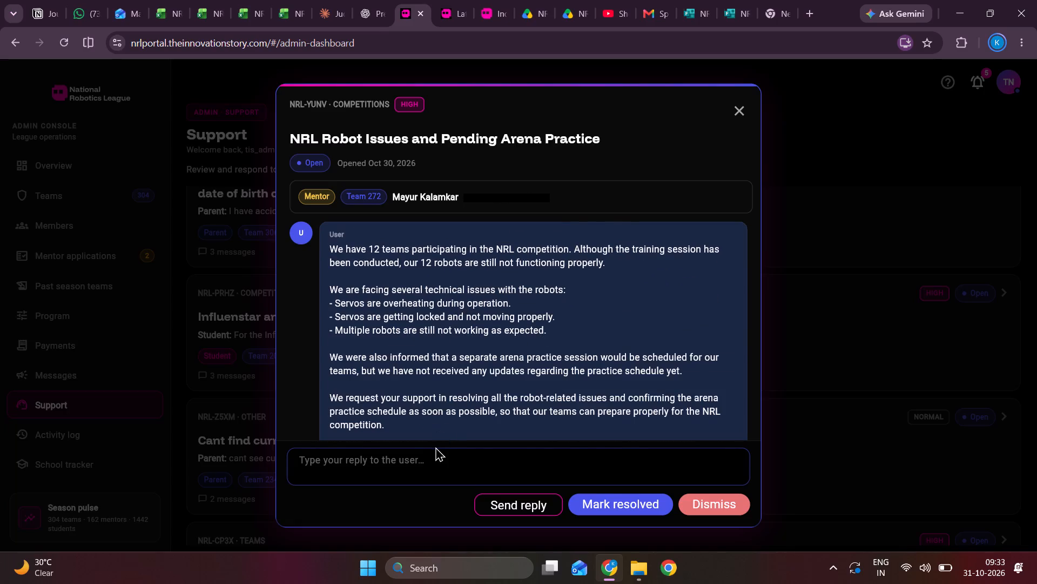
click(428, 467)
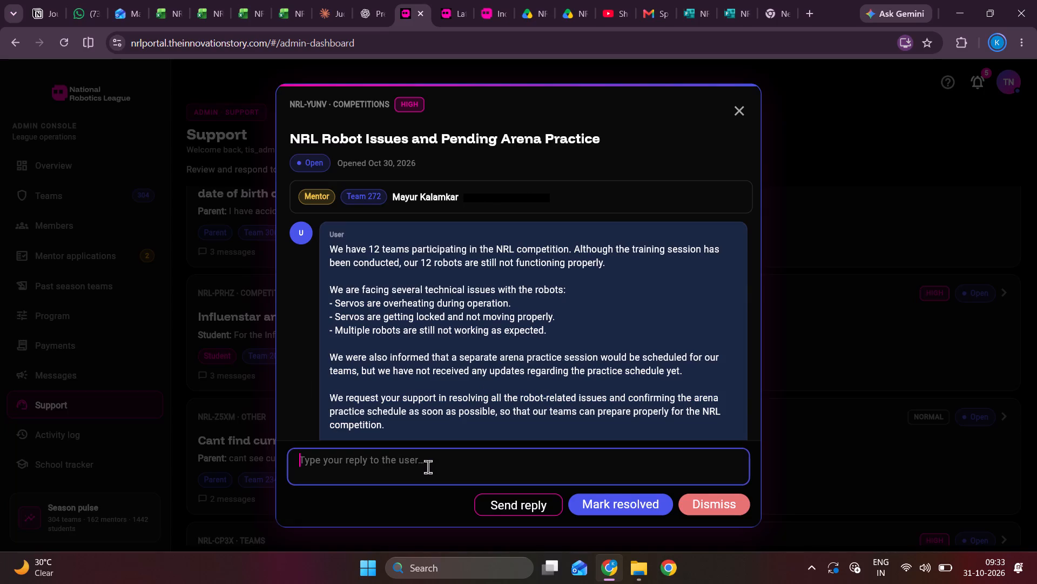
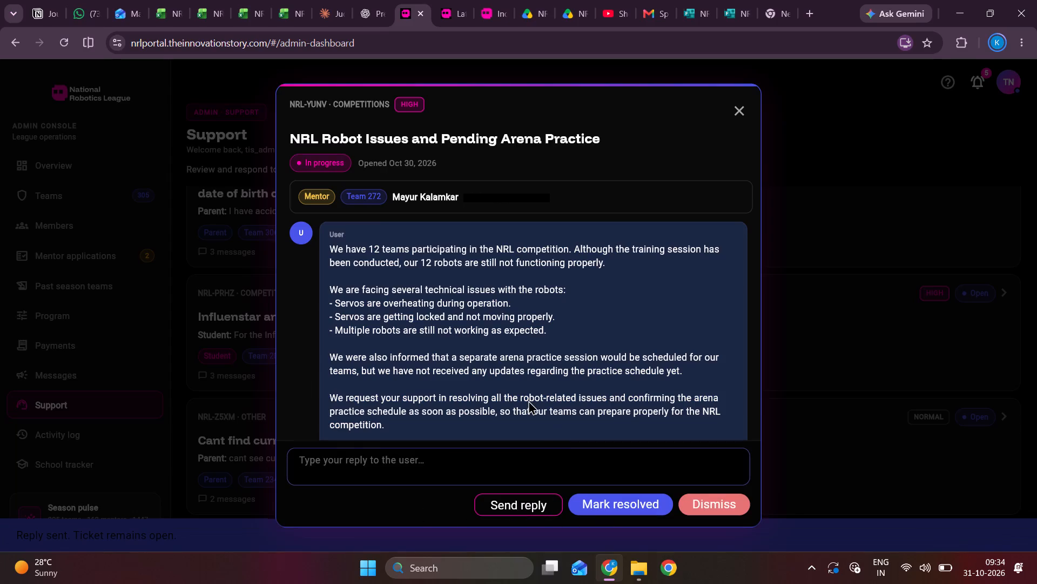
Check the end of the Team 272 mentor's conversation and close the ticket.
scroll(528, 400, down, 8)
click(828, 235)
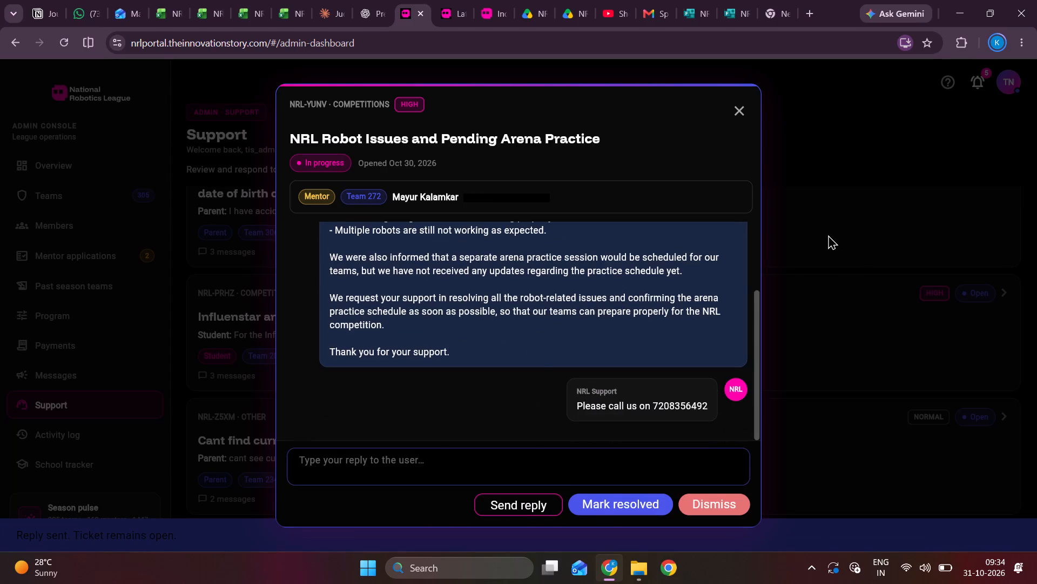
In Team 258's ticket "Servo Motor of Arm link not functioning", draft the reply "u need to loosen all the bolts of the servo. The tightened".
scroll(597, 296, down, 3)
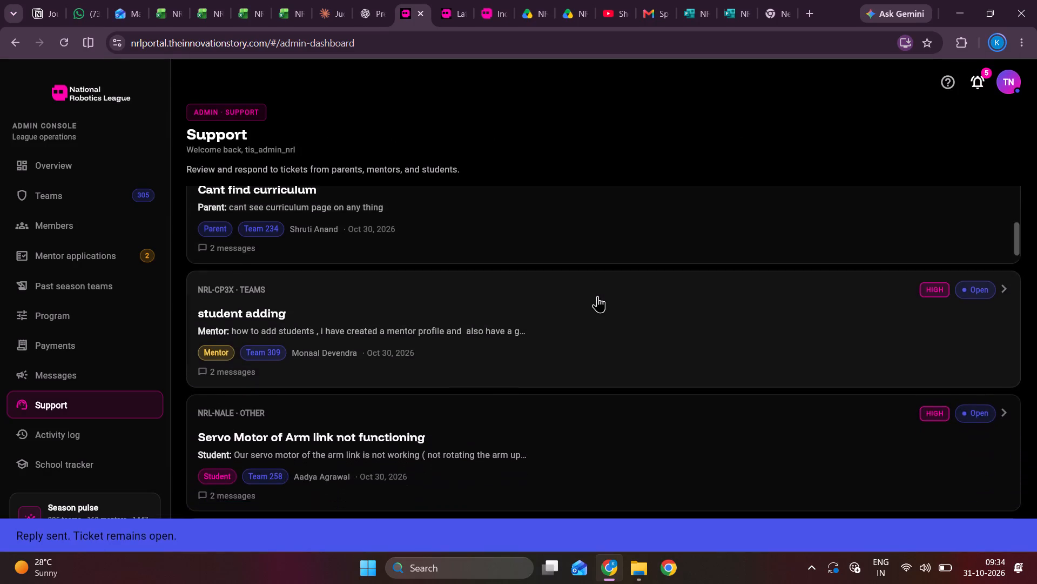
scroll(597, 296, down, 3)
click(591, 306)
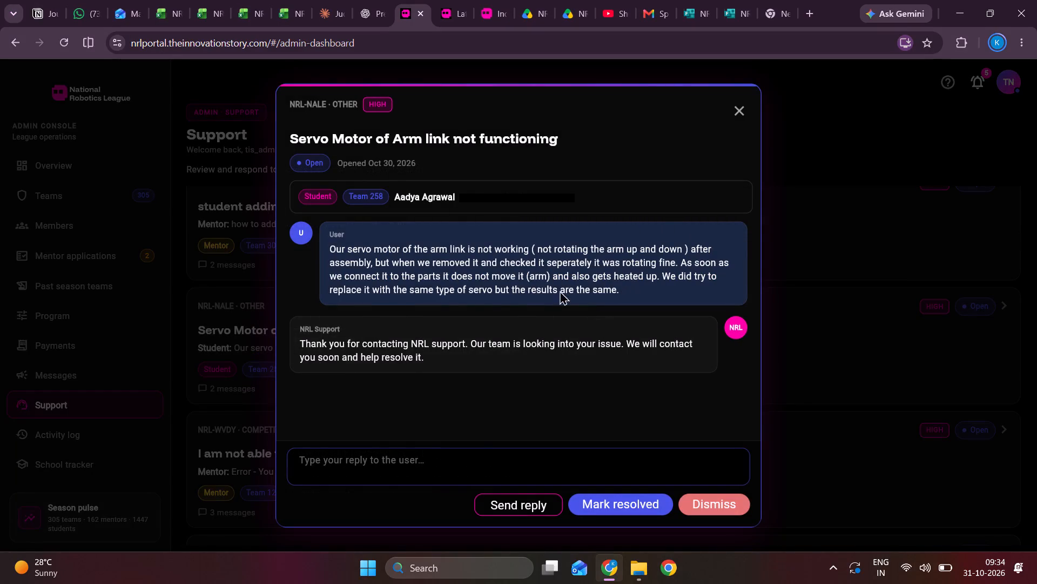
click(467, 466)
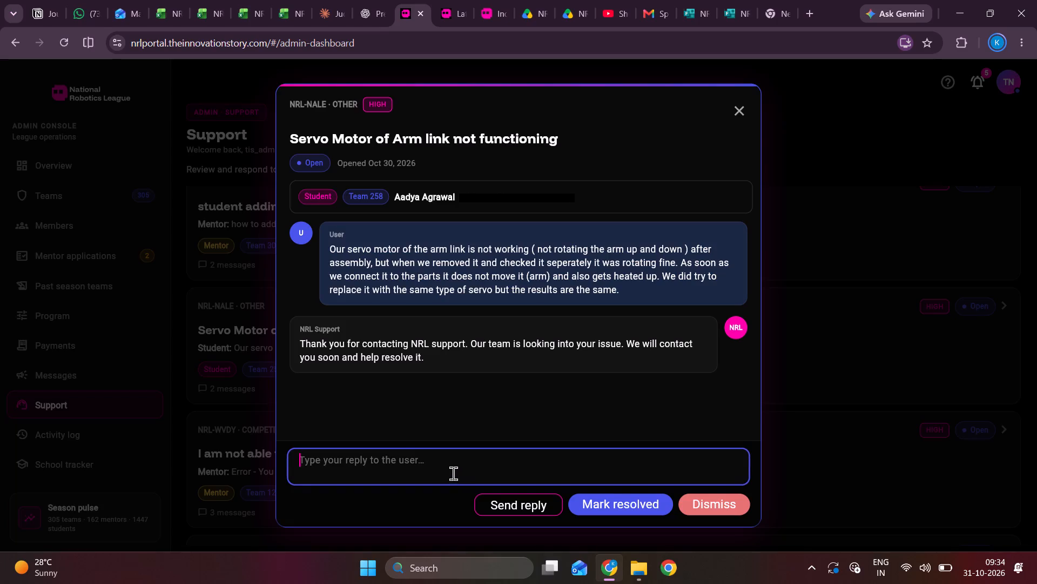
text(u need to loosen all the bolts of the r)
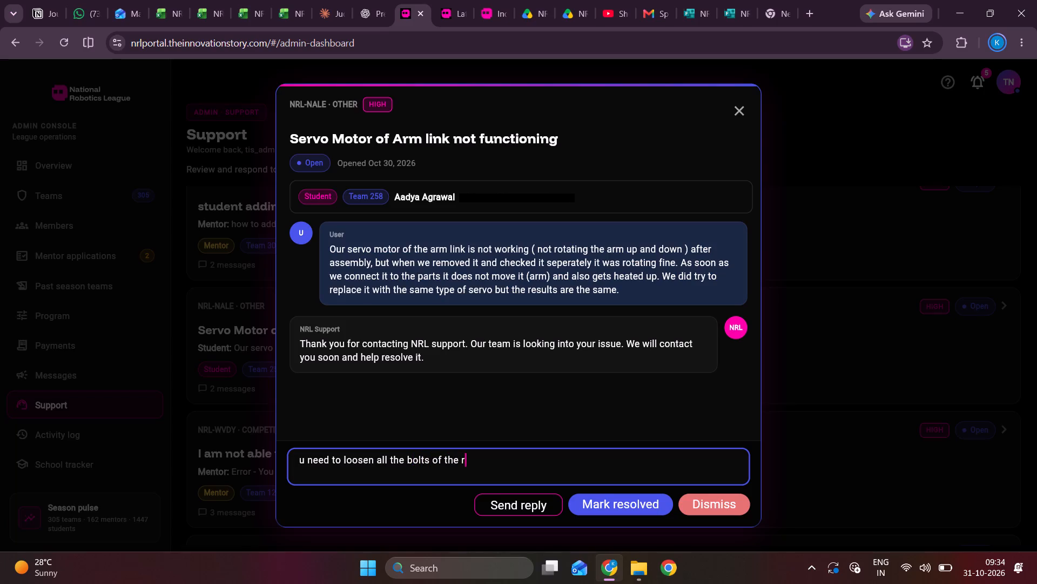
text(servo)
key(space)
key(BackSpace)
key(BackSpace)
key(BackSpace)
key(BackSpace)
key(BackSpace)
key(BackSpace)
key(BackSpace)
text(servo)
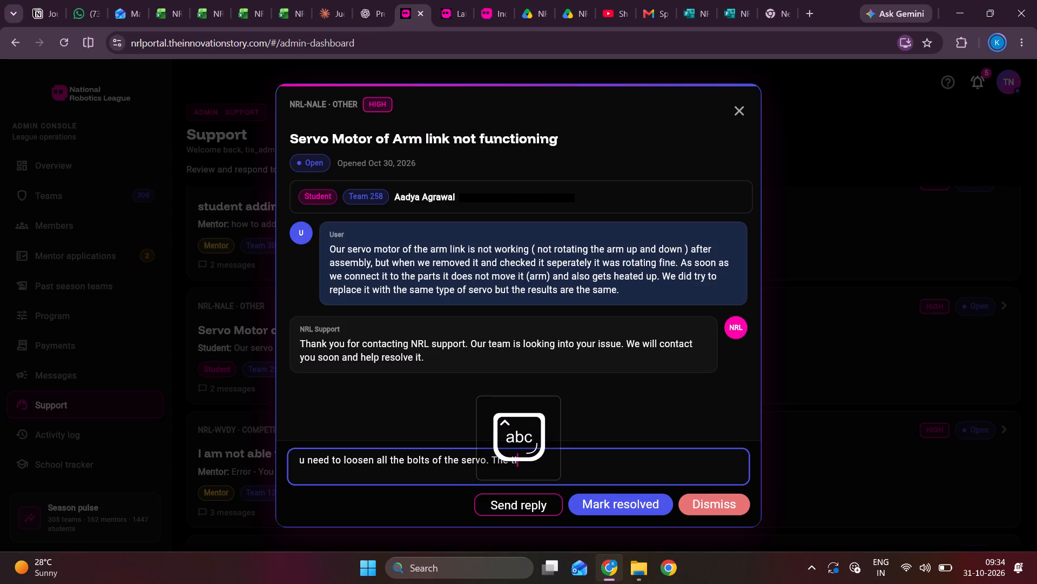
key(BackSpace)
key(BackSpace)
key(BackSpace)
key(BackSpace)
text(tedn)
key(BackSpace)
key(BackSpace)
text(ned)
key(space)
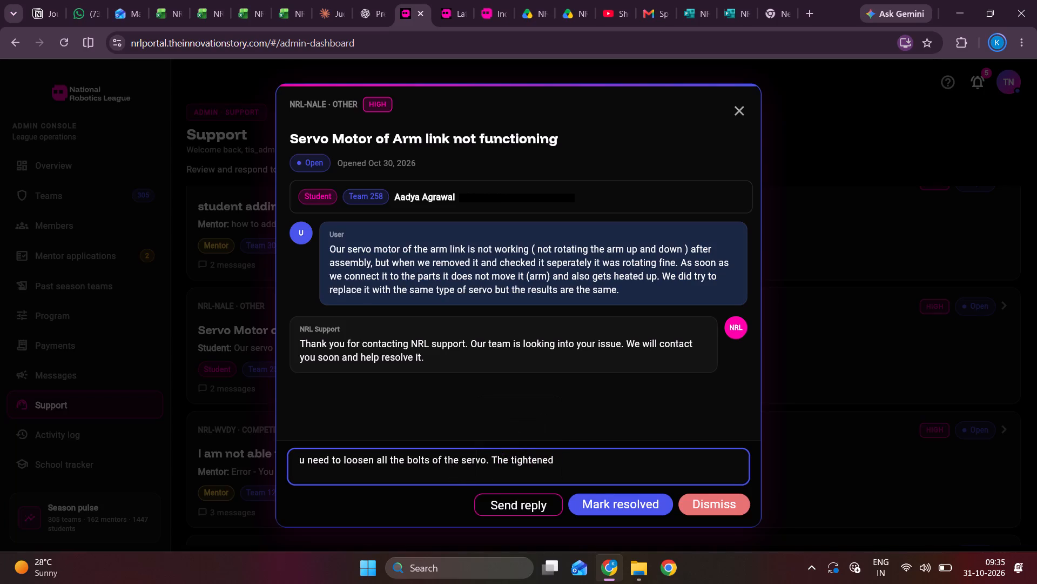
Correct the opening word of the draft reply to "You" and return to the end of the text.
click(302, 461)
key(Right)
key(BackSpace)
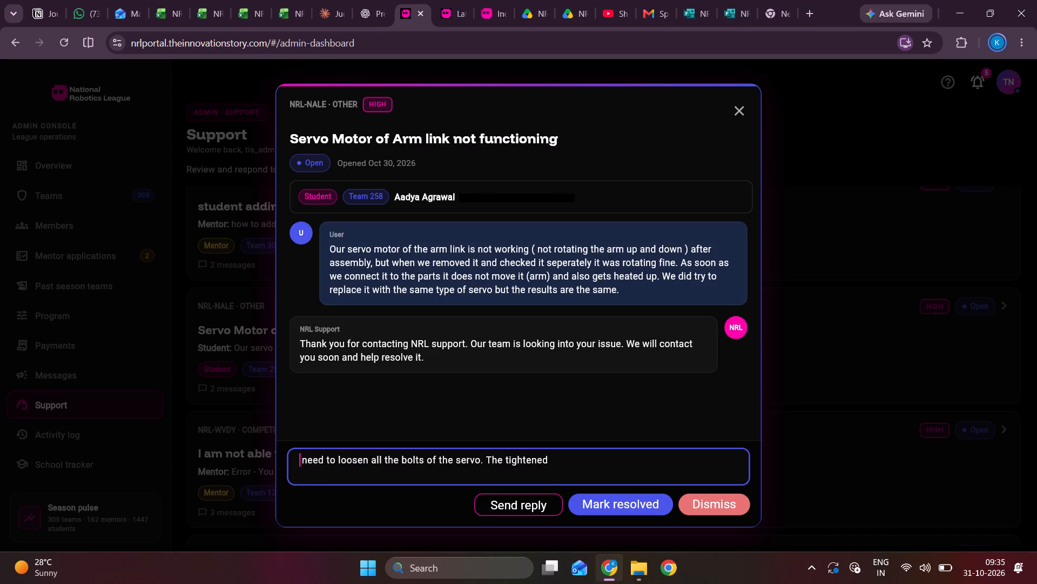
text(ypi)
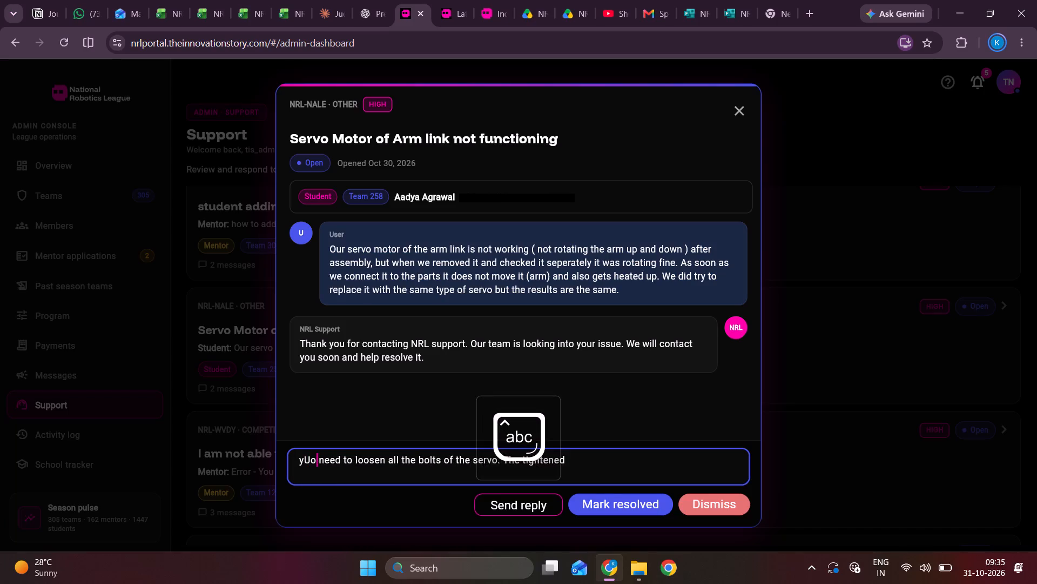
key(BackSpace)
key(BackSpace)
key(BackSpace)
key(BackSpace)
key(BackSpace)
click(602, 463)
Complete the reply with "bolts on the arm may even damage the servo.", send it and close the ticket.
text(bolts on the arl)
key(BackSpace)
text(m)
key(space)
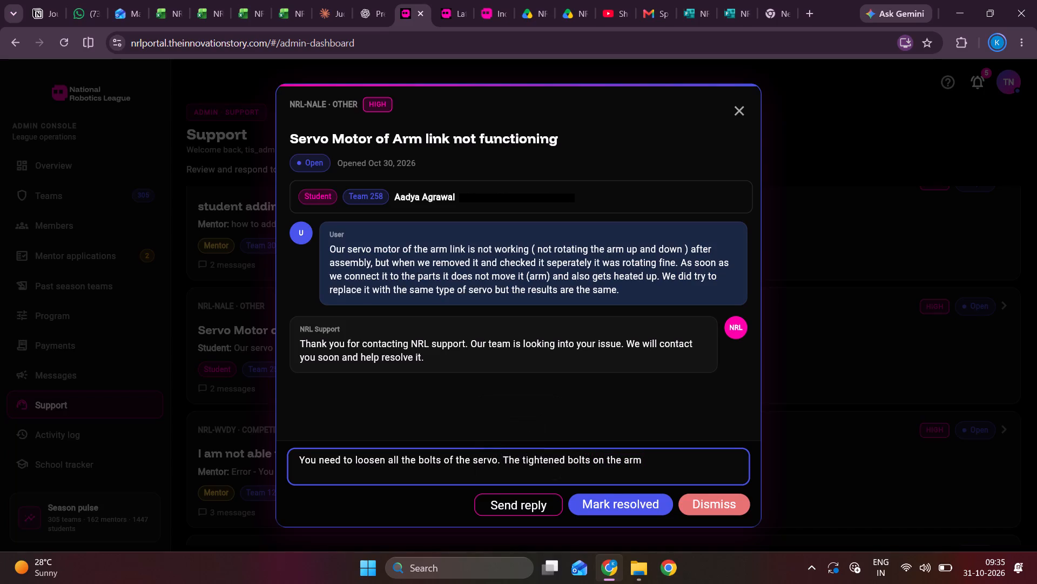
key(l)
key(BackSpace)
text(may)
key(space)
key(r)
key(BackSpace)
text(event)
key(space)
key(BackSpace)
key(BackSpace)
key(BackSpace)
key(BackSpace)
key(BackSpace)
key(BackSpace)
text(ve)
key(BackSpace)
key(BackSpace)
text(even damage the servo.)
key(space)
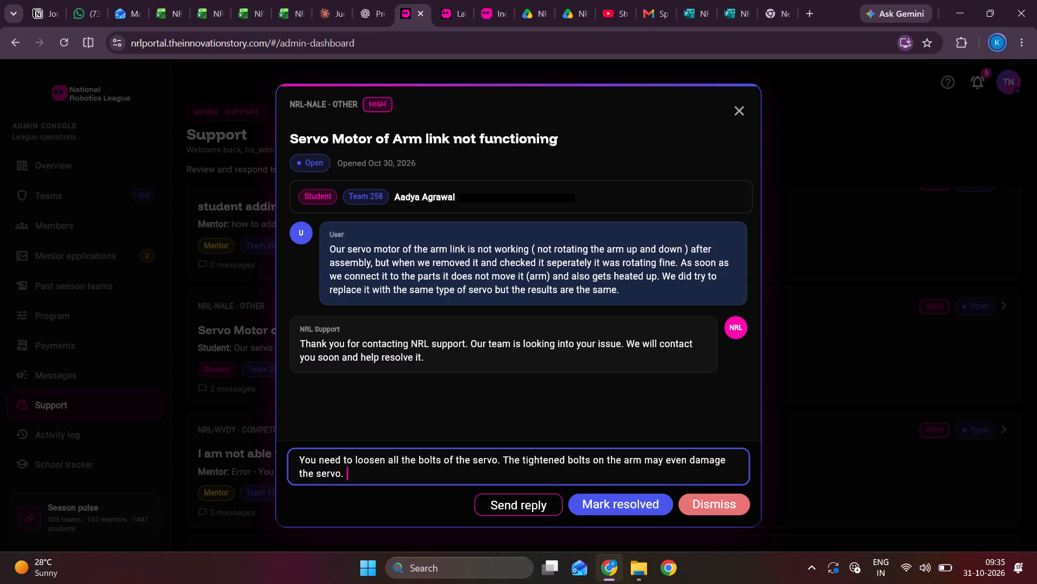
click(530, 498)
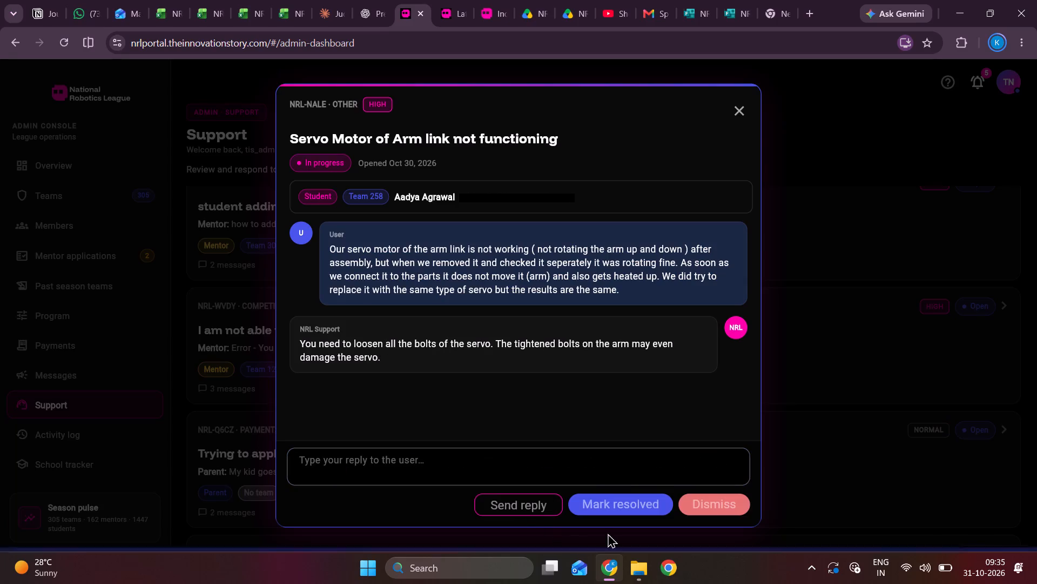
click(884, 470)
Open the parent's payments ticket about the school coupon code not working, read it and close it without replying.
scroll(565, 371, down, 1)
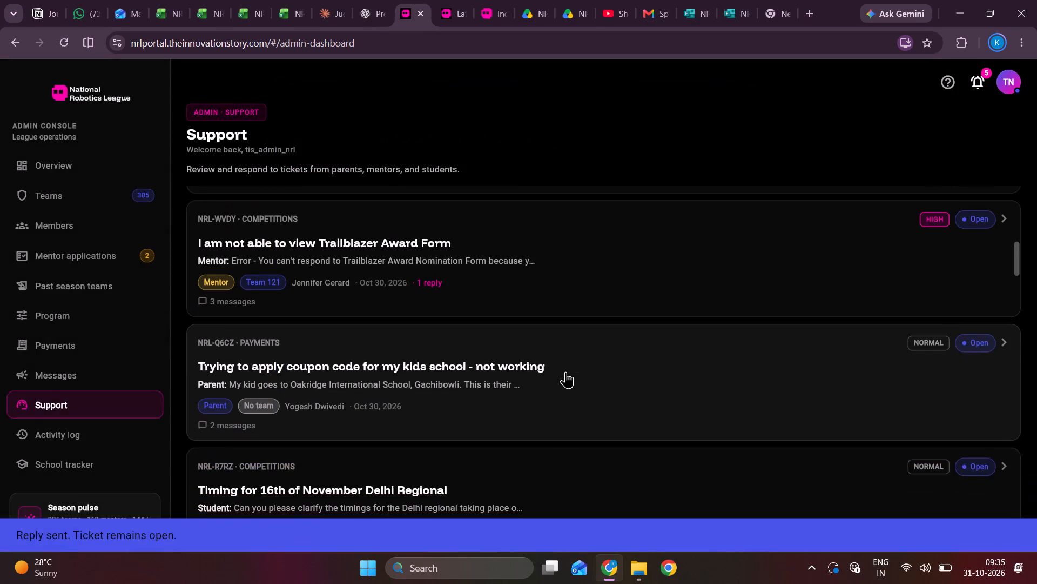
scroll(565, 371, down, 2)
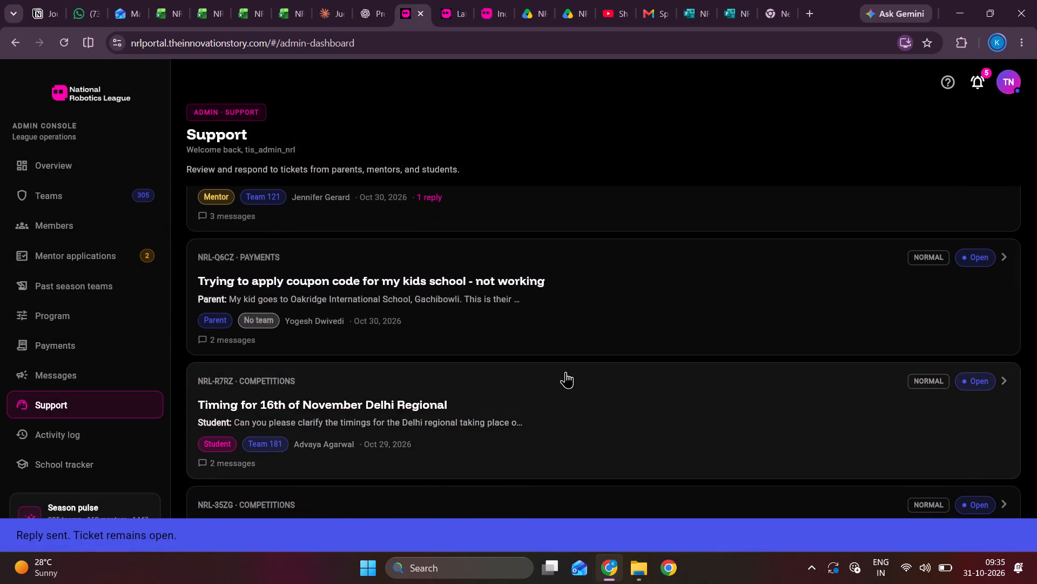
scroll(565, 371, down, 1)
click(565, 323)
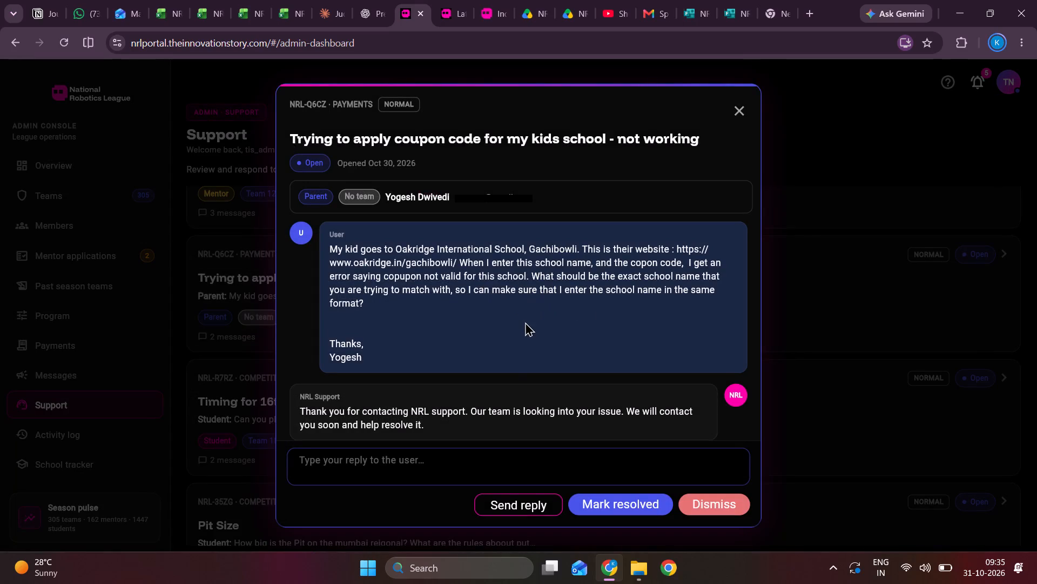
scroll(538, 353, down, 3)
click(841, 361)
Look through the support ticket list for other open tickets to answer, down to those dated Oct 27.
scroll(744, 367, up, 2)
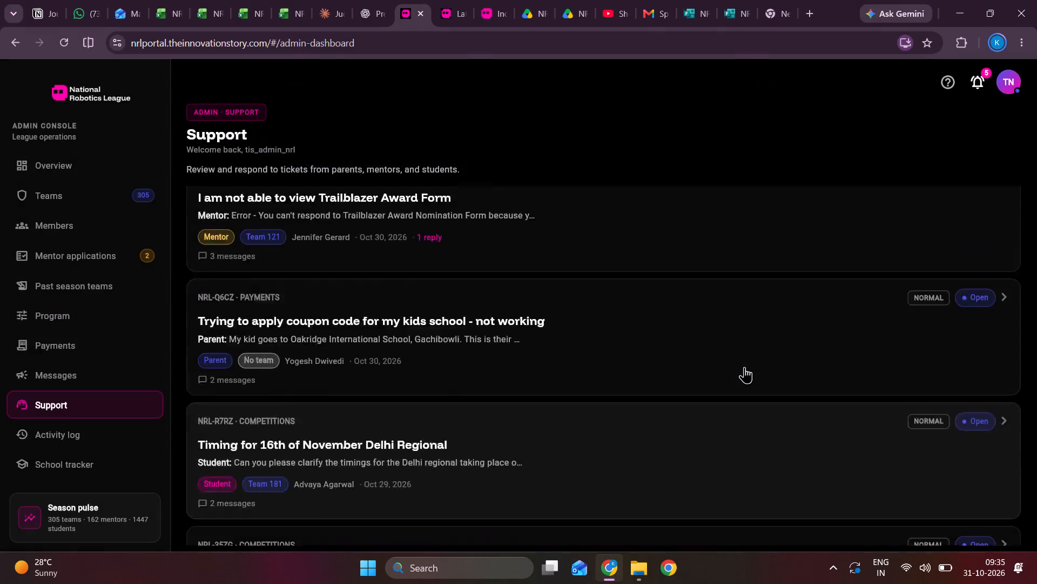
scroll(744, 367, up, 9)
scroll(744, 367, down, 5)
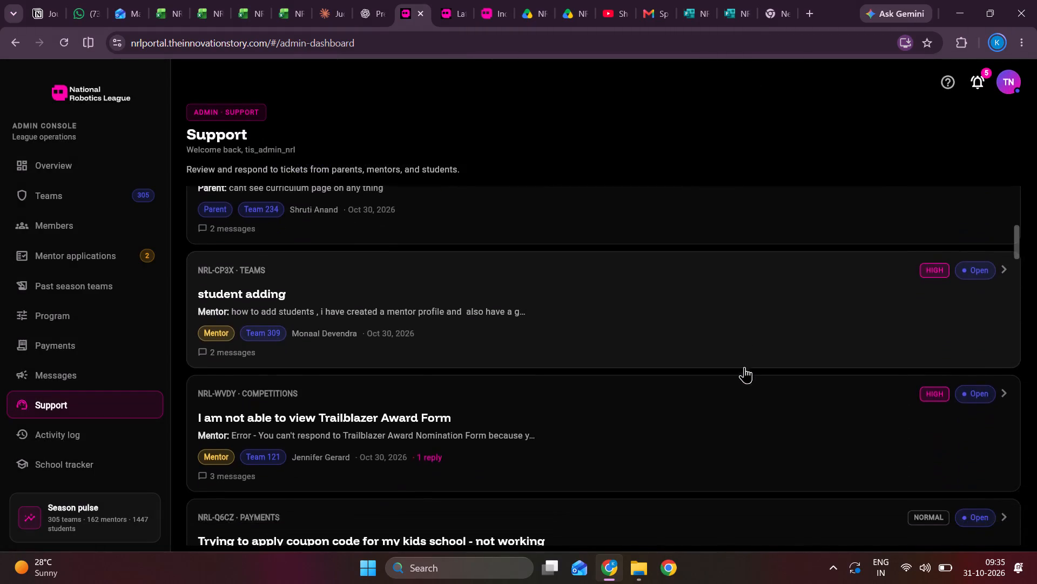
scroll(744, 367, down, 7)
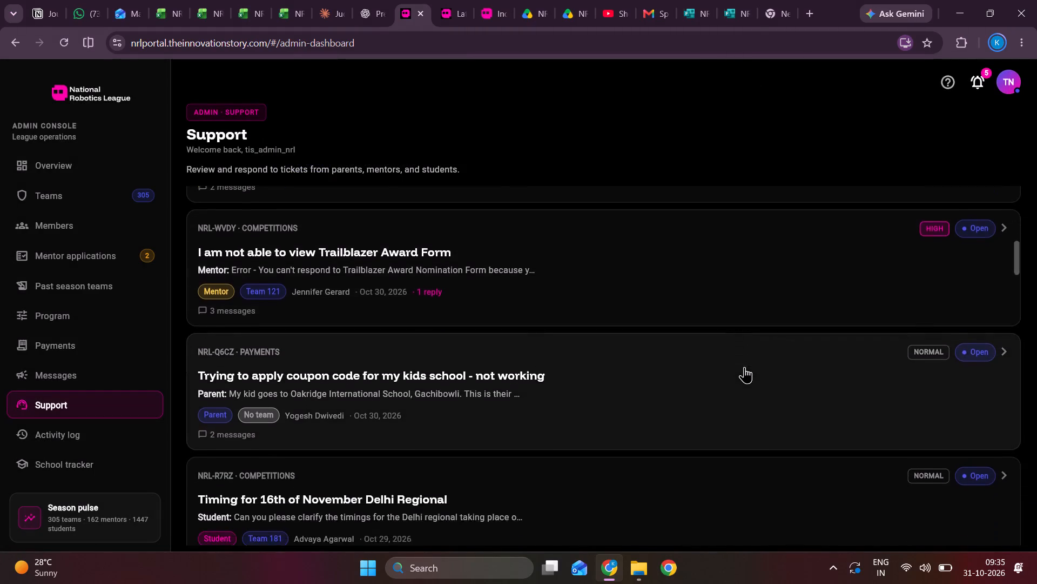
scroll(744, 367, down, 5)
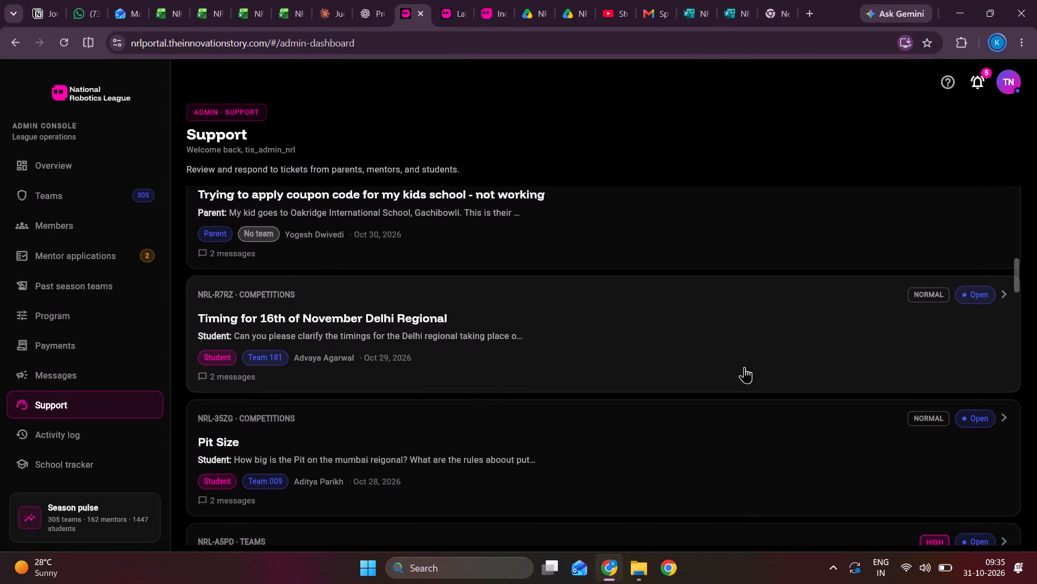
scroll(744, 367, down, 3)
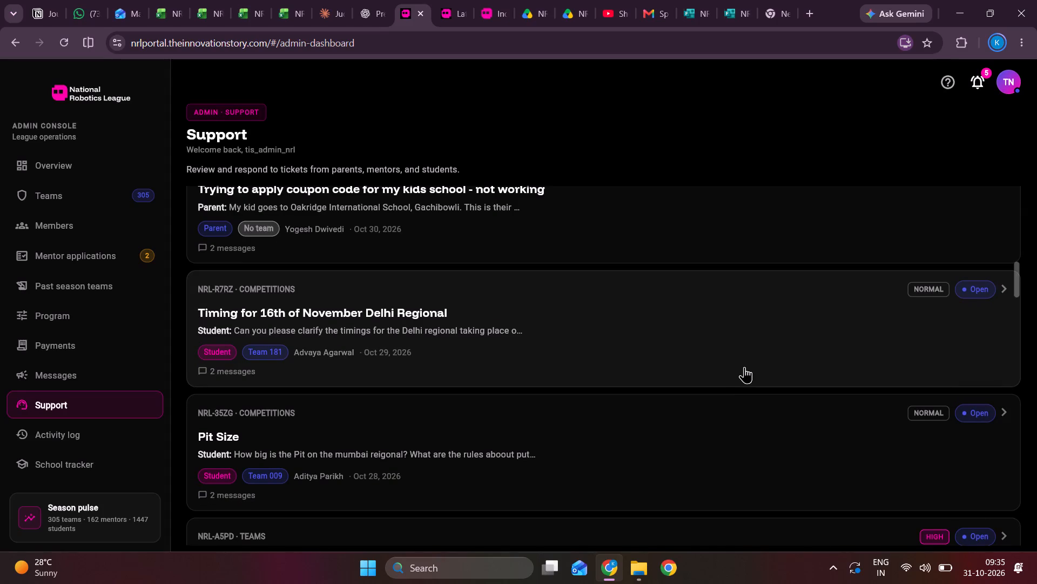
scroll(744, 367, down, 5)
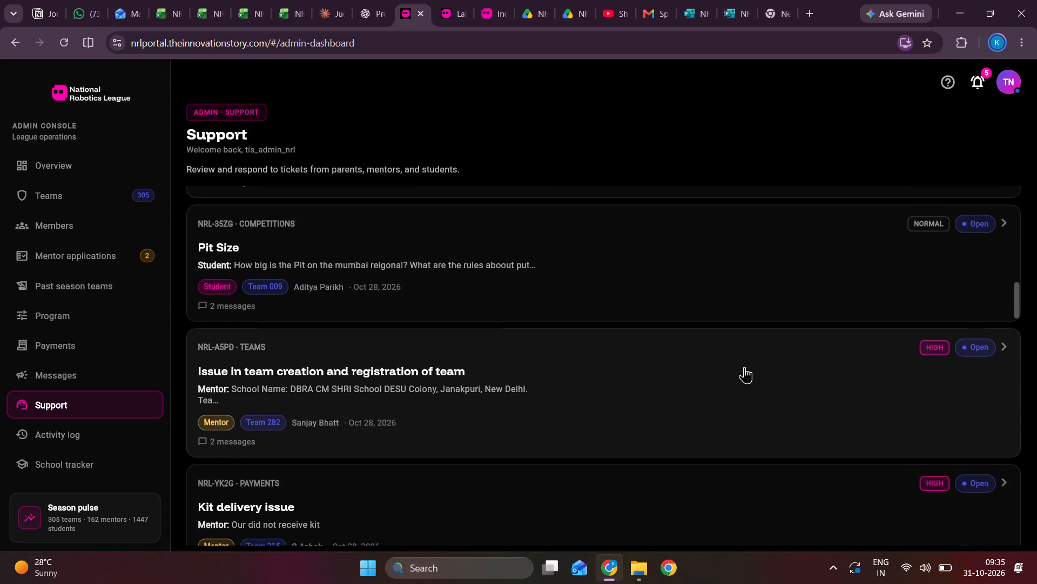
scroll(744, 367, down, 3)
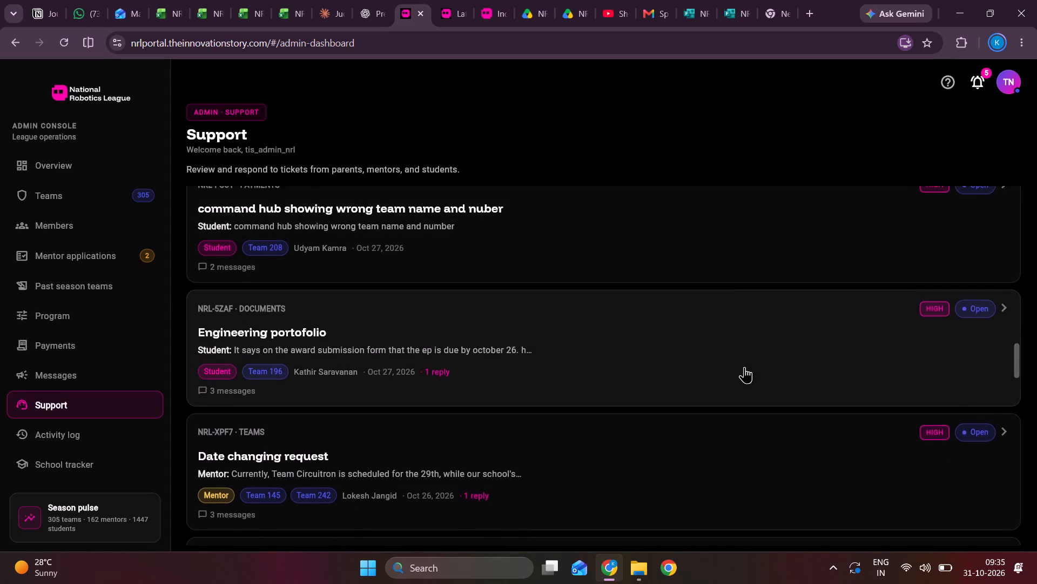
Reply "Please start the setupp from the start" to Team 208's ticket about the command hub's wrong team name and number, then close it.
click(744, 367)
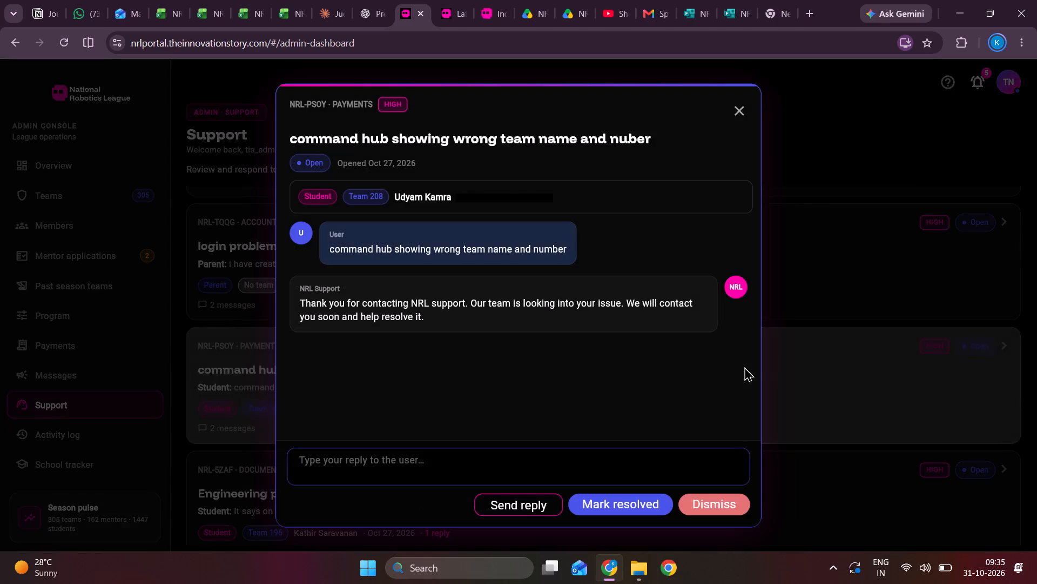
click(507, 480)
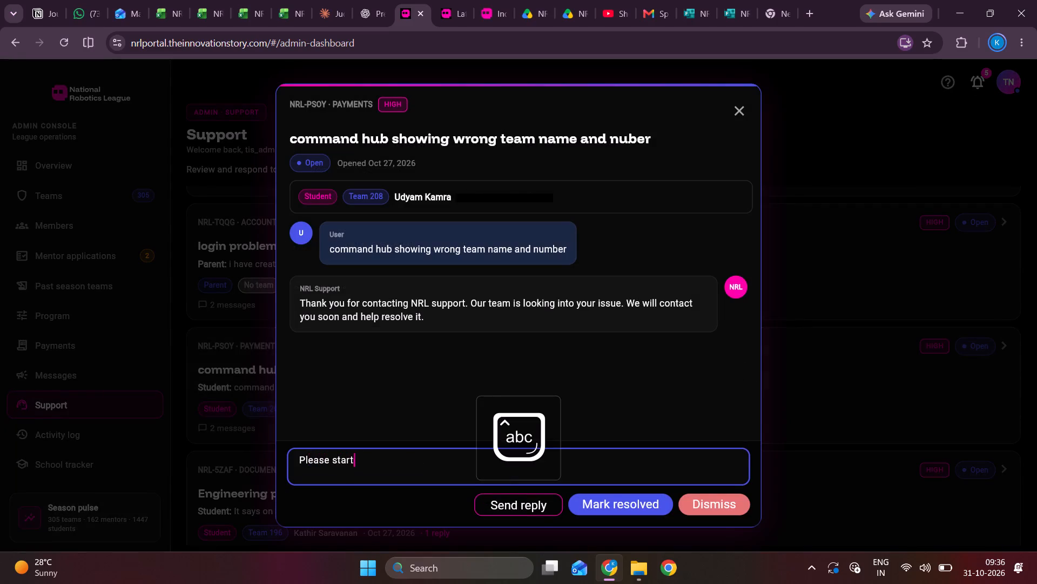
key(BackSpace)
key(BackSpace)
key(BackSpace)
key(BackSpace)
key(BackSpace)
key(BackSpace)
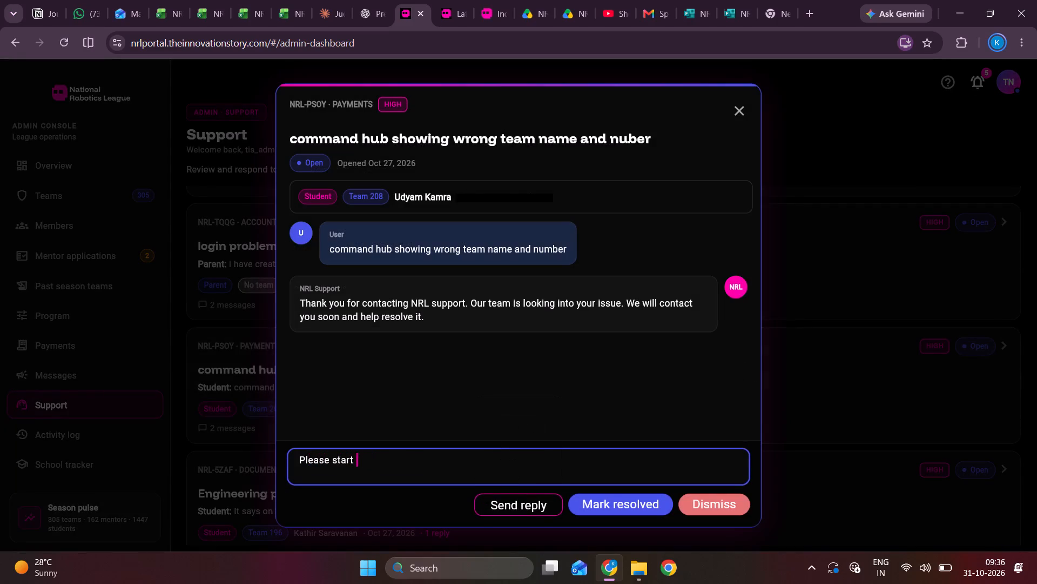
text(the setupp fropm)
key(space)
key(BackSpace)
key(BackSpace)
key(BackSpace)
text(m the start)
key(Return)
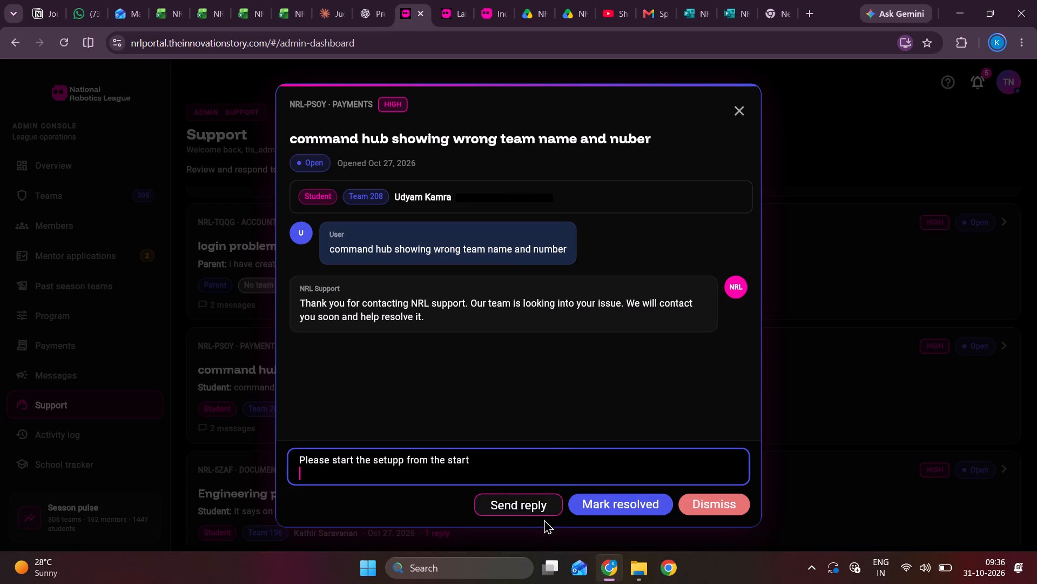
click(543, 510)
click(266, 387)
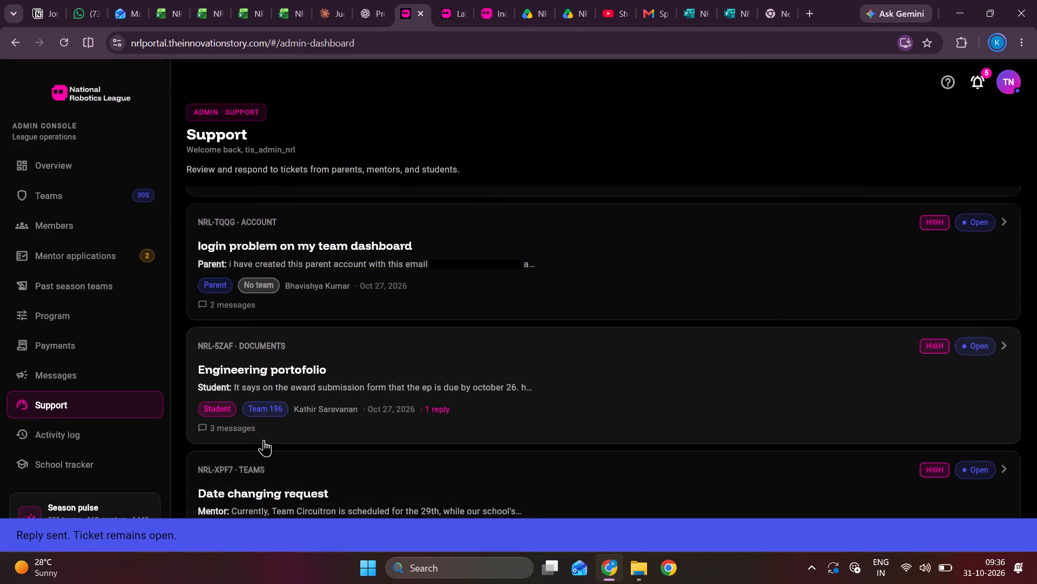
Open Team 130's high-priority ticket about the command hub not working and read the student's message and attachment.
scroll(264, 440, down, 1)
scroll(367, 413, down, 1)
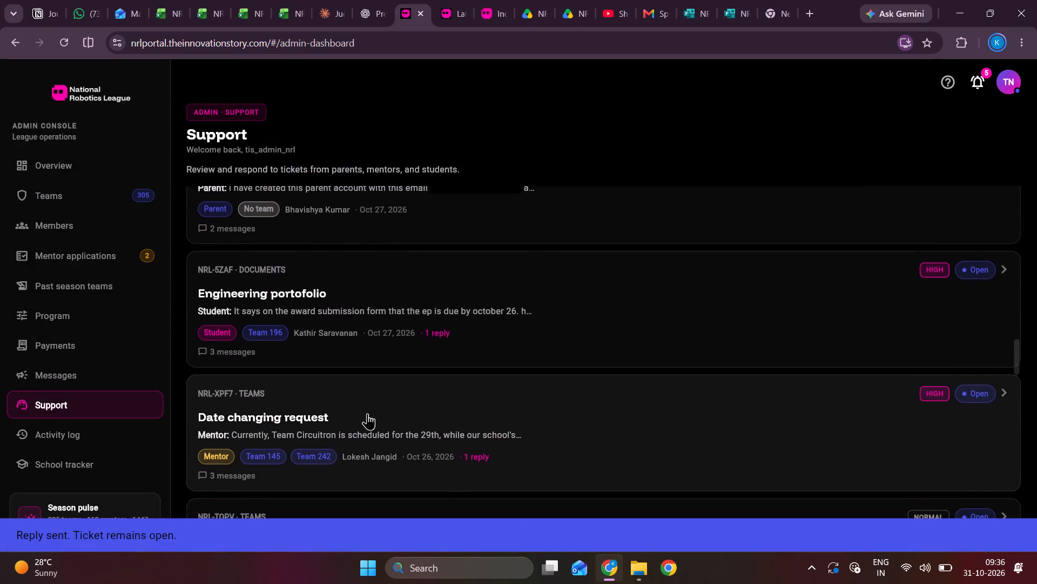
scroll(367, 413, down, 1)
scroll(443, 408, down, 1)
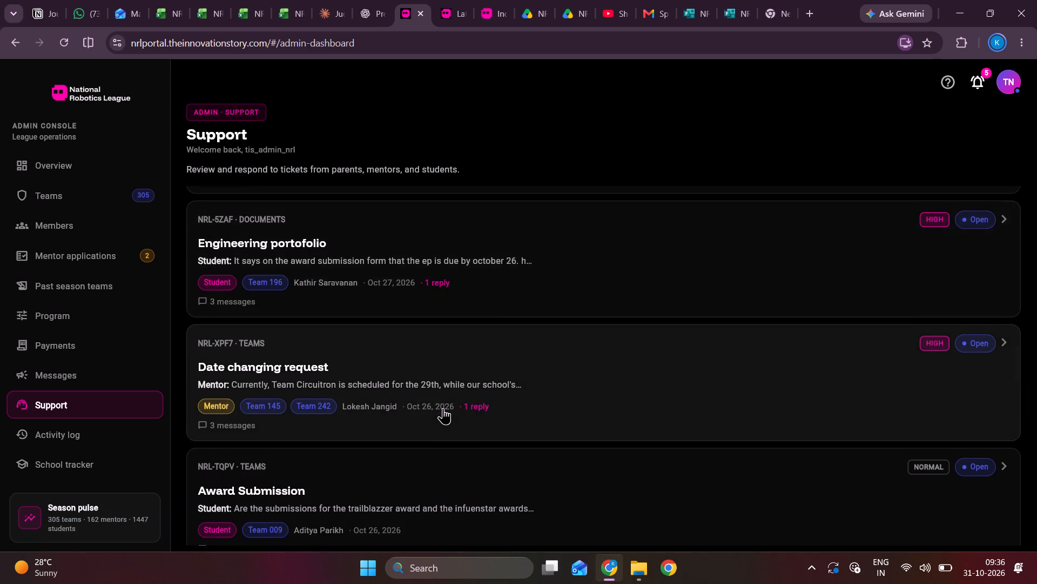
scroll(443, 408, down, 4)
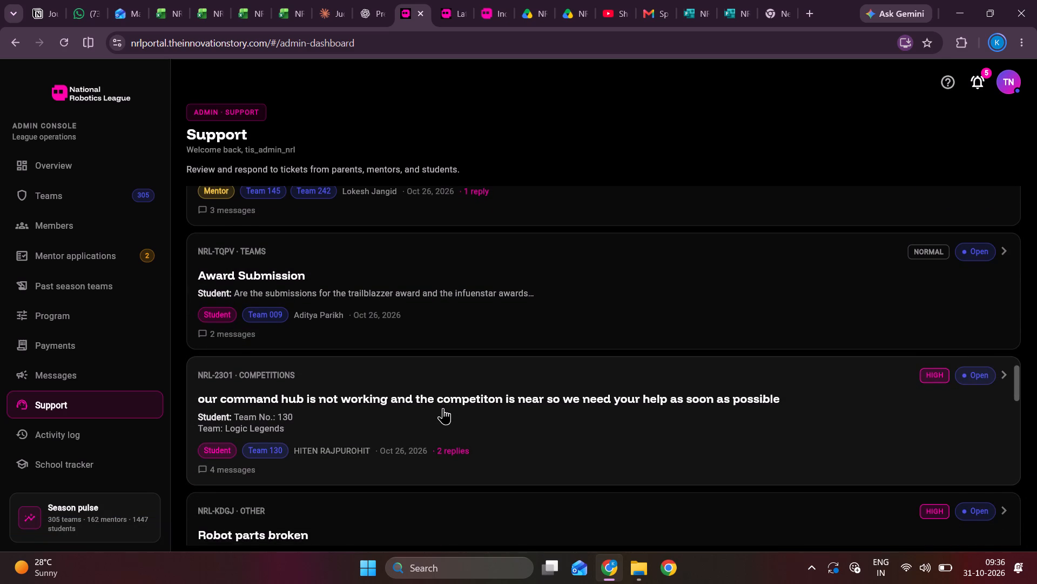
click(443, 413)
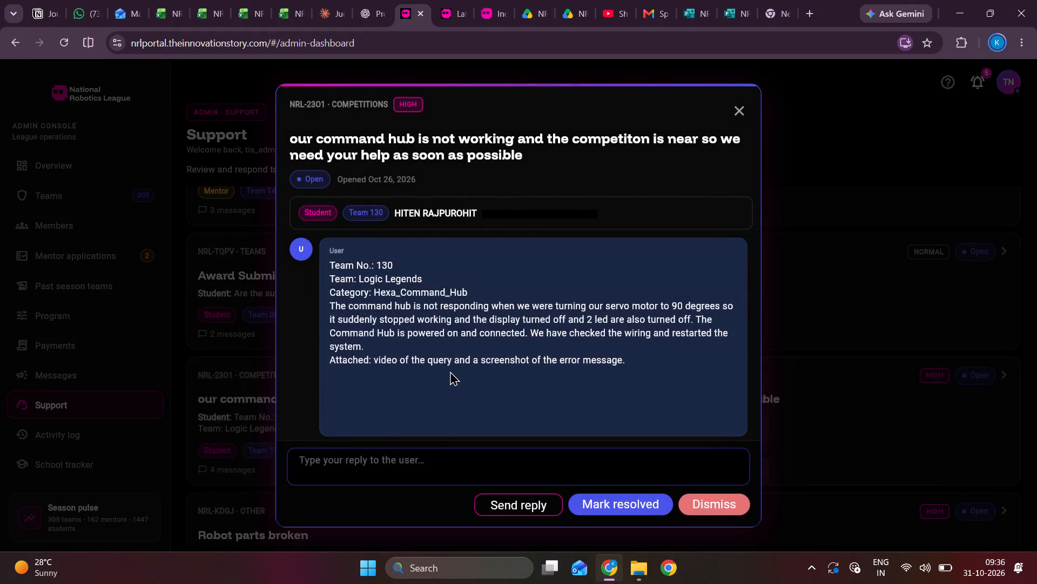
scroll(450, 371, down, 1)
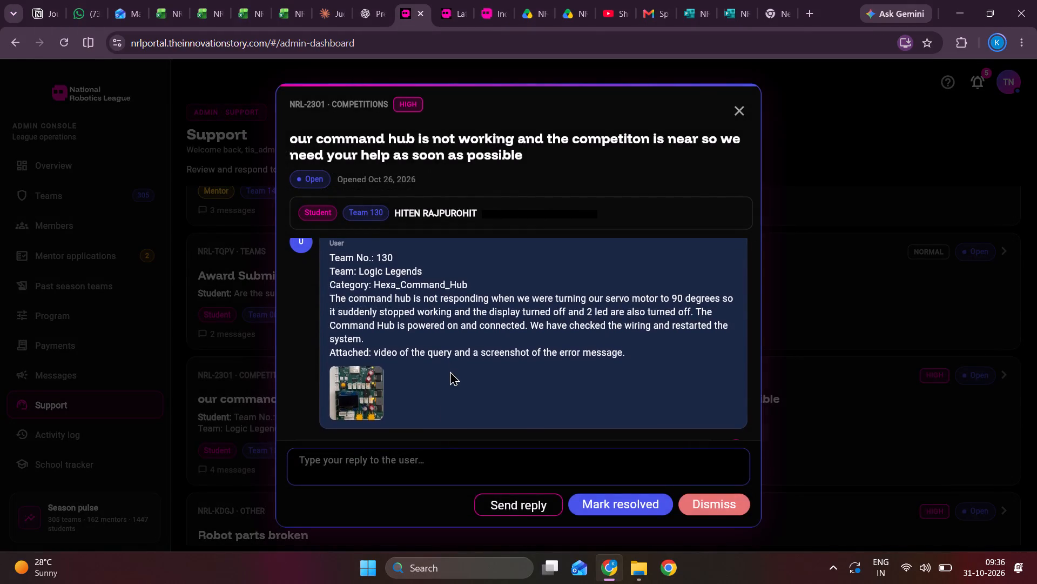
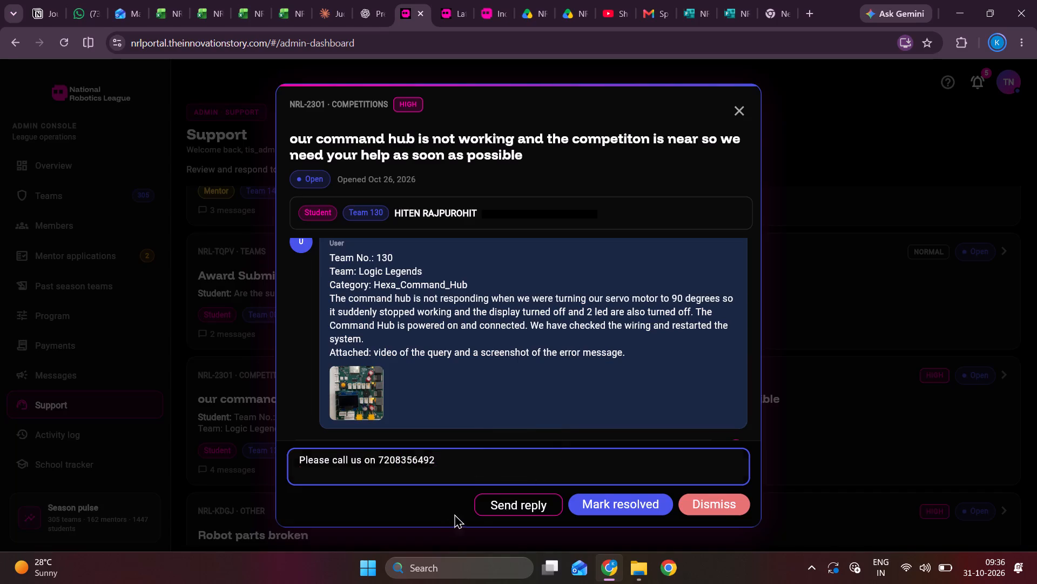
Send Team 130 the drafted reply asking them to call the support phone number, then close the ticket.
click(500, 507)
click(245, 469)
Open Team 206's "Robot parts broken" ticket and write the reply "You can procure a new part using the link provided on forum.".
scroll(248, 472, down, 1)
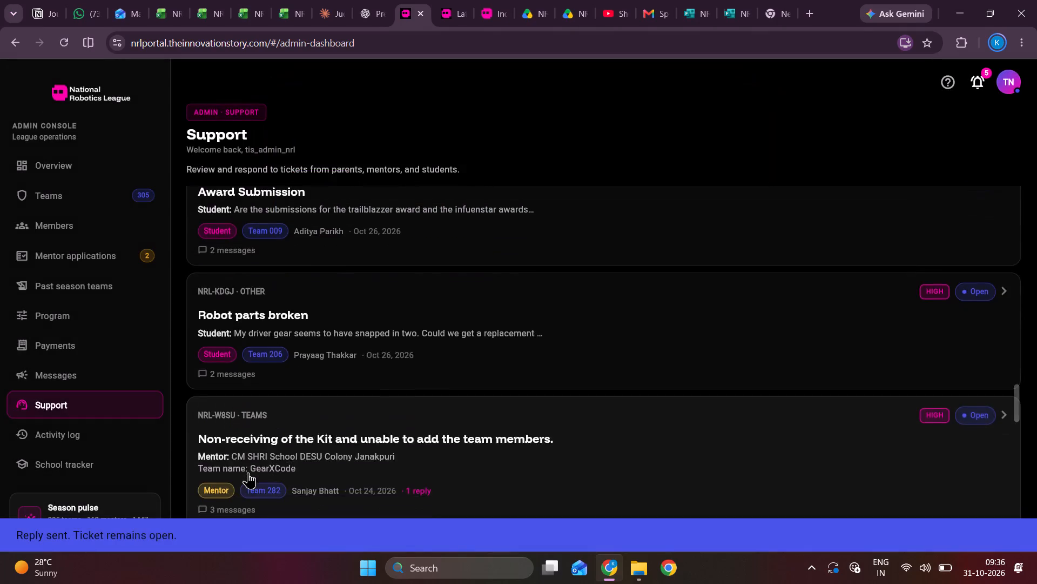
scroll(248, 472, down, 1)
click(334, 367)
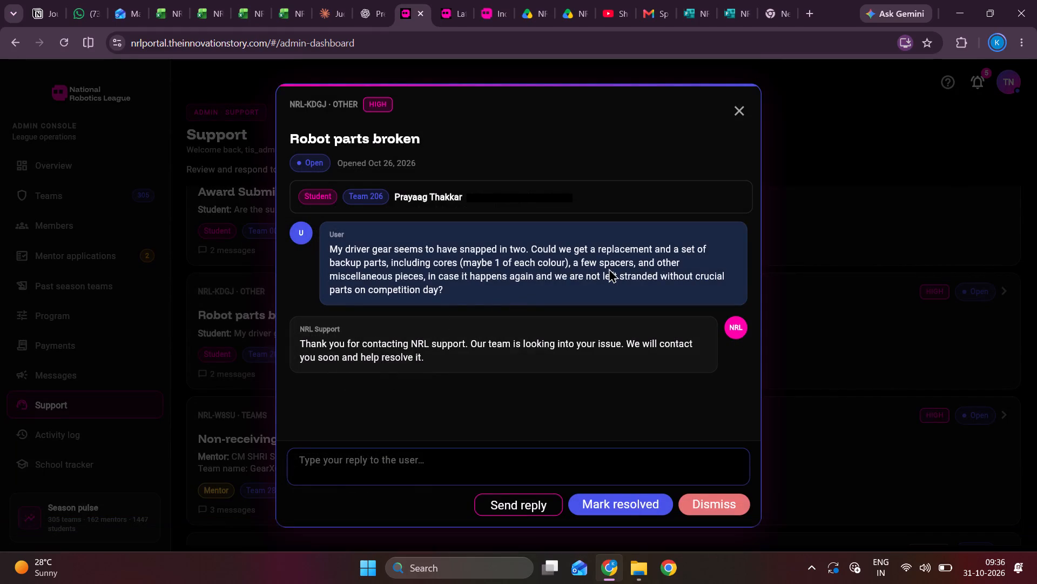
click(441, 467)
key(y)
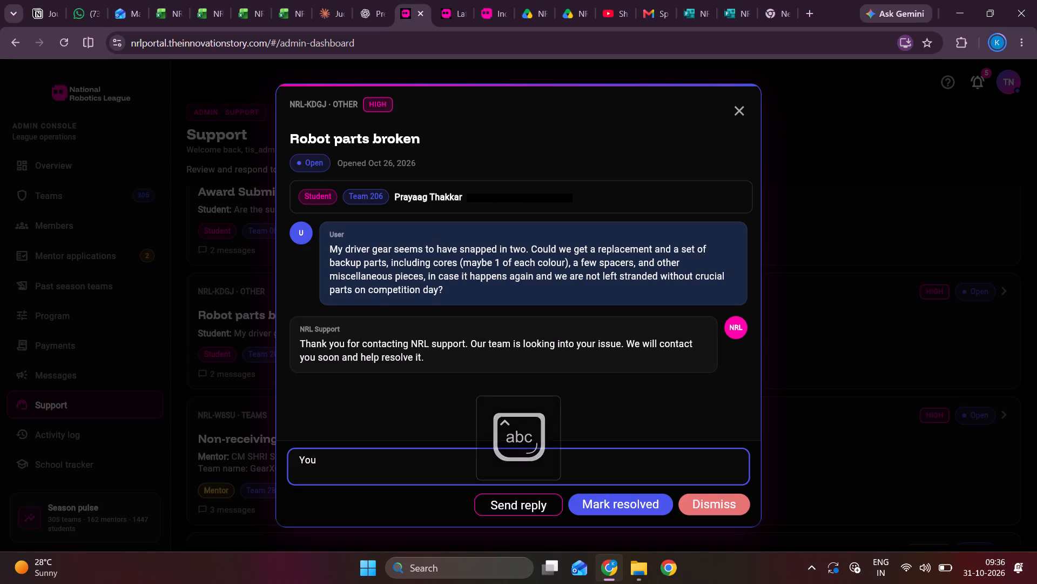
text(can)
key(space)
text(procure a new part using hte)
key(space)
key(BackSpace)
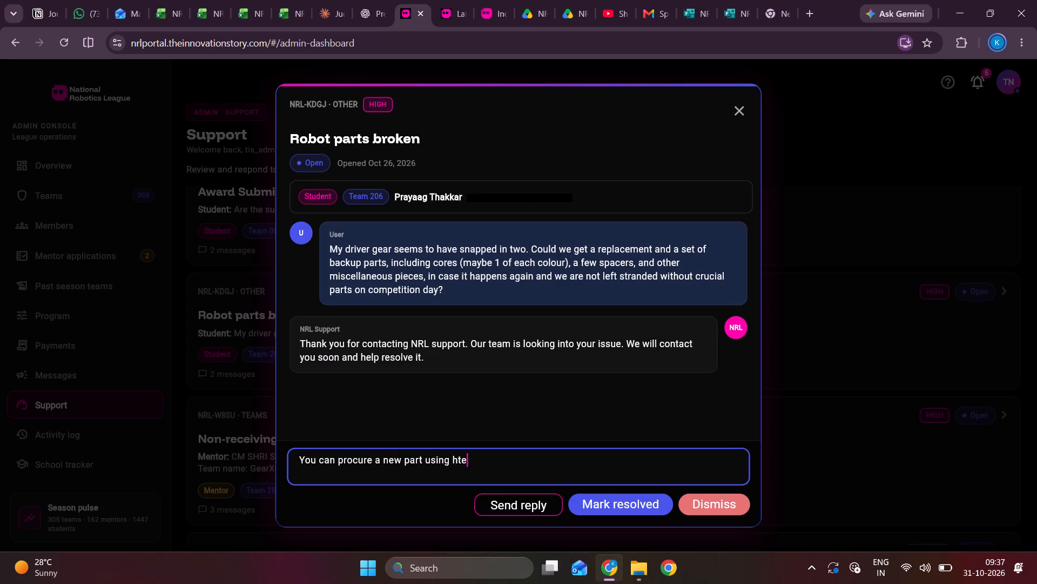
key(BackSpace)
key(BackSpace)
key(BackSpace)
text(the)
key(space)
key(BackSpace)
key(BackSpace)
text(e link f)
key(BackSpace)
text(prov)
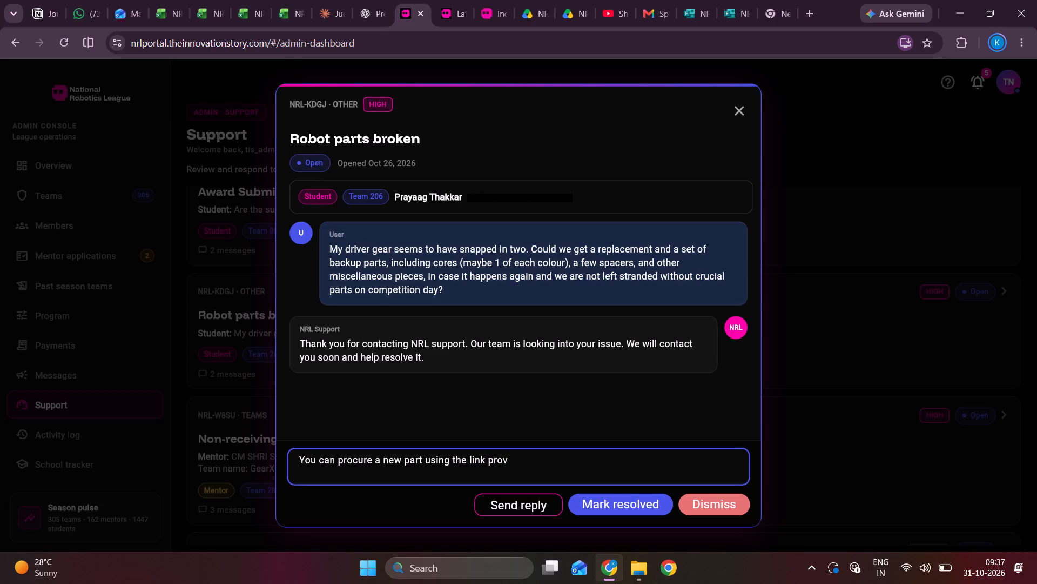
text(ifr)
key(BackSpace)
text(ed)
key(space)
key(BackSpace)
key(BackSpace)
key(BackSpace)
key(BackSpace)
text(ded on r)
key(BackSpace)
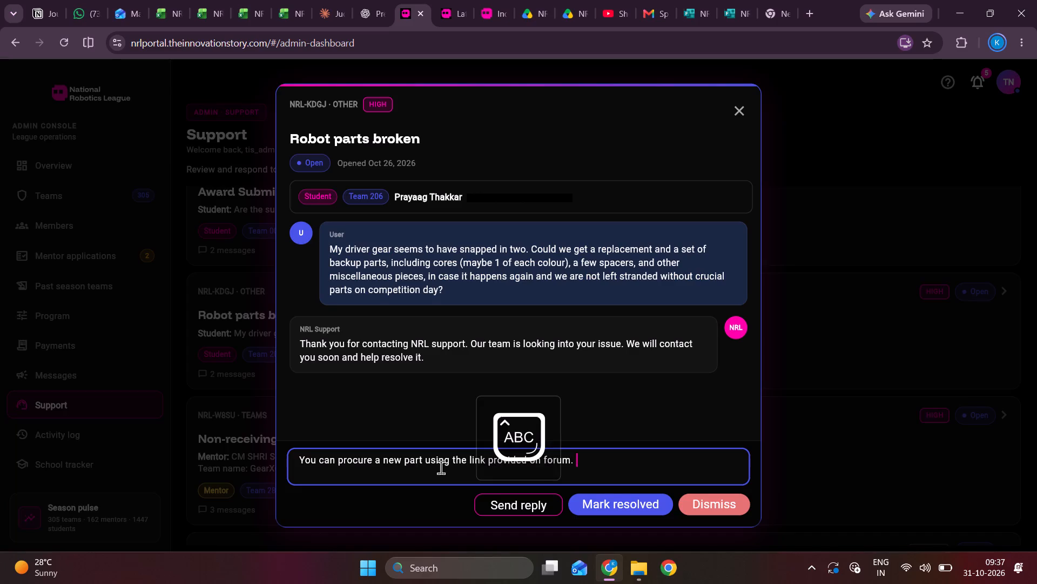
Continue the reply to Team 206 with the directions "Go to NRL forum>>categories>>announcements>>".
key(BackSpace)
key(BackSpace)
key(BackSpace)
text(o to)
key(space)
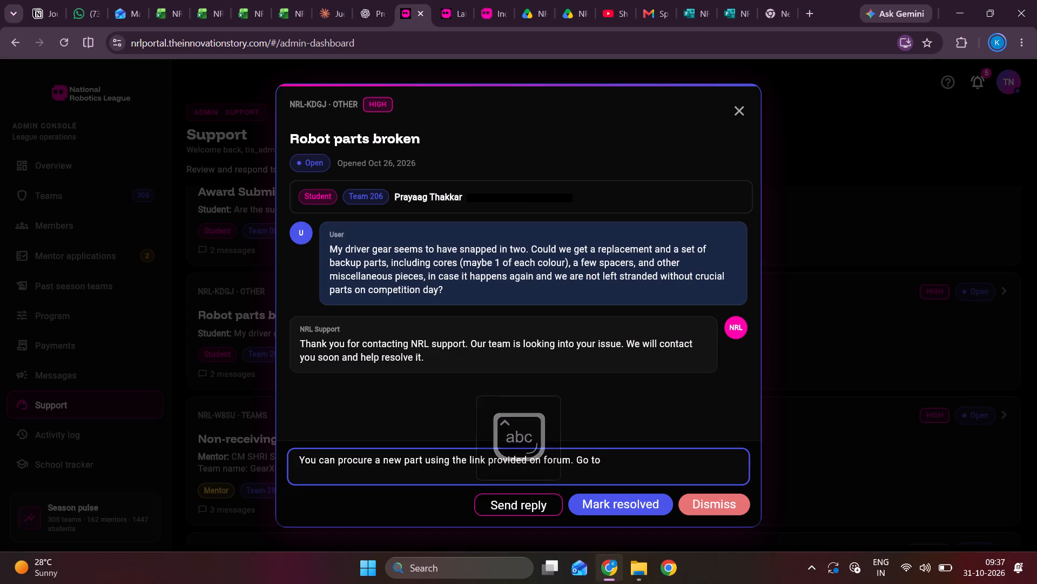
text(nr)
key(BackSpace)
key(BackSpace)
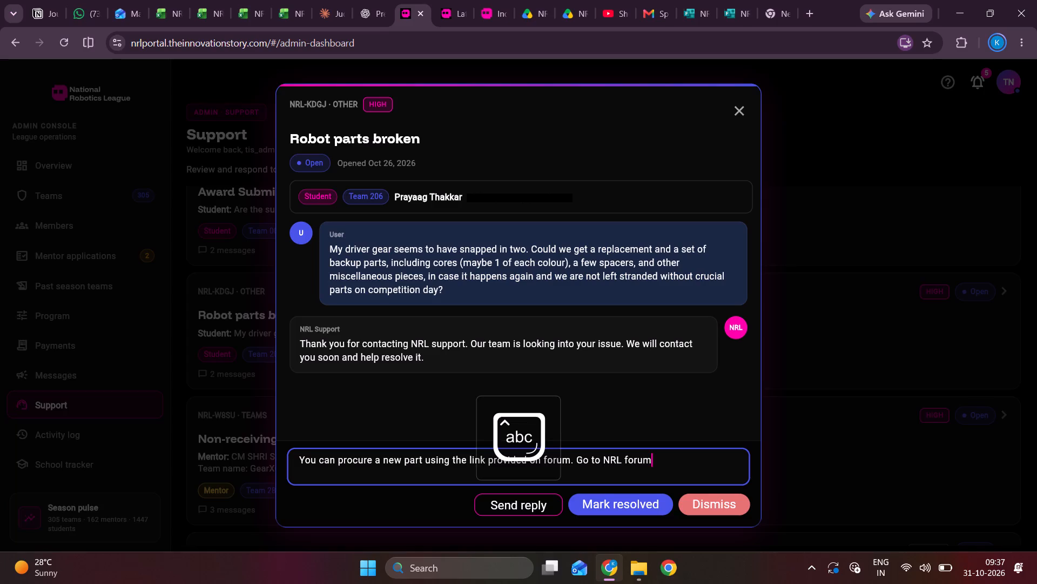
text(>>)
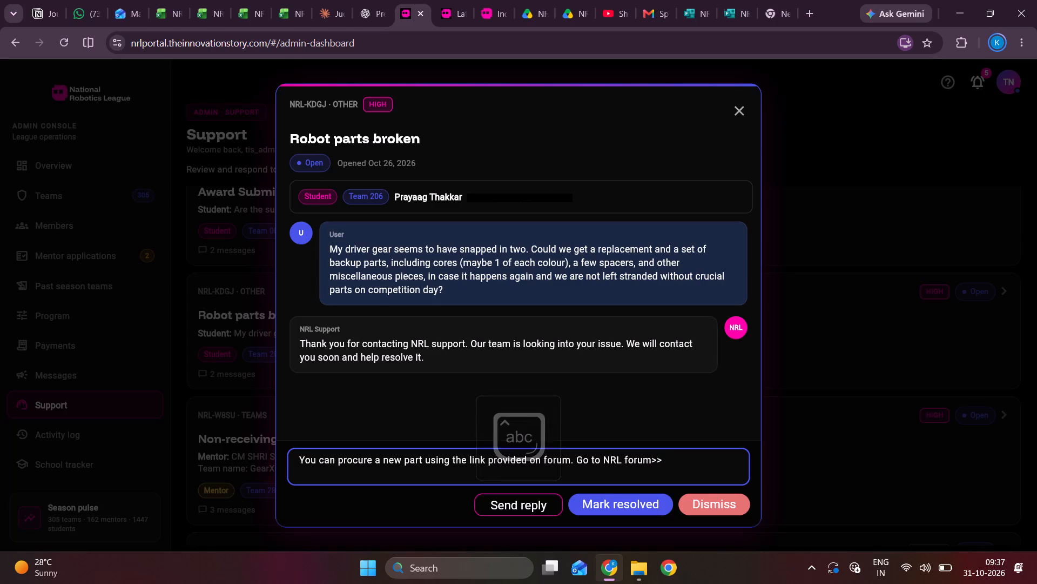
text(cate)
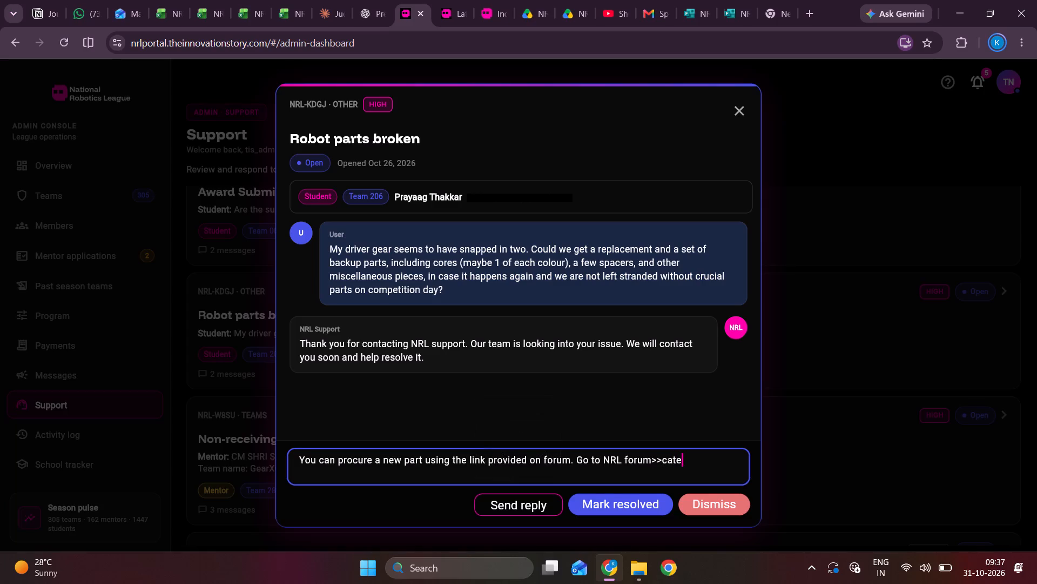
text(gories)
text(>>announcements)
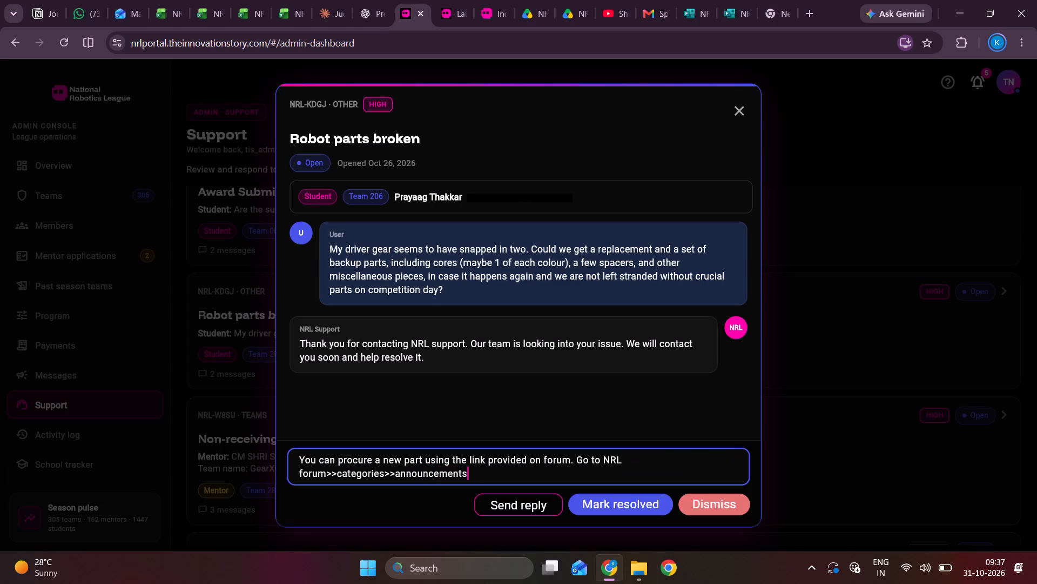
text(>>)
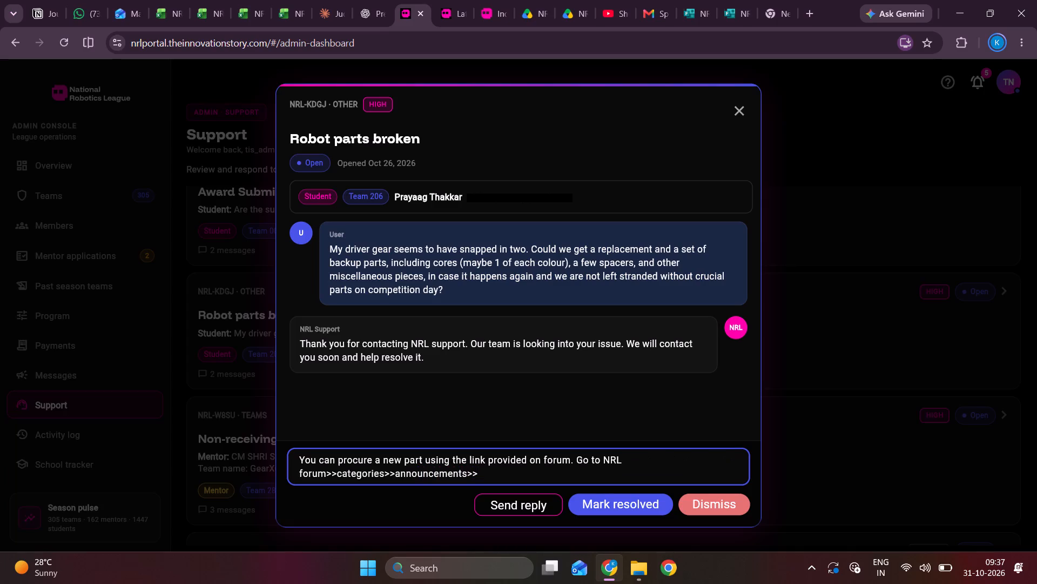
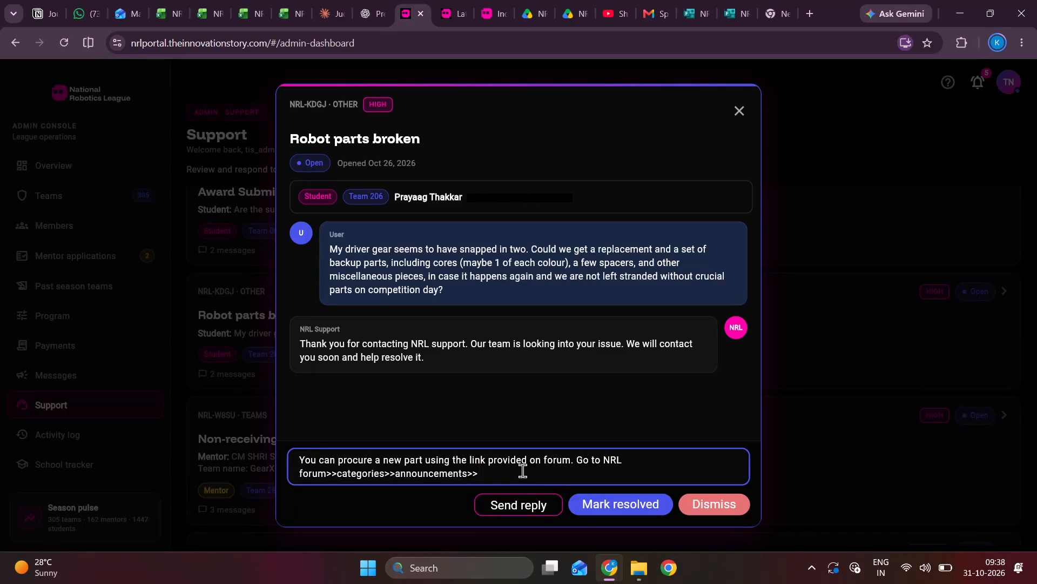
Add "robot clinic" to the end of the forum directions in the reply to Team 206.
click(522, 471)
text(robot clini)
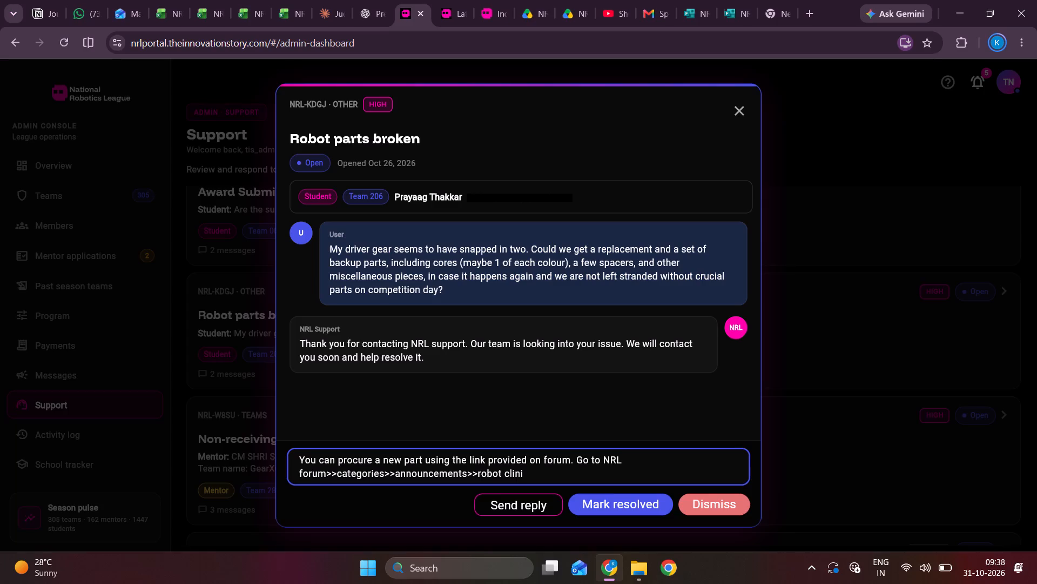
key(n)
key(BackSpace)
key(c)
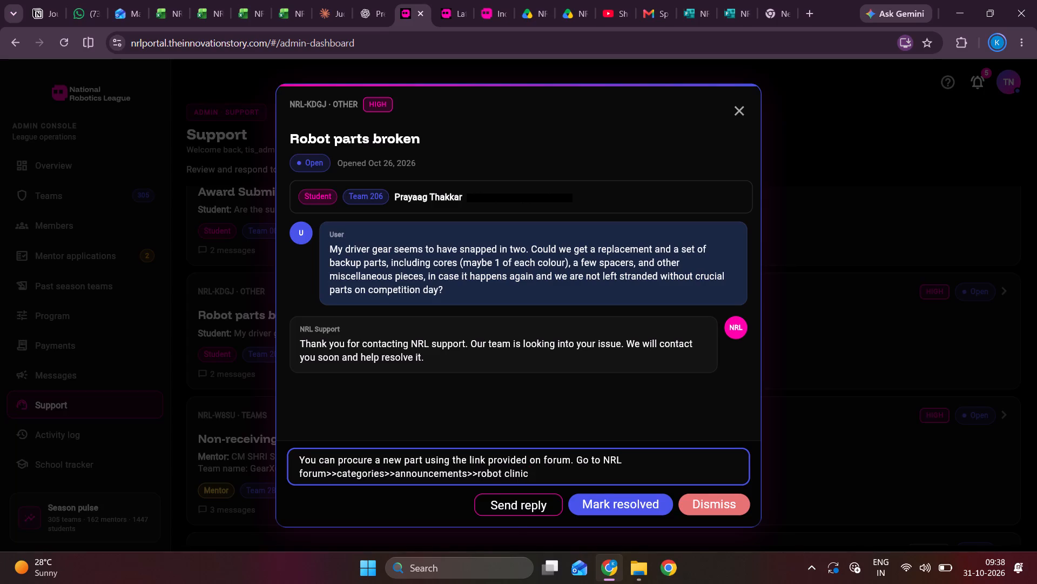
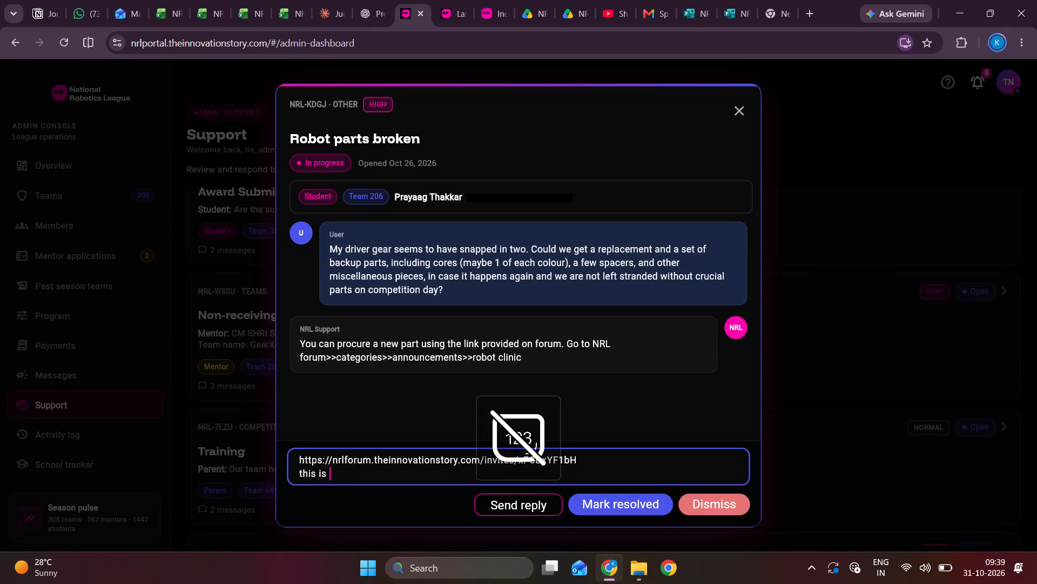
Finish the note under the forum link as "this is the invite link for the forum" and send the reply to Team 206.
text(the invoote li)
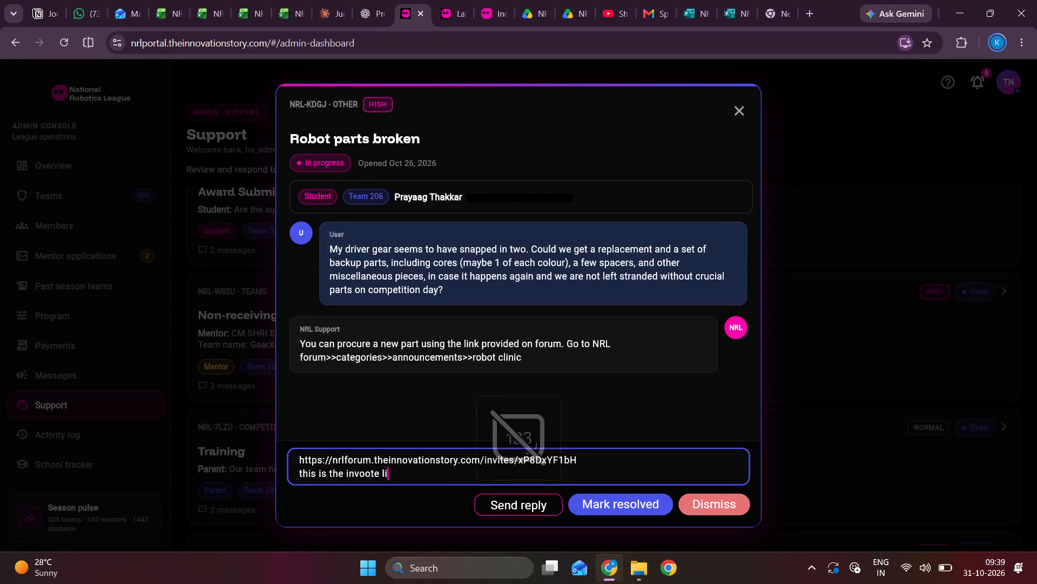
text(nk fo)
text(r the forum)
click(373, 476)
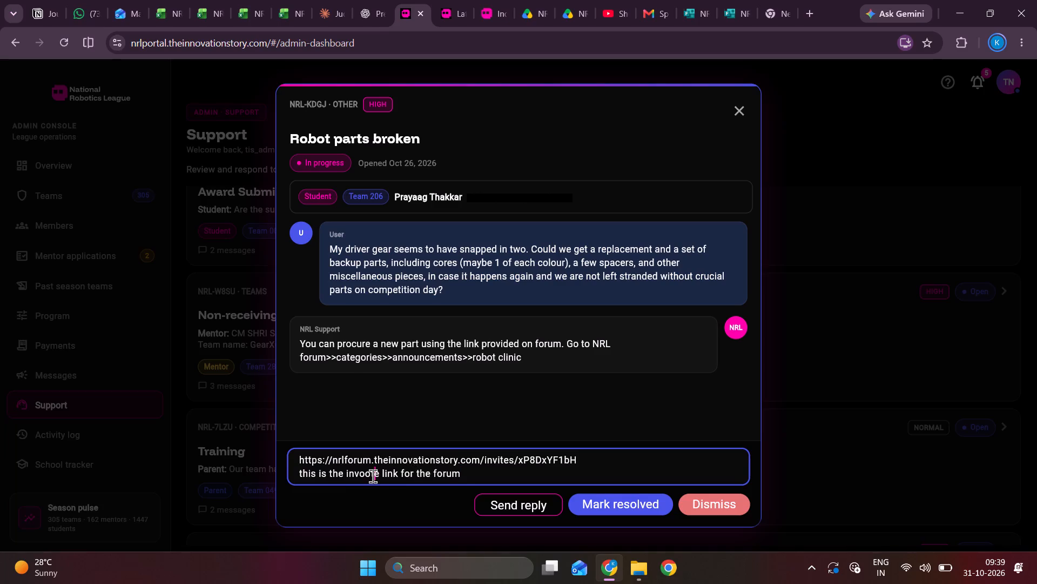
key(BackSpace)
key(BackSpace)
key(BackSpace)
text(it)
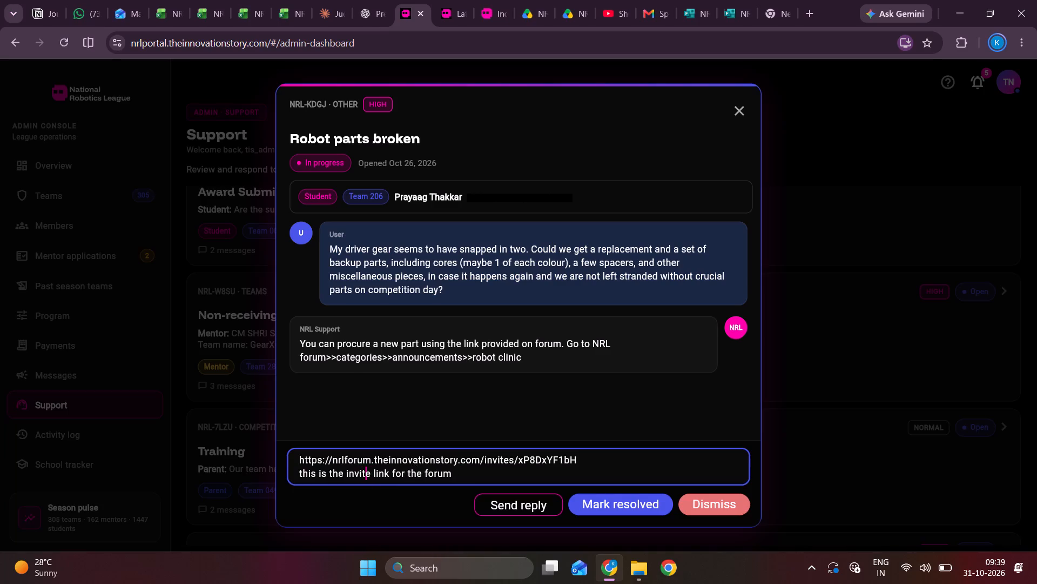
click(480, 502)
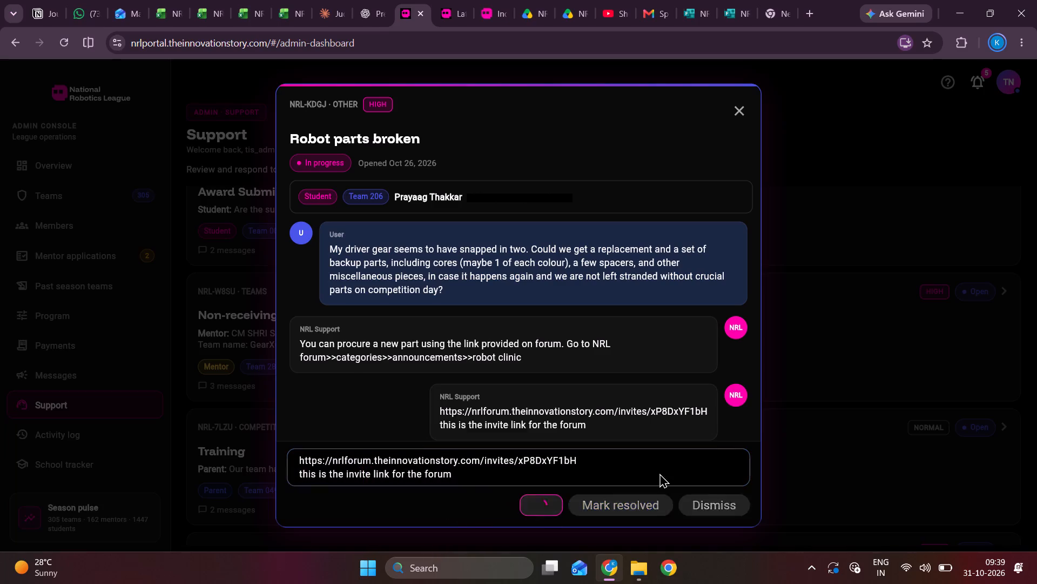
click(812, 434)
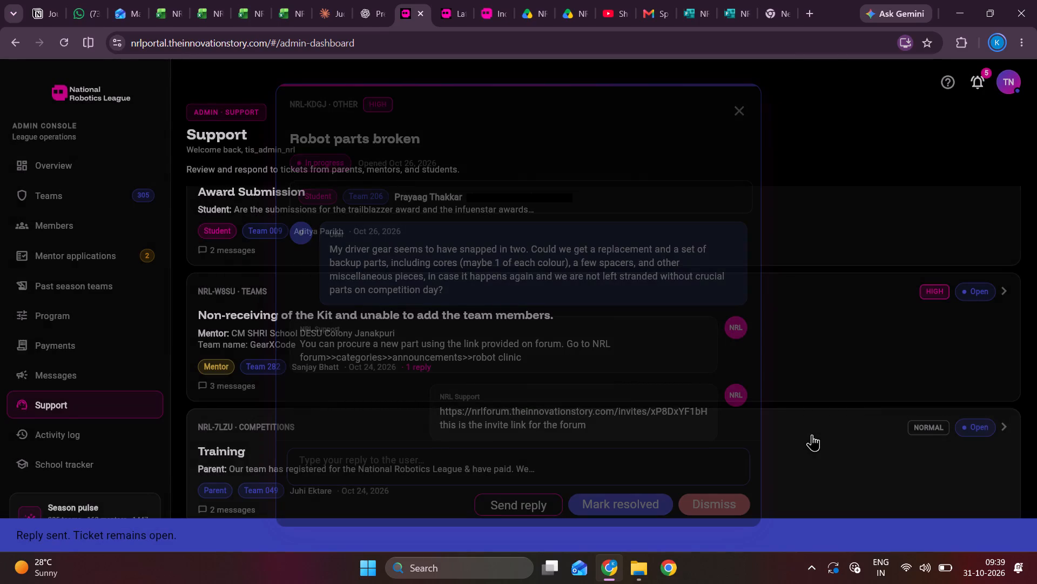
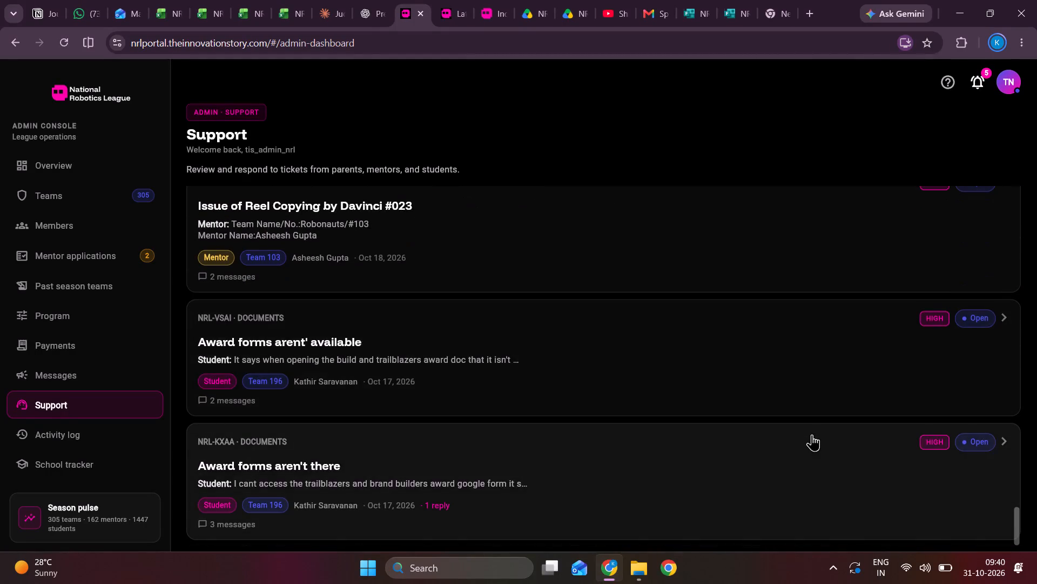
Filter the support tickets to those in progress.
scroll(812, 434, down, 4)
scroll(812, 434, up, 20)
scroll(812, 434, up, 15)
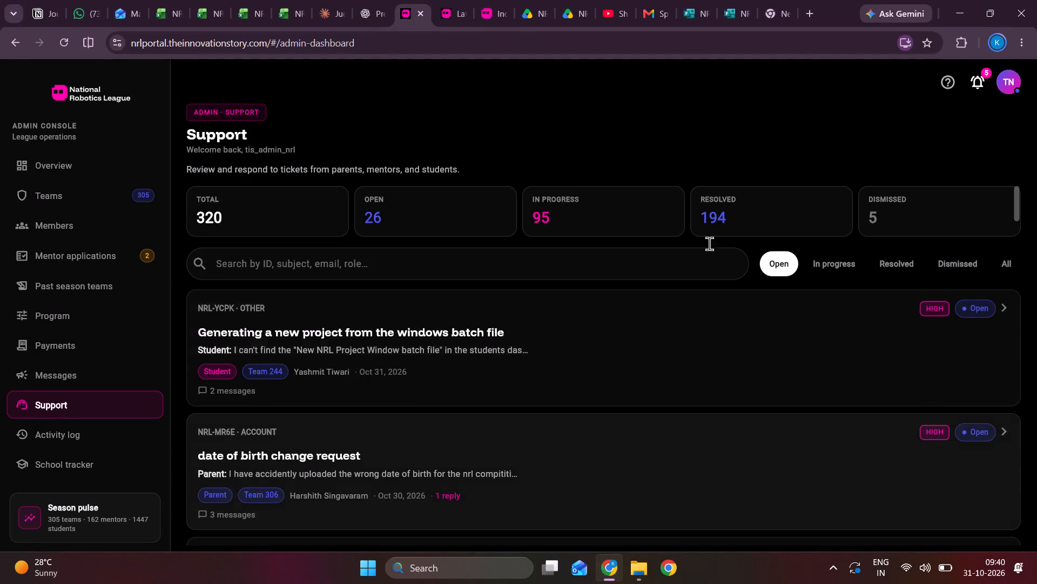
click(832, 265)
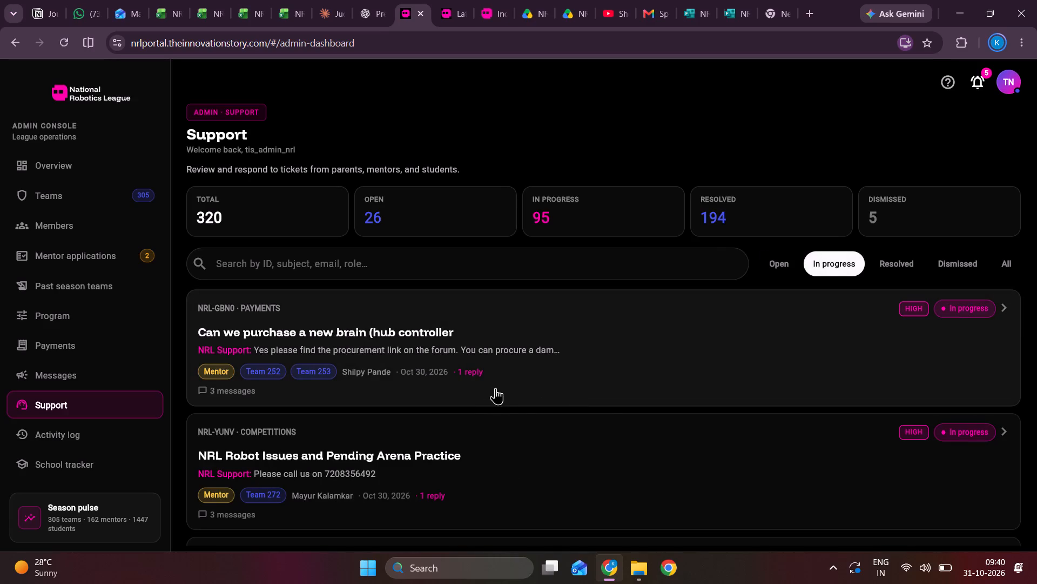
Reply to the hub controller purchase ticket from Teams 252 and 253 with the forum invite link and "here is the invite link for forum.".
click(509, 388)
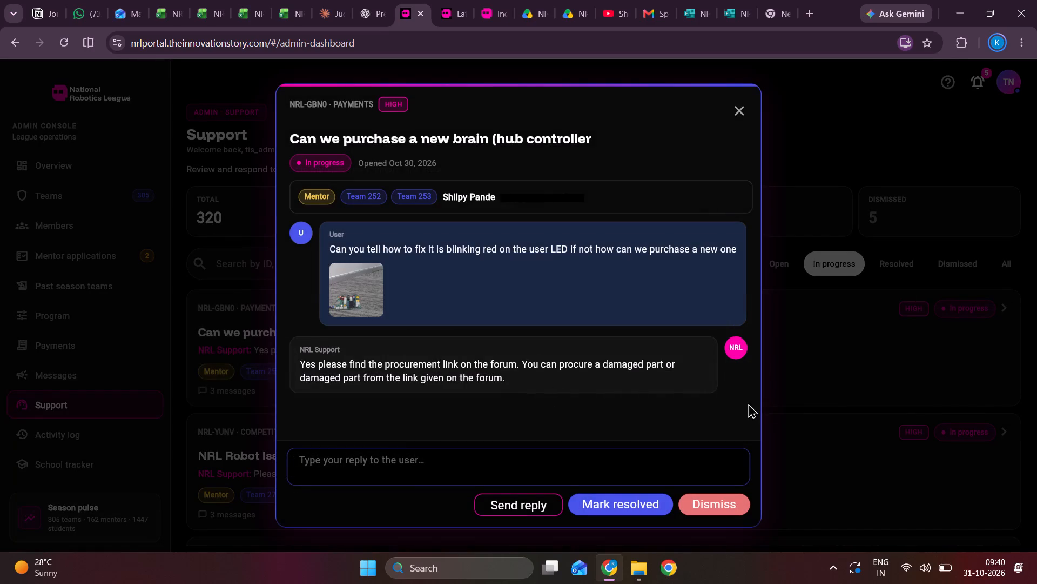
click(421, 463)
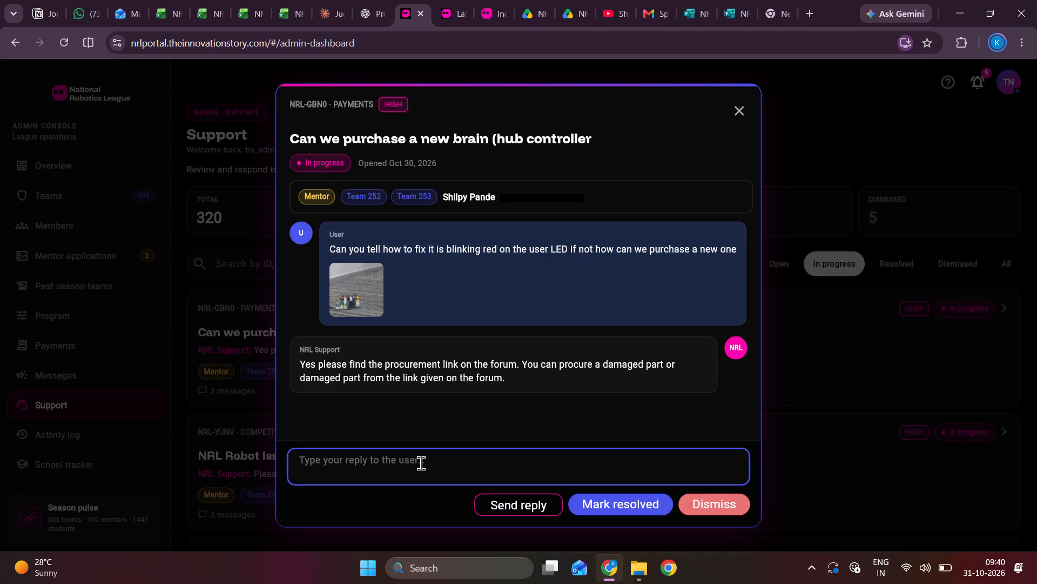
key(ctrl+v)
key(shift+Return)
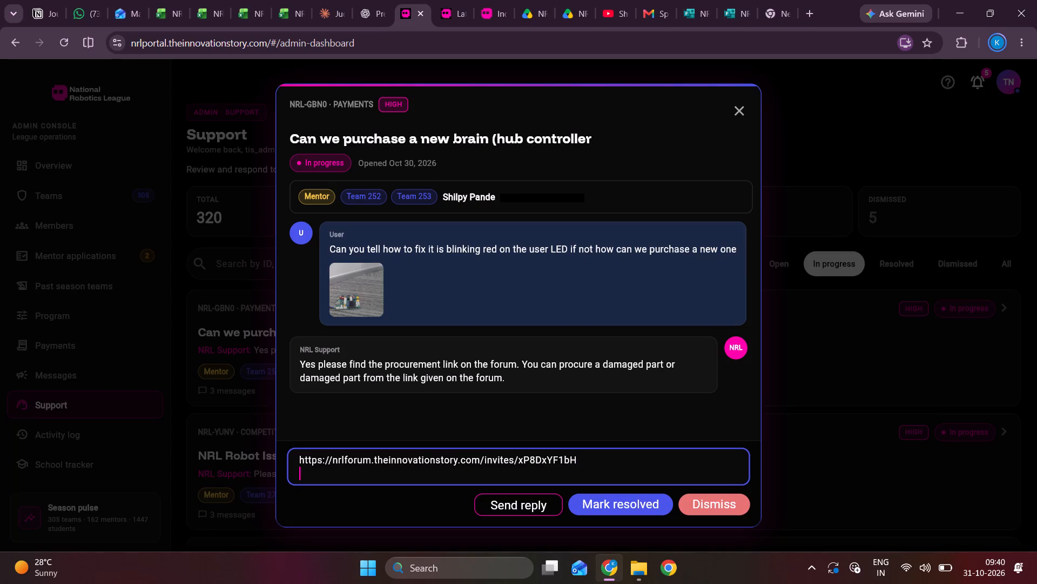
text(here is the invite link go)
key(BackSpace)
key(BackSpace)
text(for forum)
key(period)
key(Return)
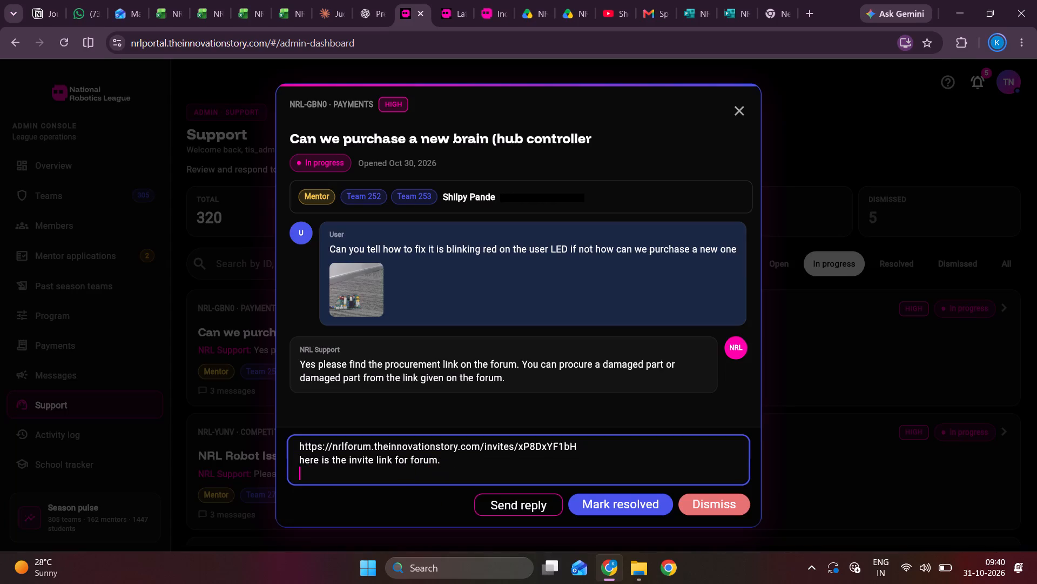
click(509, 508)
click(892, 458)
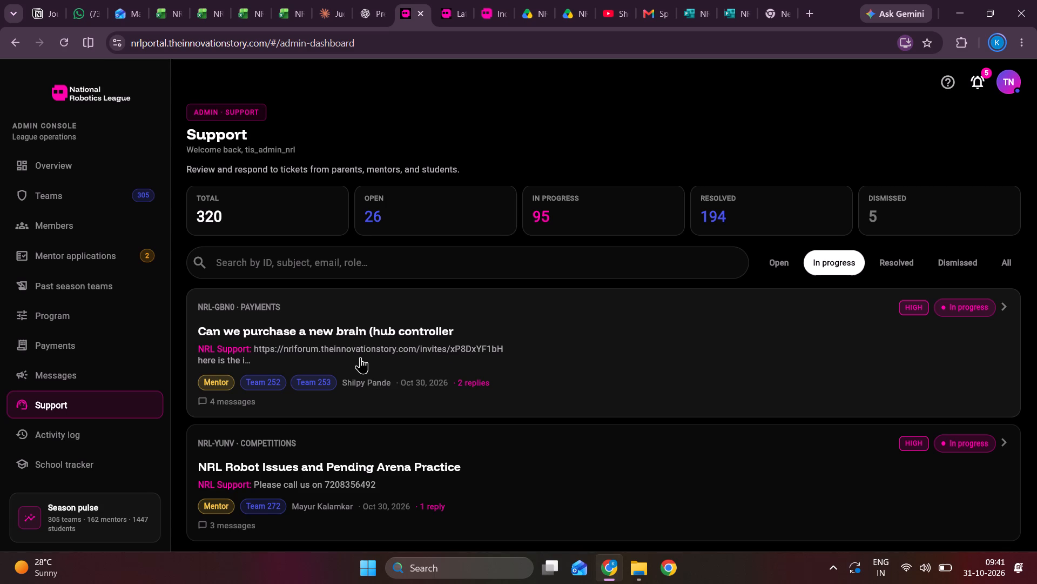
Draft a reply on Team 242's "Motor stripped." ticket with the forum invite link and "here is the invite link of thr forum".
scroll(360, 357, down, 4)
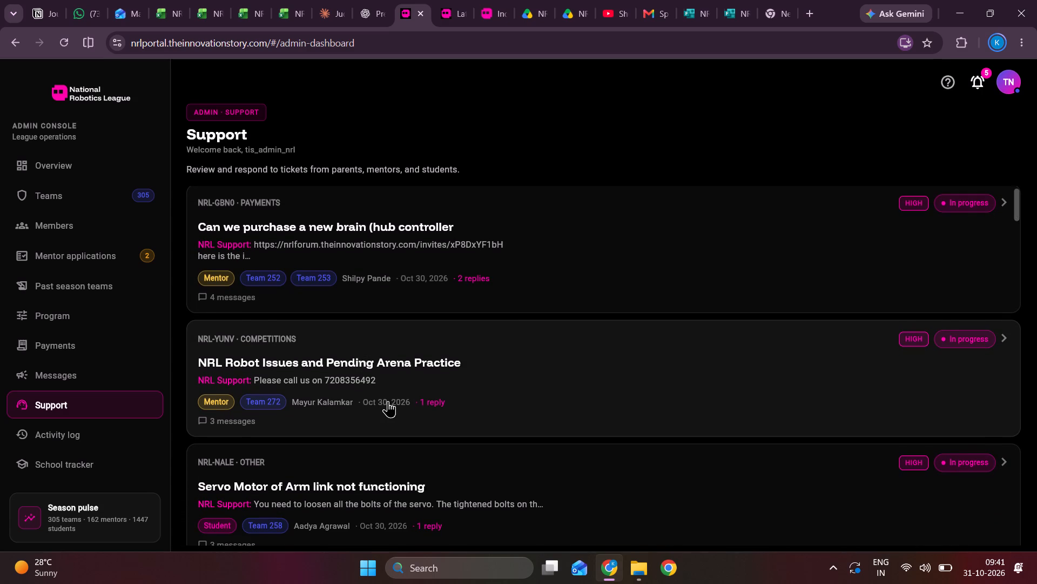
scroll(351, 411, down, 1)
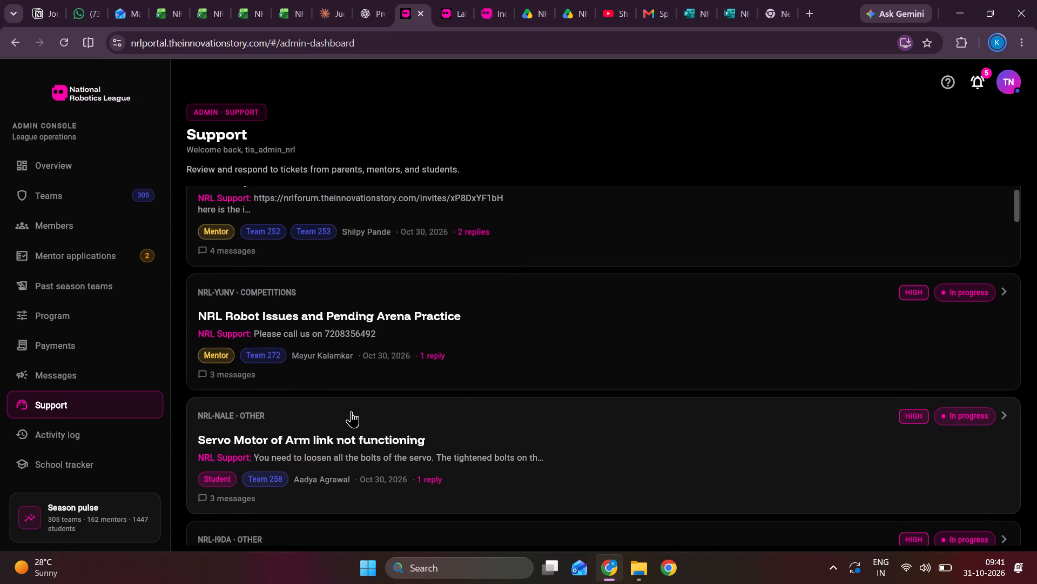
scroll(351, 411, down, 1)
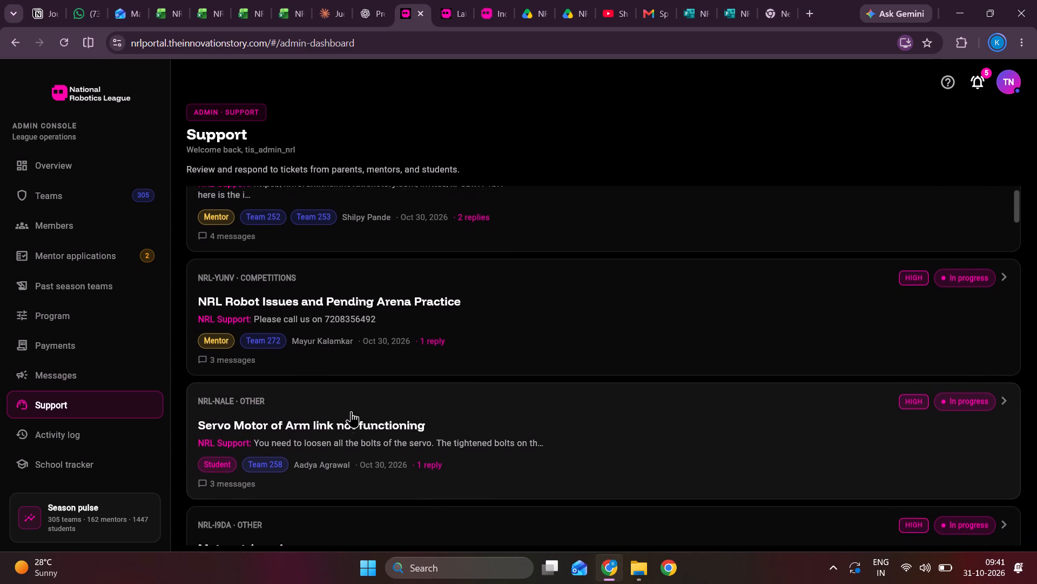
scroll(351, 411, down, 1)
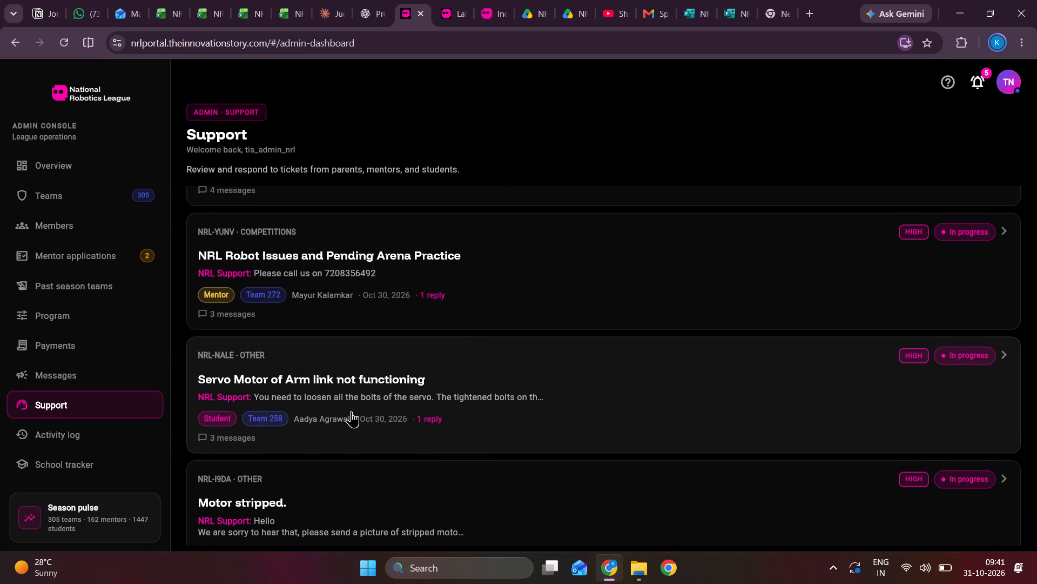
scroll(351, 411, down, 4)
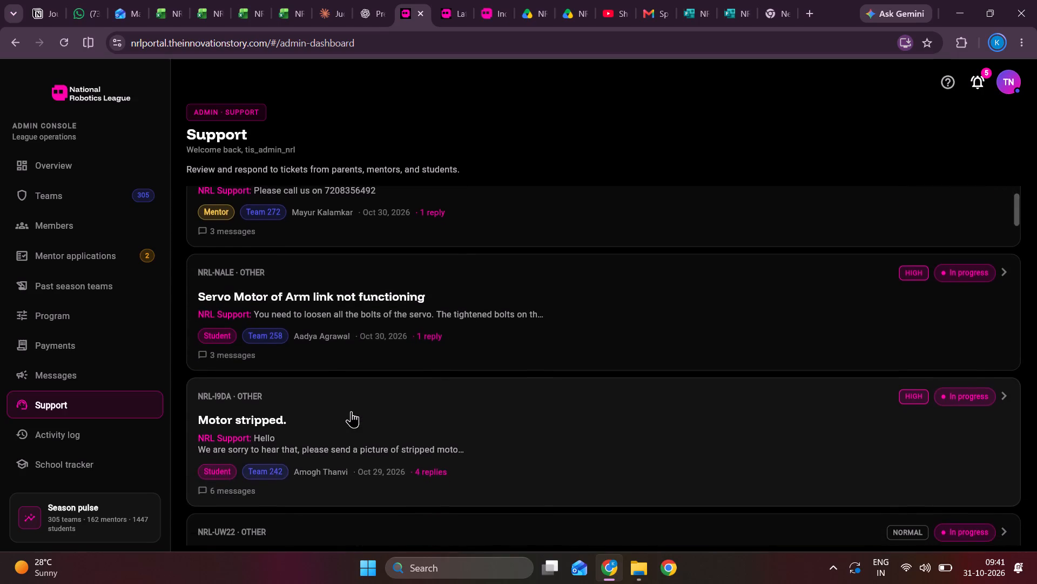
click(384, 439)
scroll(540, 382, down, 1)
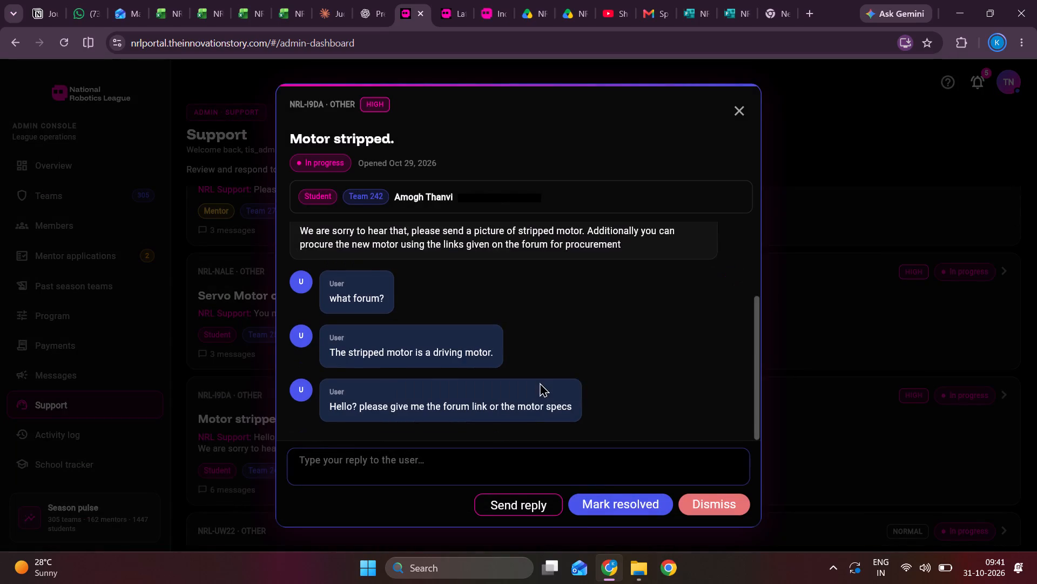
scroll(540, 382, down, 1)
click(490, 464)
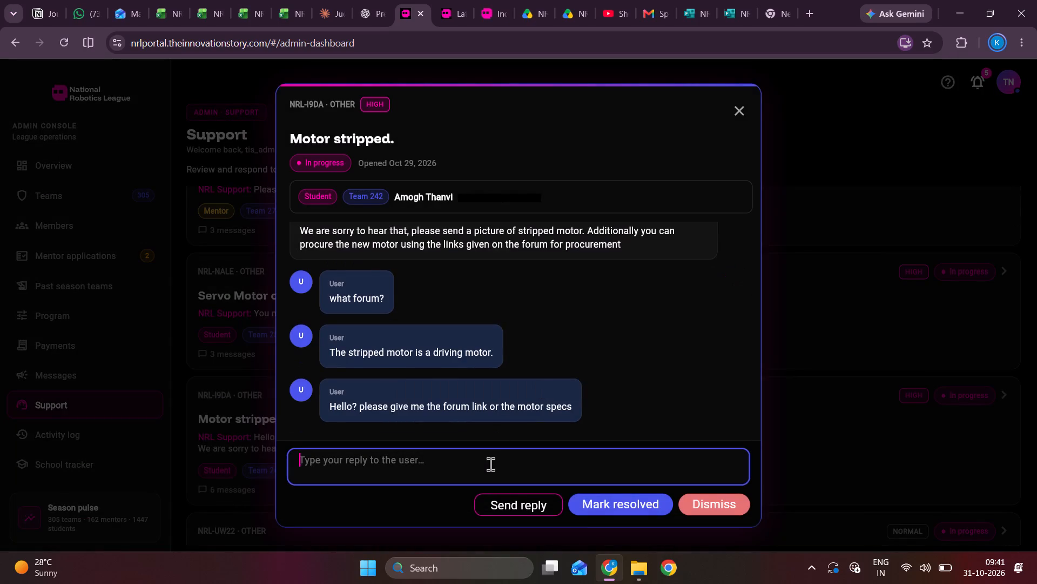
key(ctrl+v)
key(space)
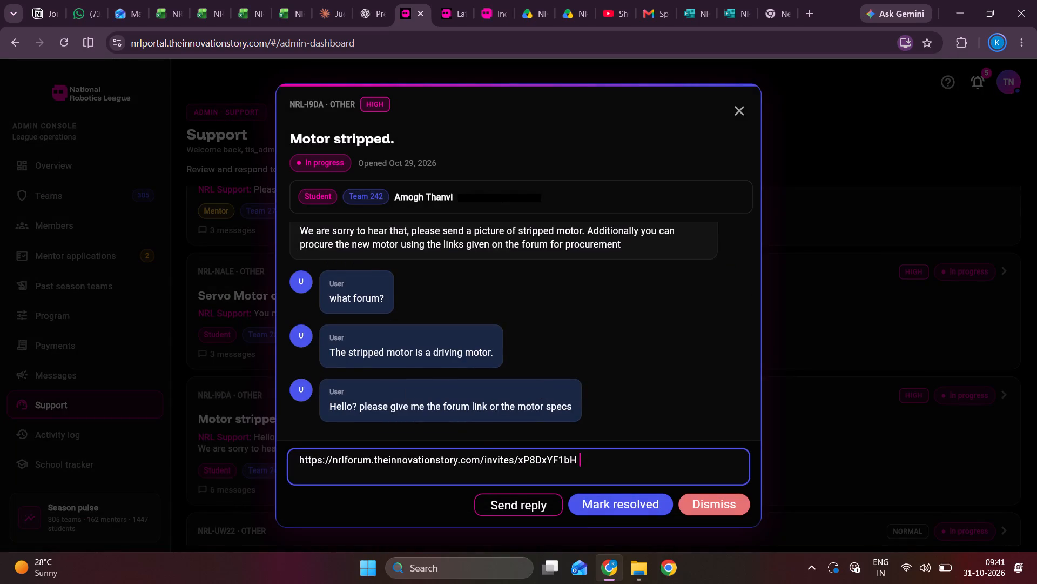
text(here is the invite link of thr forum)
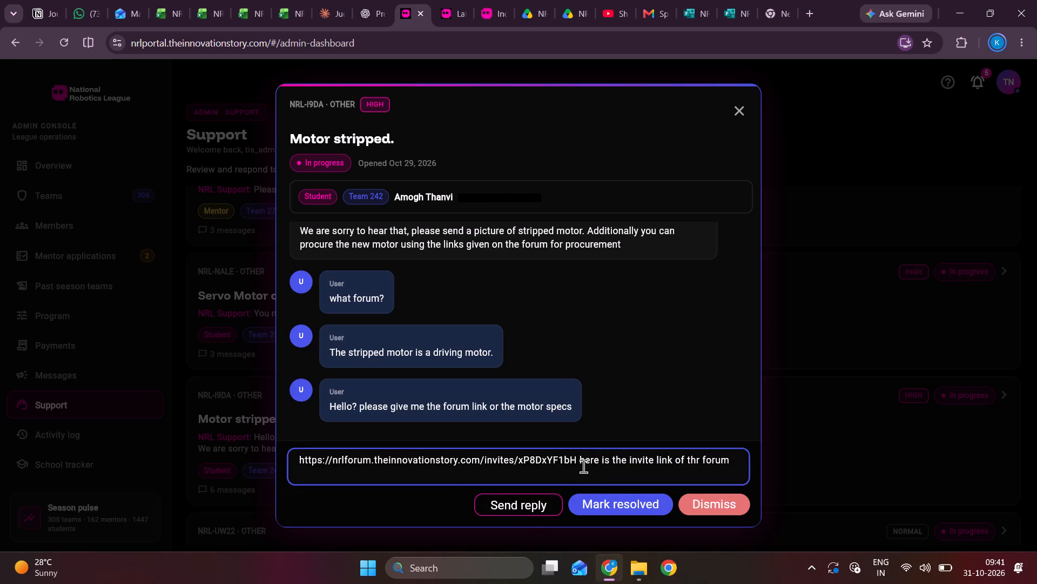
Put the note on its own line below the link and correct it to "Here is the invite link of the forum".
click(583, 463)
click(579, 461)
key(shift+Return)
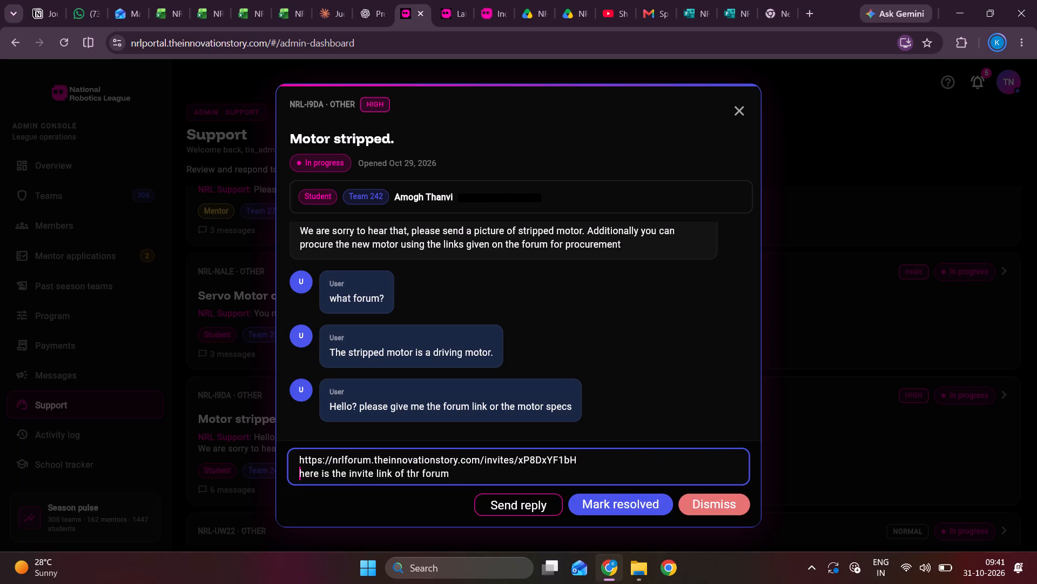
key(Delete)
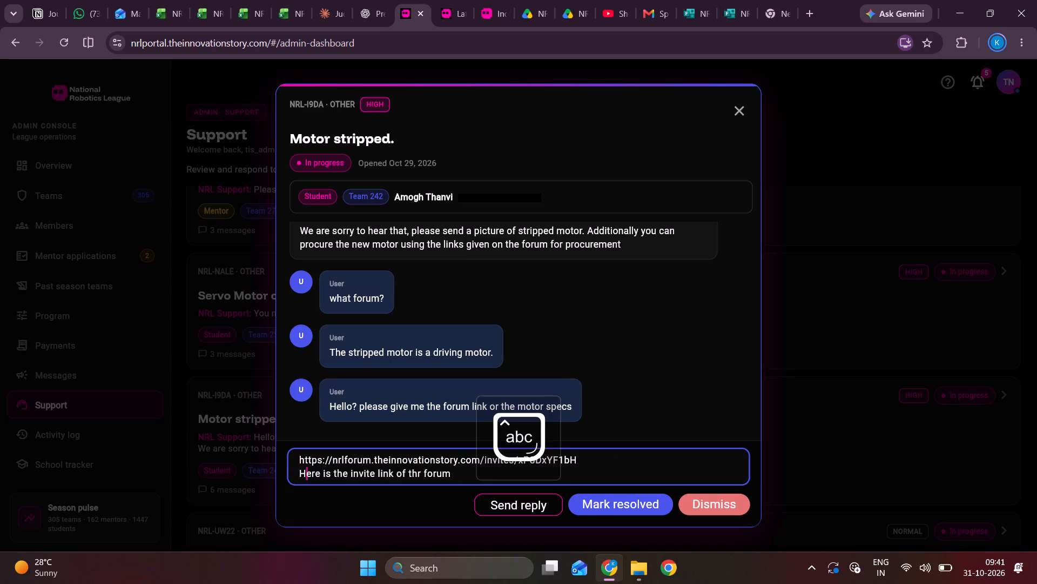
click(419, 479)
key(Right)
key(BackSpace)
key(e)
click(458, 476)
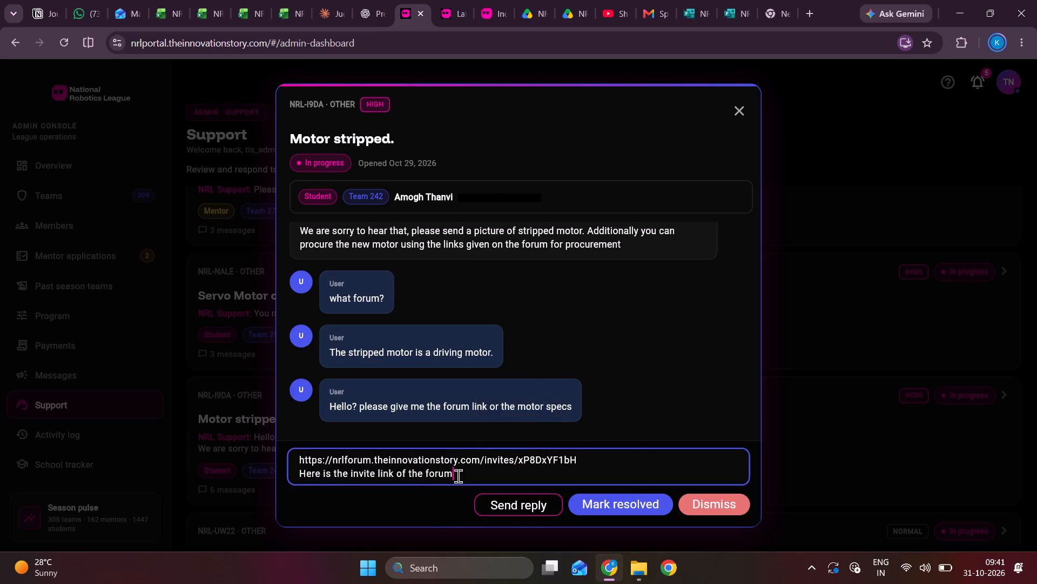
Add a third line to the Team 242 reply reading "Go to announcements>>robot clinic".
scroll(551, 364, down, 2)
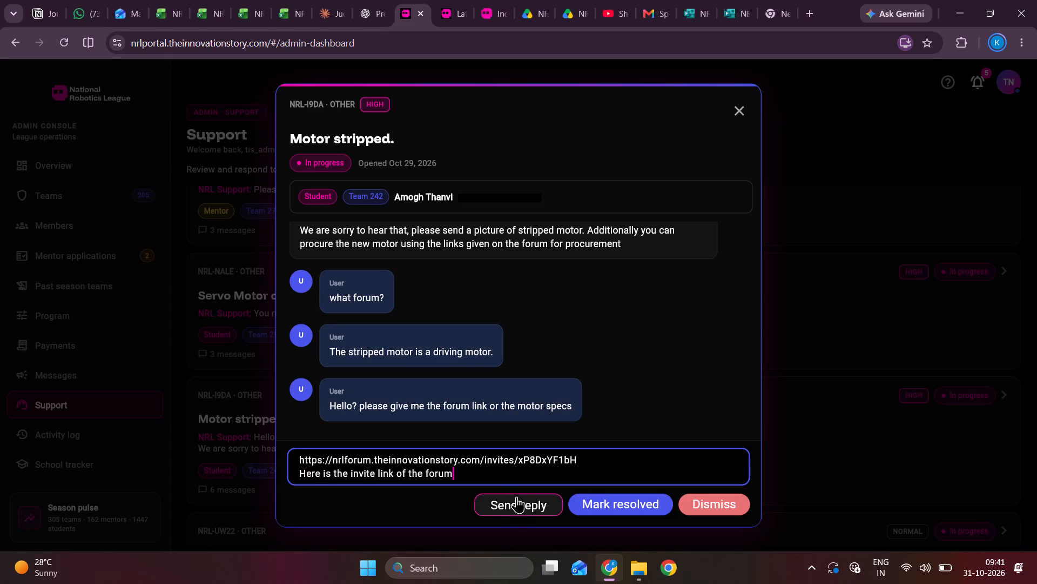
key(space)
text(go t)
key(BackSpace)
key(BackSpace)
key(BackSpace)
key(BackSpace)
key(shift+Return)
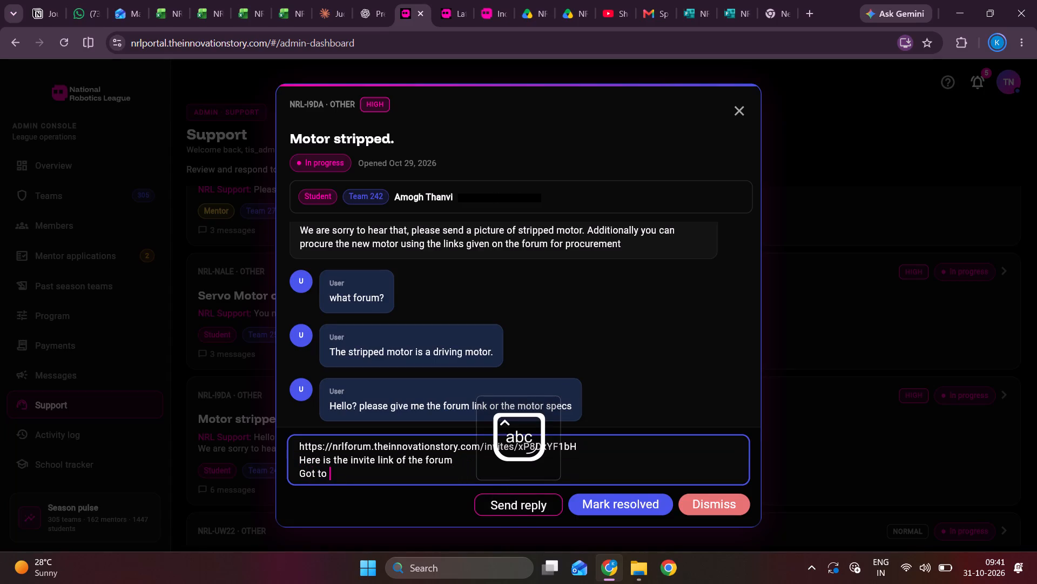
key(BackSpace)
key(BackSpace)
key(BackSpace)
key(BackSpace)
key(BackSpace)
key(space)
text(to announcements)
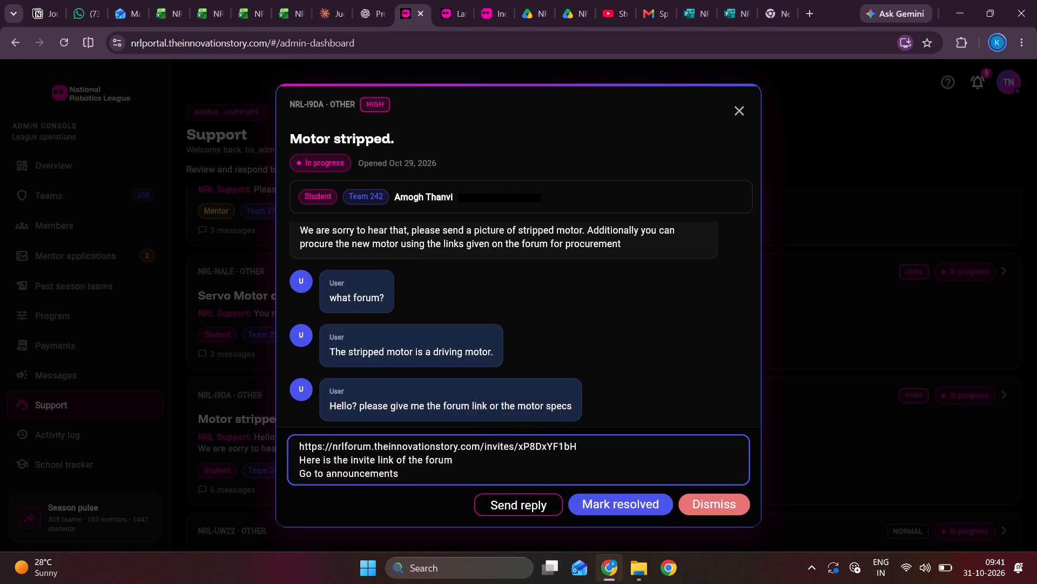
text(>>robot clinic)
Insert "category>>" before "announcements", send the reply to Team 242 and close the ticket.
click(327, 475)
text(category)
text(>>)
click(538, 508)
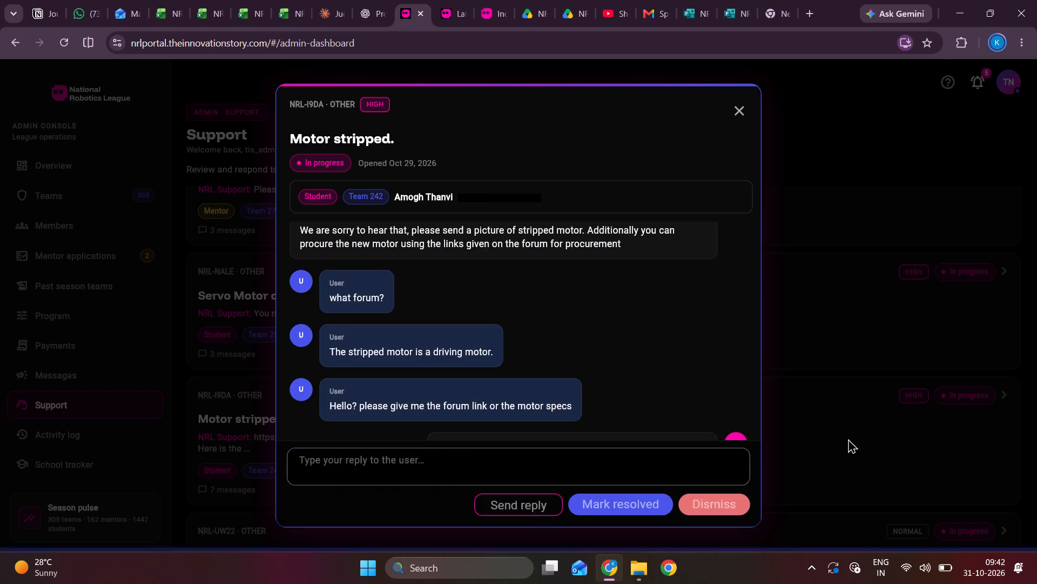
click(845, 439)
Reply "Alright" to Team 244's ticket about generating a new project from the Windows batch file and mark it resolved.
scroll(357, 468, down, 5)
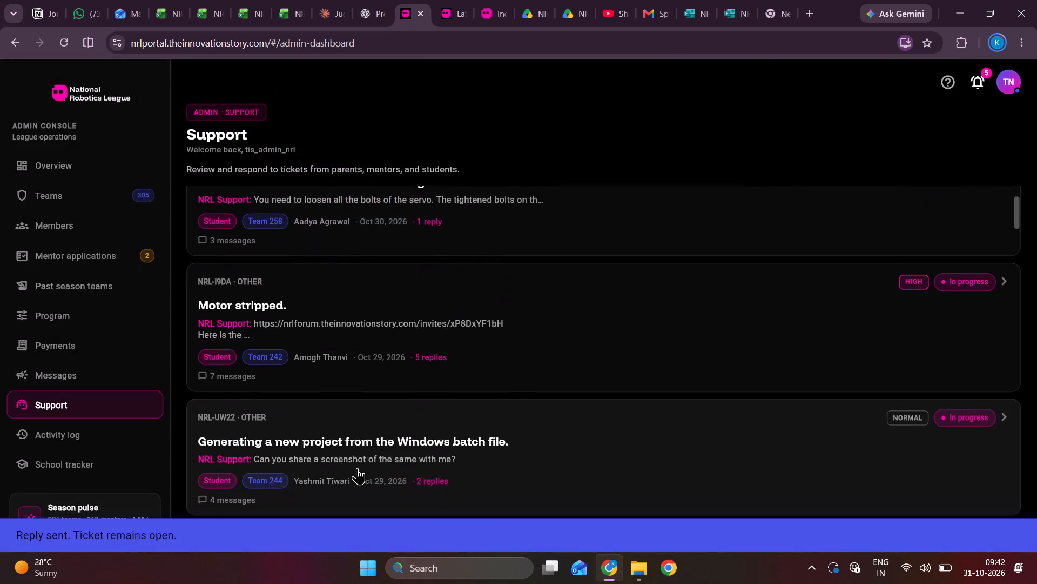
scroll(357, 468, down, 1)
click(377, 428)
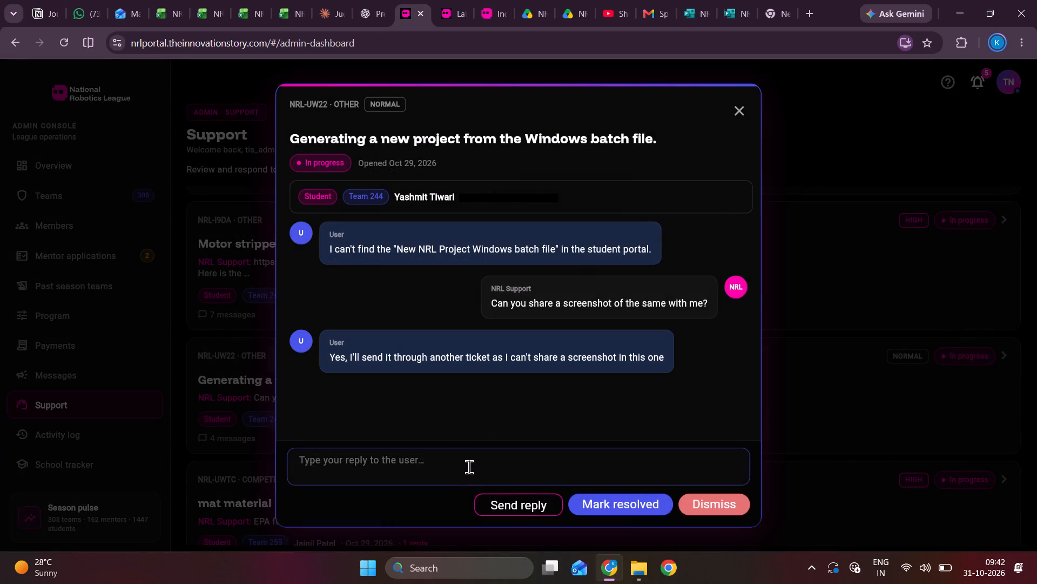
click(469, 467)
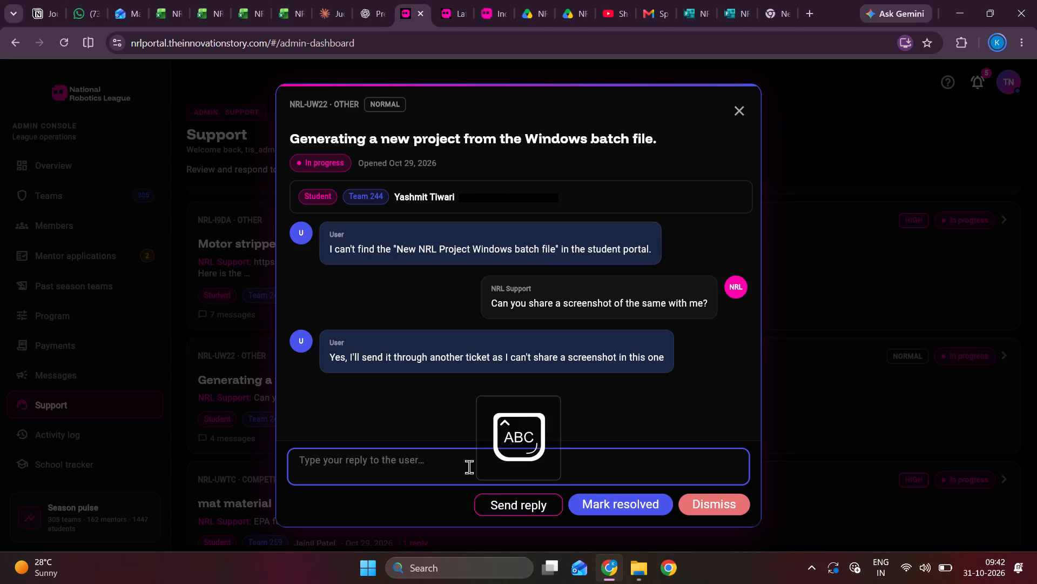
text(right)
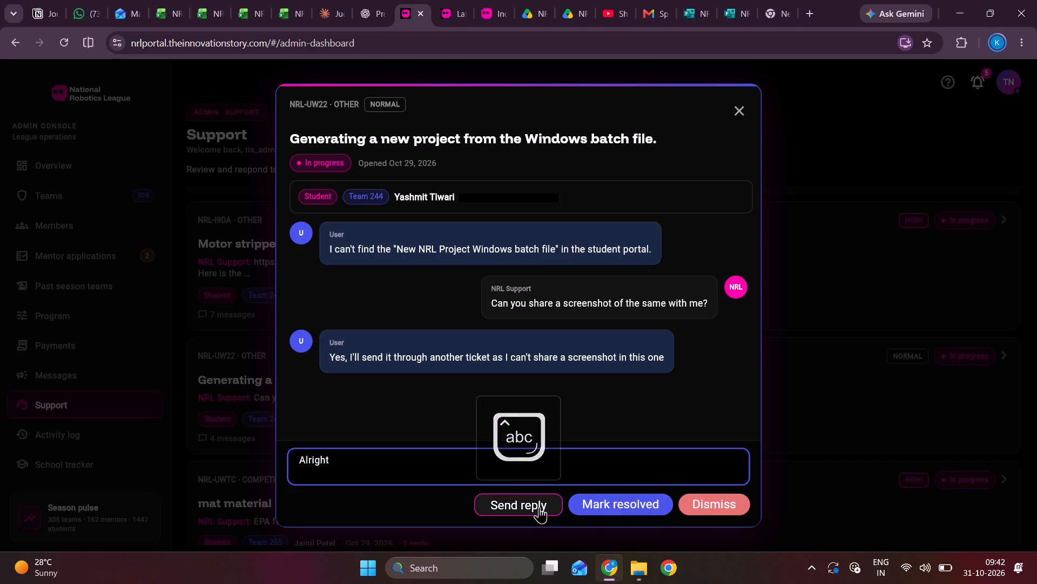
click(539, 507)
click(651, 510)
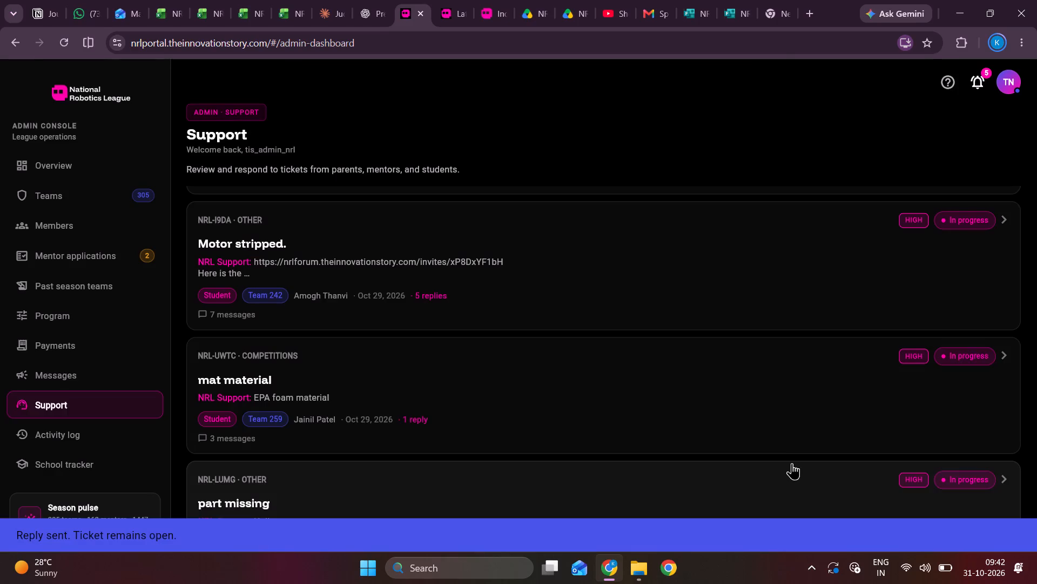
Mark Team 259's "mat material" ticket as resolved.
scroll(605, 410, down, 1)
click(605, 410)
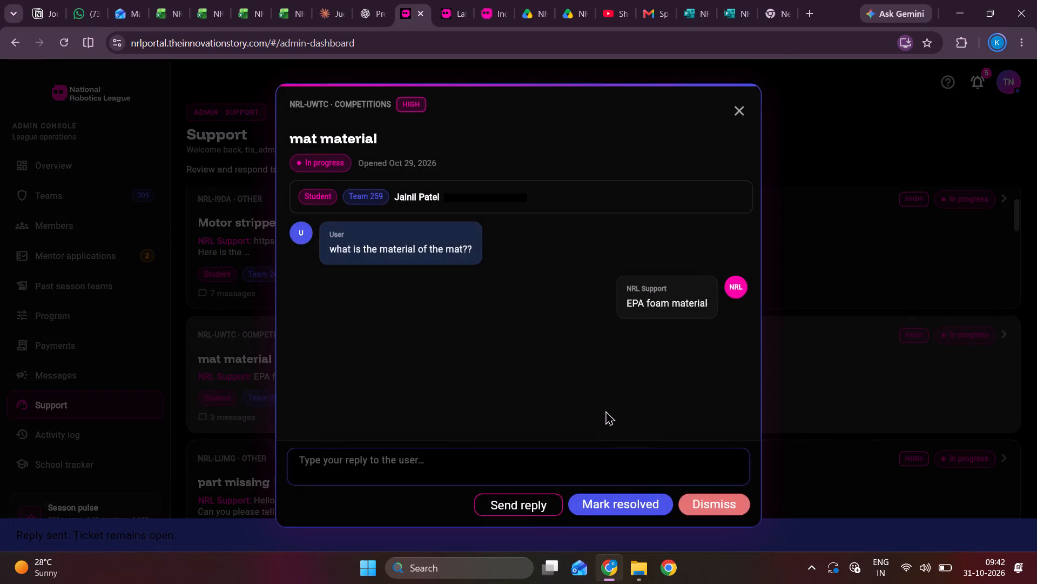
click(634, 507)
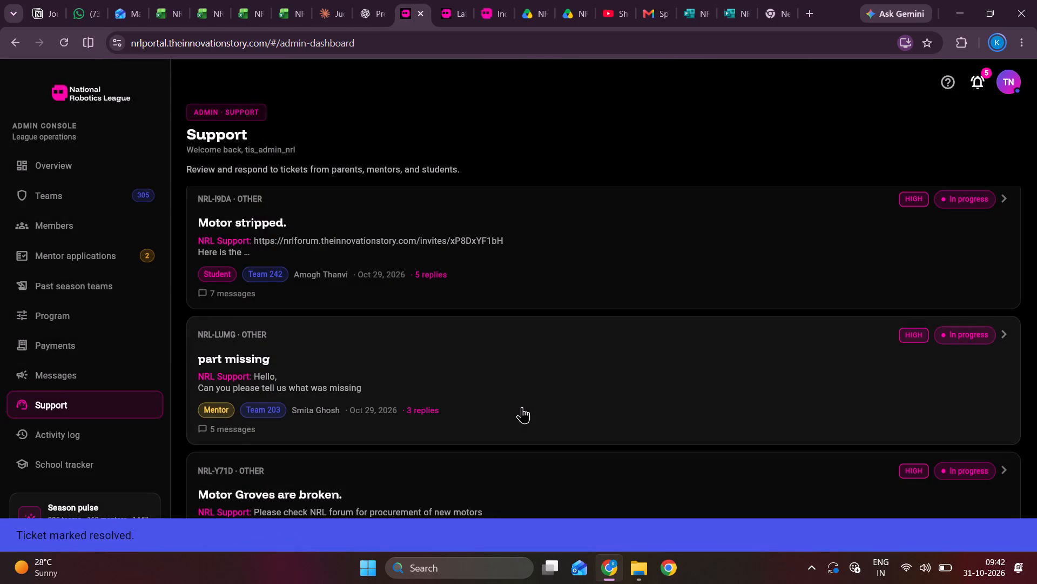
Open Team 203's "part missing" ticket and draft the reply "We will contact you soon. Thank you.".
click(522, 407)
scroll(522, 407, down, 2)
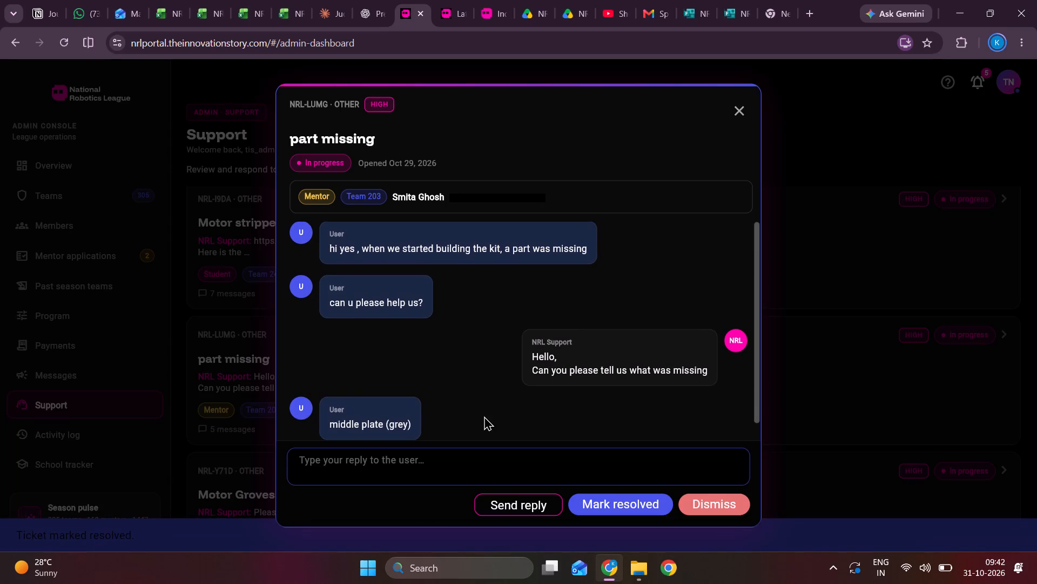
click(443, 472)
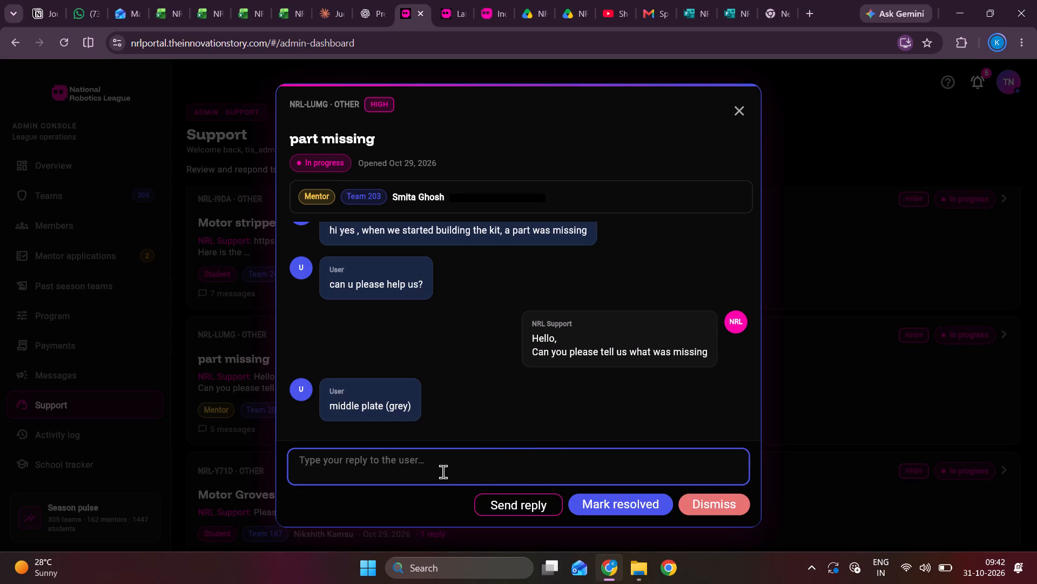
key(o)
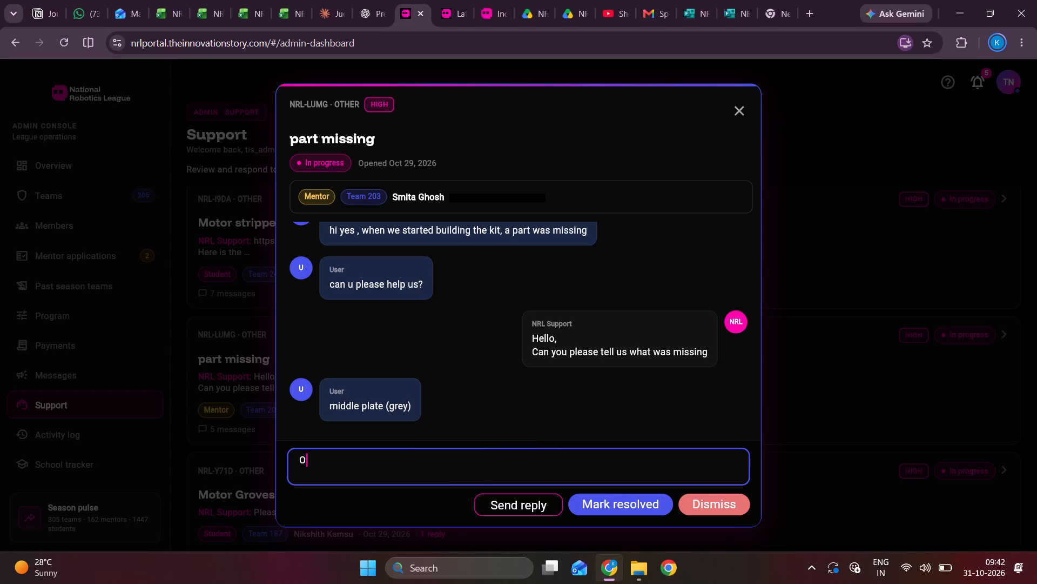
key(BackSpace)
key(space)
key(BackSpace)
text(e wwill)
key(space)
key(BackSpace)
key(BackSpace)
key(BackSpace)
key(BackSpace)
key(BackSpace)
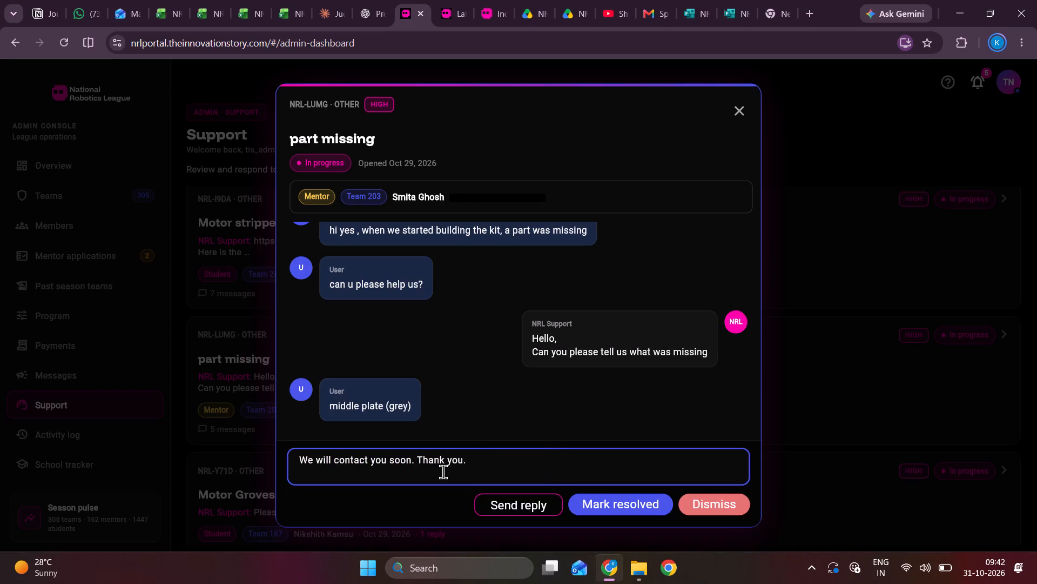
Extend the closing sentence of the Team 203 reply to read "Thank you for your patience.".
key(BackSpace)
key(BackSpace)
key(space)
text(for o)
key(BackSpace)
text(your patuene)
key(BackSpace)
key(BackSpace)
key(BackSpace)
key(BackSpace)
text(ience,)
key(space)
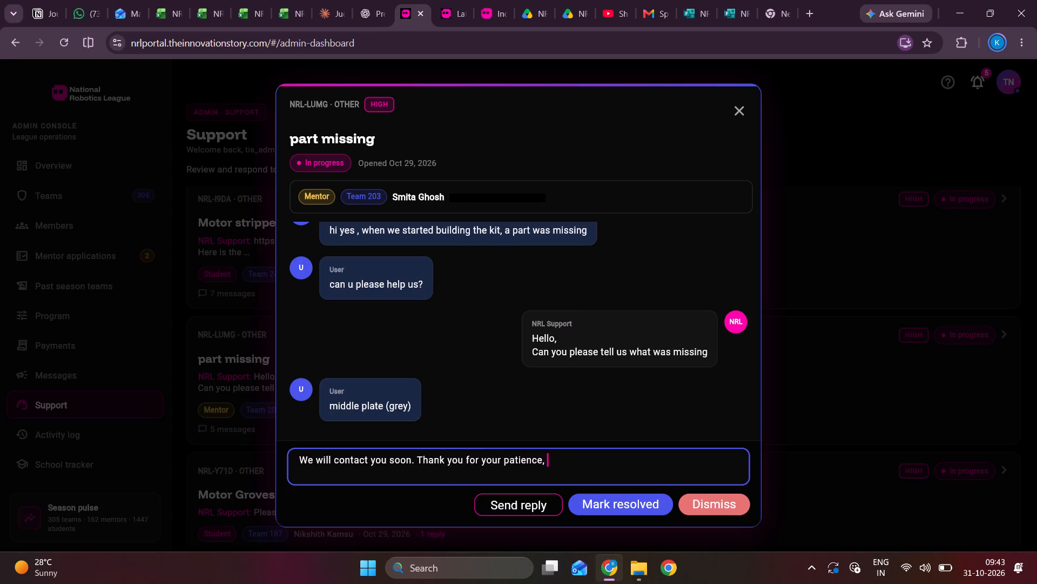
key(BackSpace)
key(BackSpace)
text(.)
key(space)
drag(506, 509, 278, 429)
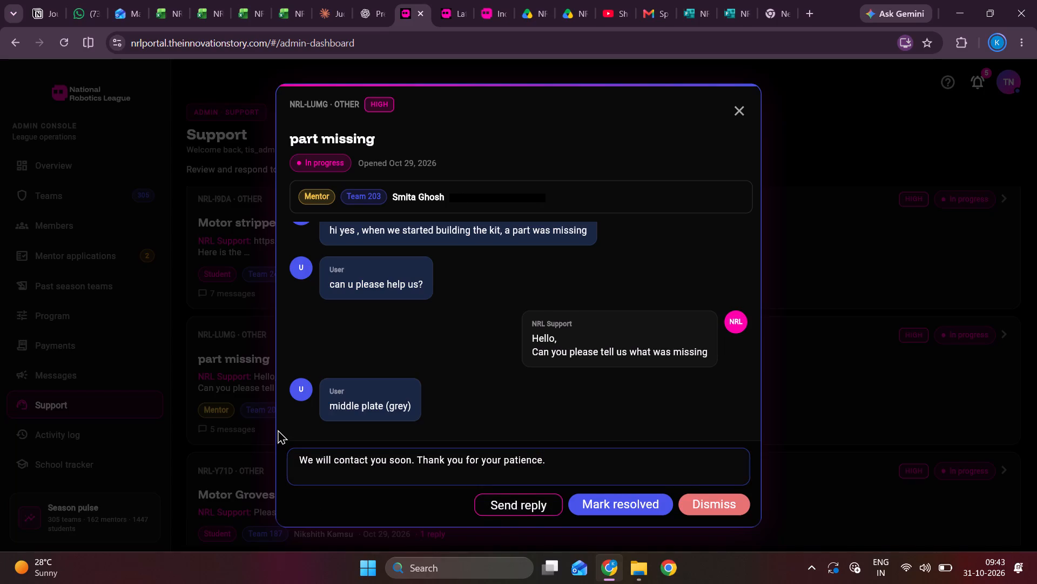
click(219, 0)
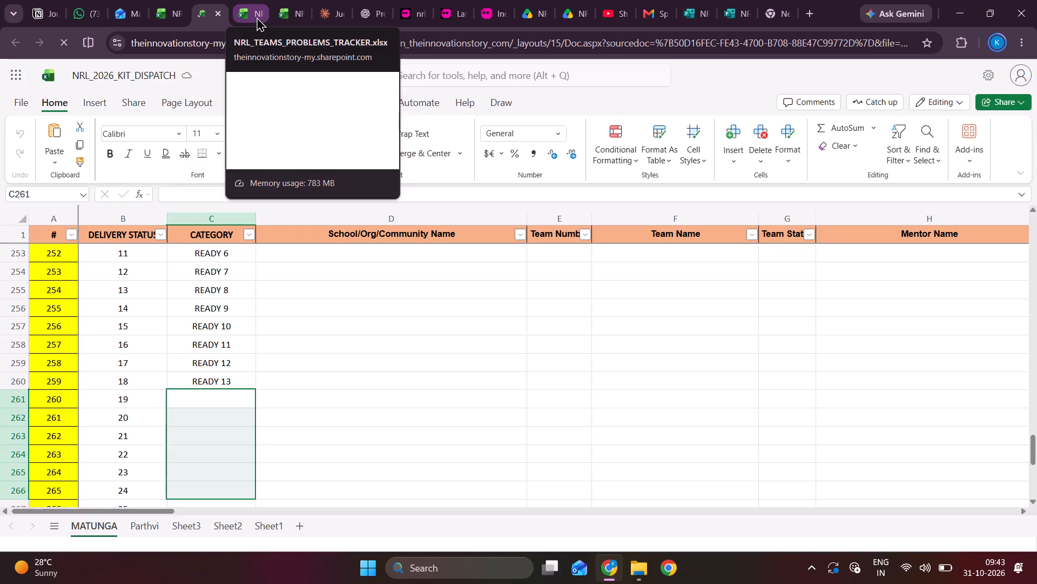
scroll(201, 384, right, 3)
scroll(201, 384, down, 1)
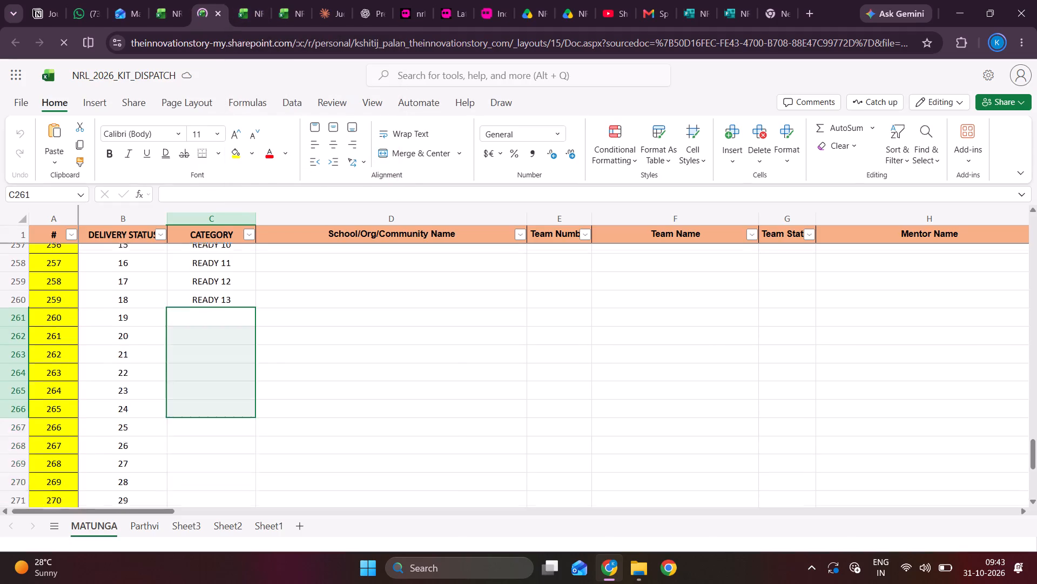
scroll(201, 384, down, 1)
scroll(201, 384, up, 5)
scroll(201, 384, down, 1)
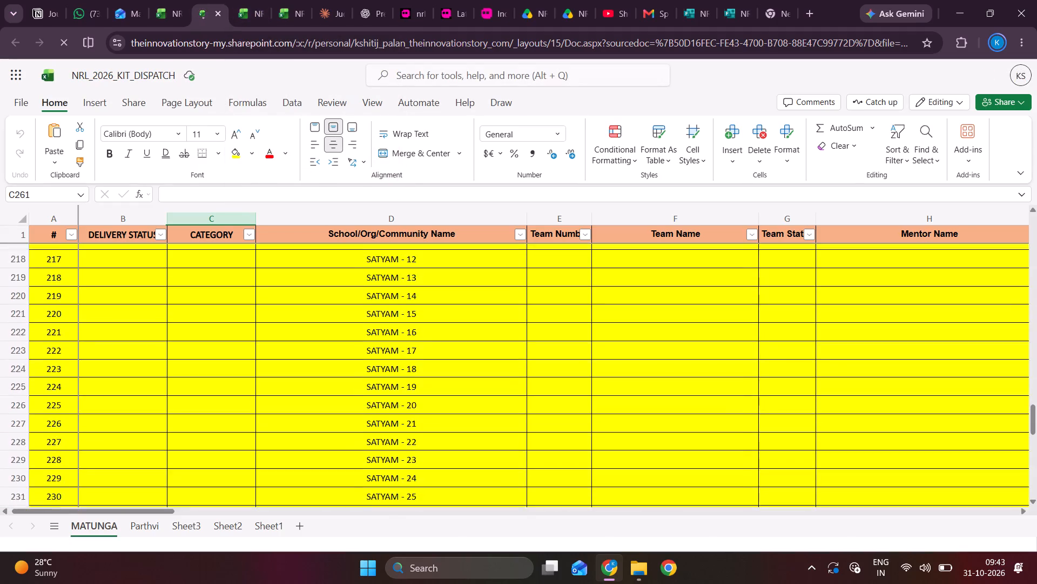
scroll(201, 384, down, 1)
Switch to the NRL_TEAMS_PROBLEMS_TRACKER workbook and enter team number #203 in the first empty row of Sheet1.
click(251, 0)
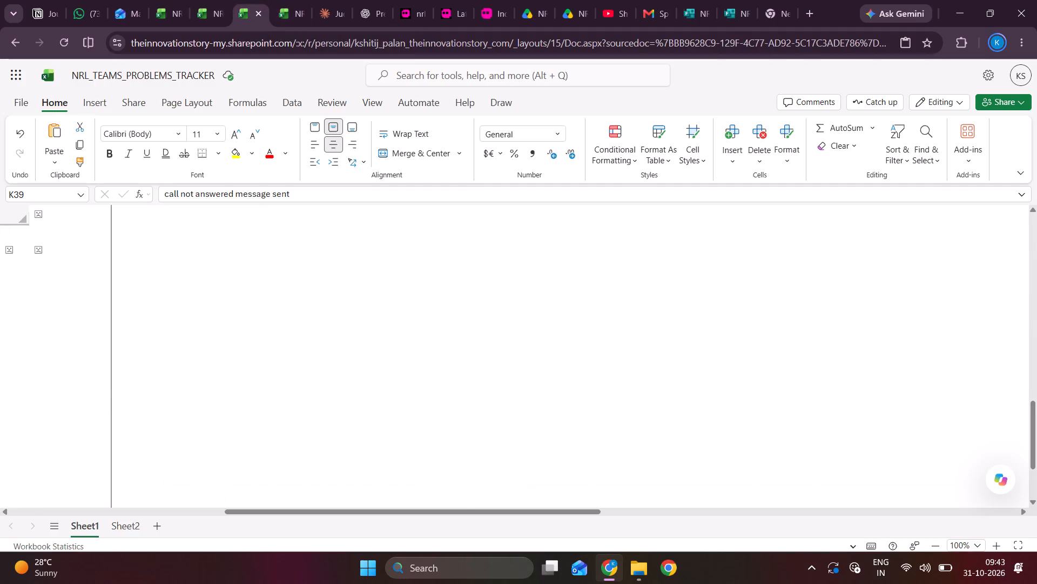
scroll(219, 302, right, 3)
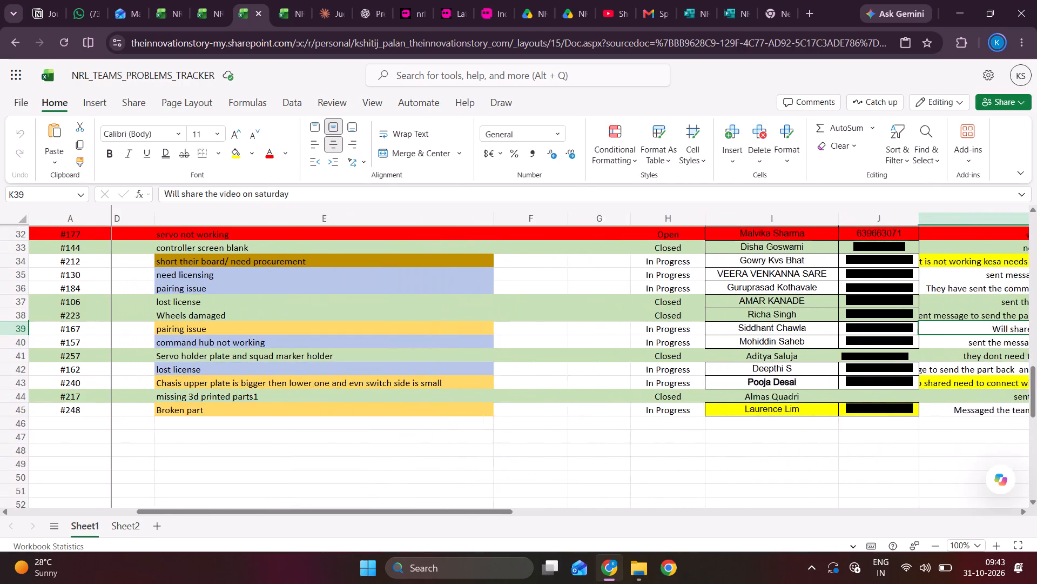
scroll(219, 302, right, 1)
scroll(219, 302, up, 1)
scroll(219, 302, left, 2)
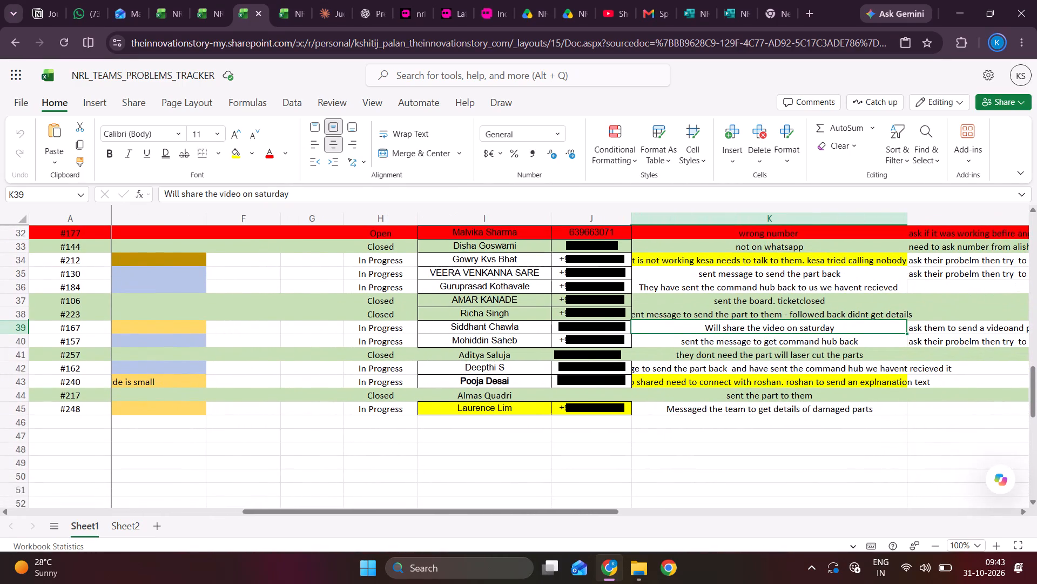
click(85, 425)
key(shift+numbersign)
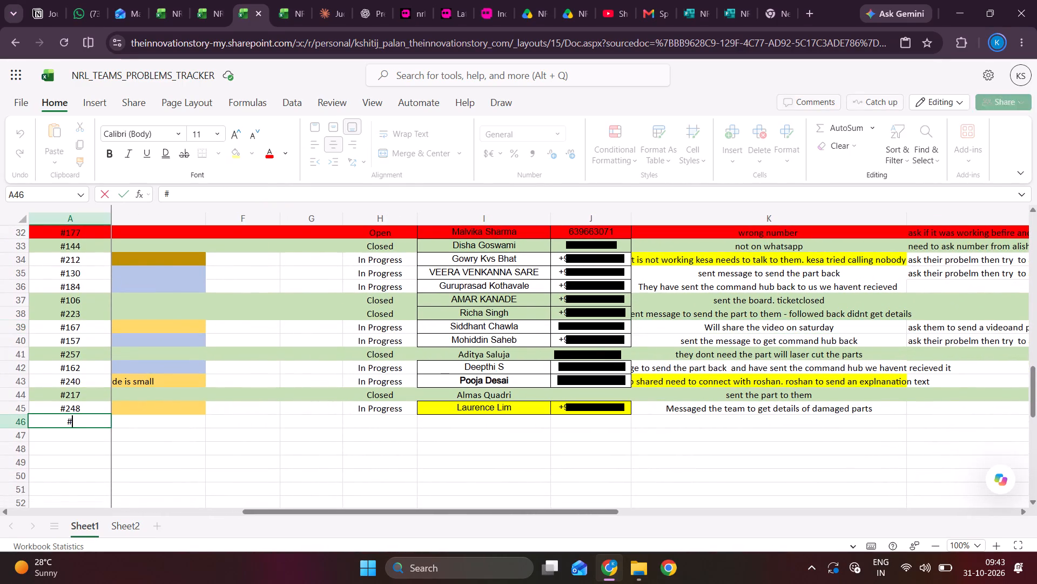
text(203)
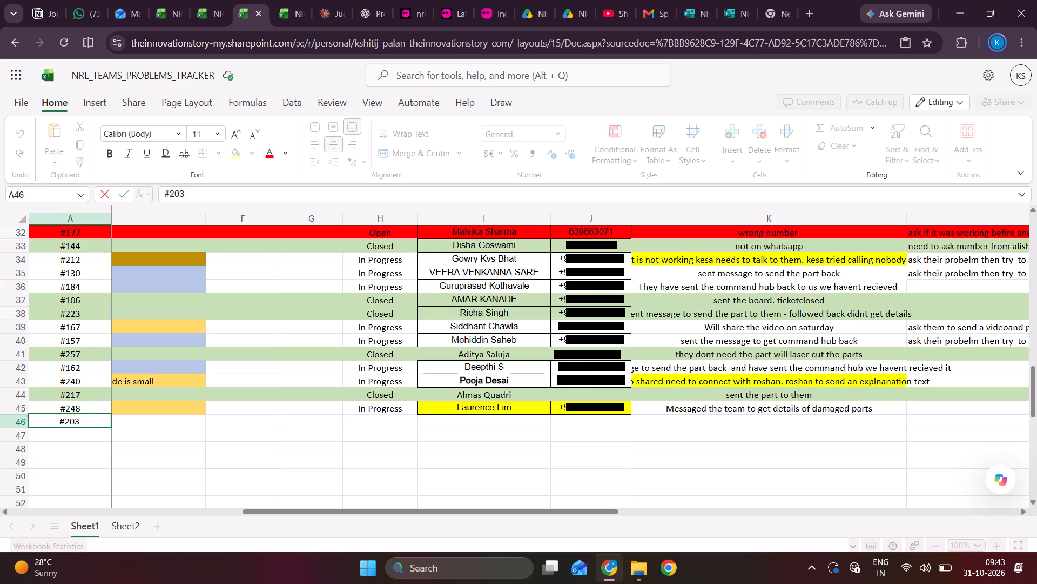
Enter the problem description "middle plate grey colored for servo is missing" in the #203 row.
scroll(115, 388, down, 3)
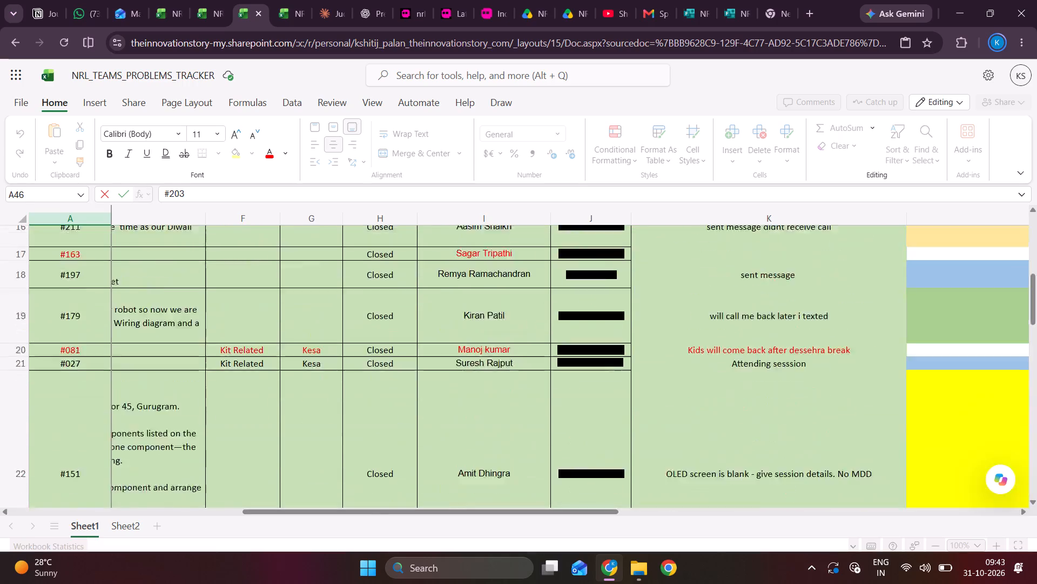
scroll(115, 388, down, 3)
click(135, 389)
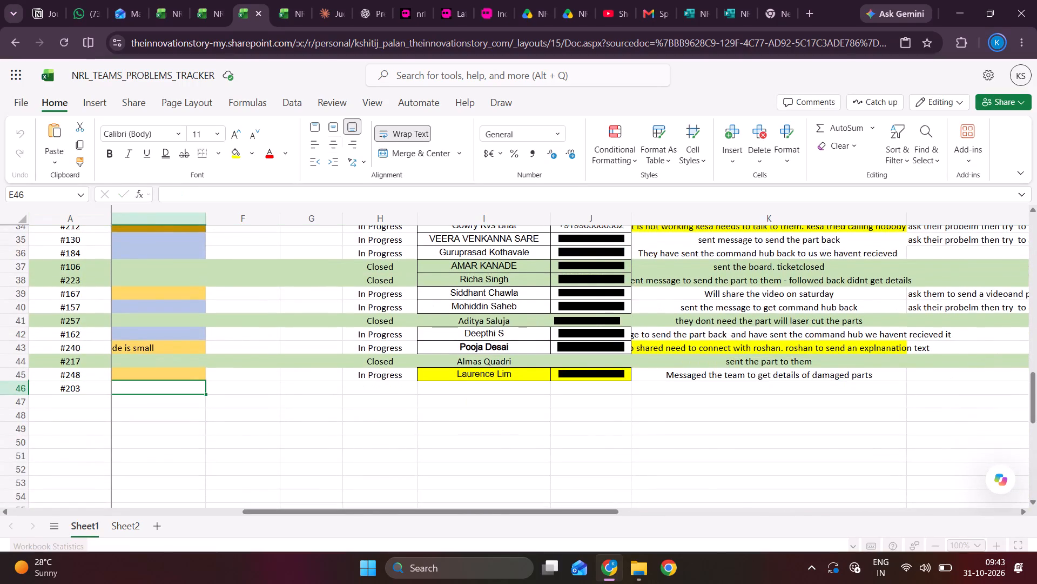
scroll(135, 389, right, 3)
text(middle plate grey coilored =)
key(BackSpace)
key(BackSpace)
key(BackSpace)
key(BackSpace)
key(BackSpace)
key(BackSpace)
key(BackSpace)
key(BackSpace)
text(lore f)
key(BackSpace)
key(BackSpace)
key(space)
text(f)
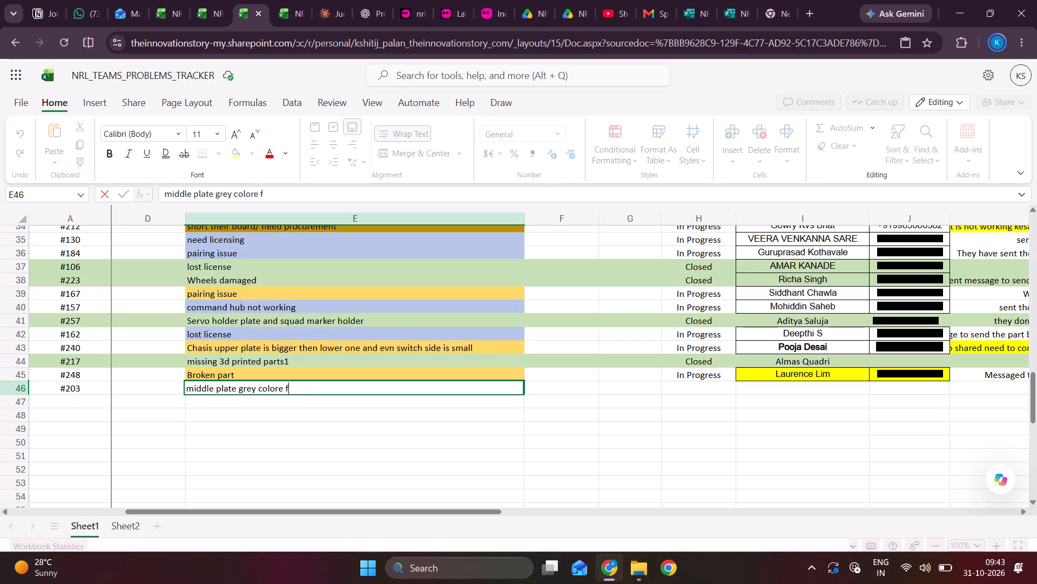
key(p)
key(BackSpace)
key(BackSpace)
key(d)
key(BackSpace)
key(BackSpace)
text(d for servo is missing)
Set the #203 row's status to Open and enter the mentor's first name as the contact.
click(684, 394)
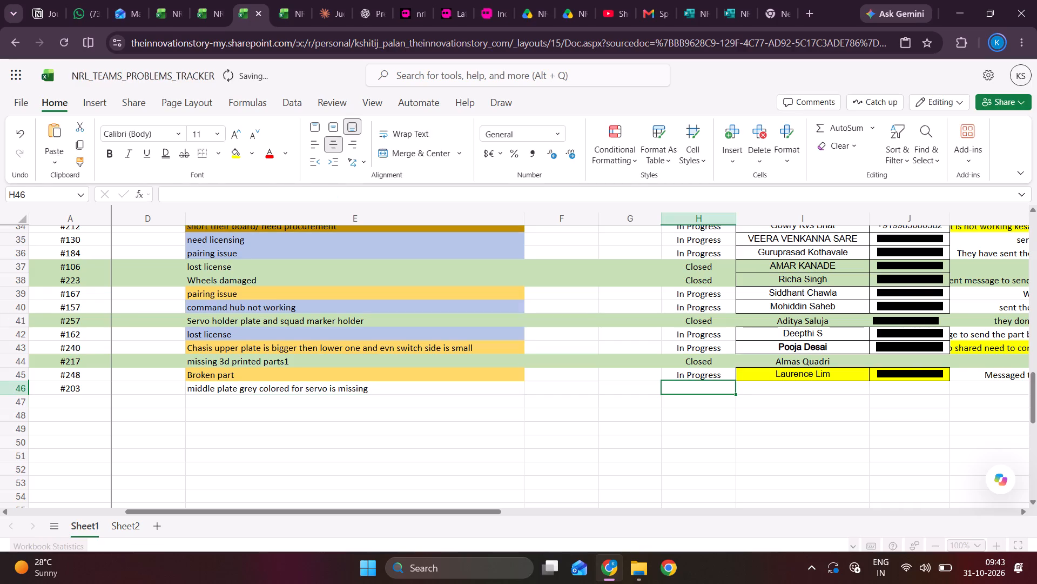
click(836, 394)
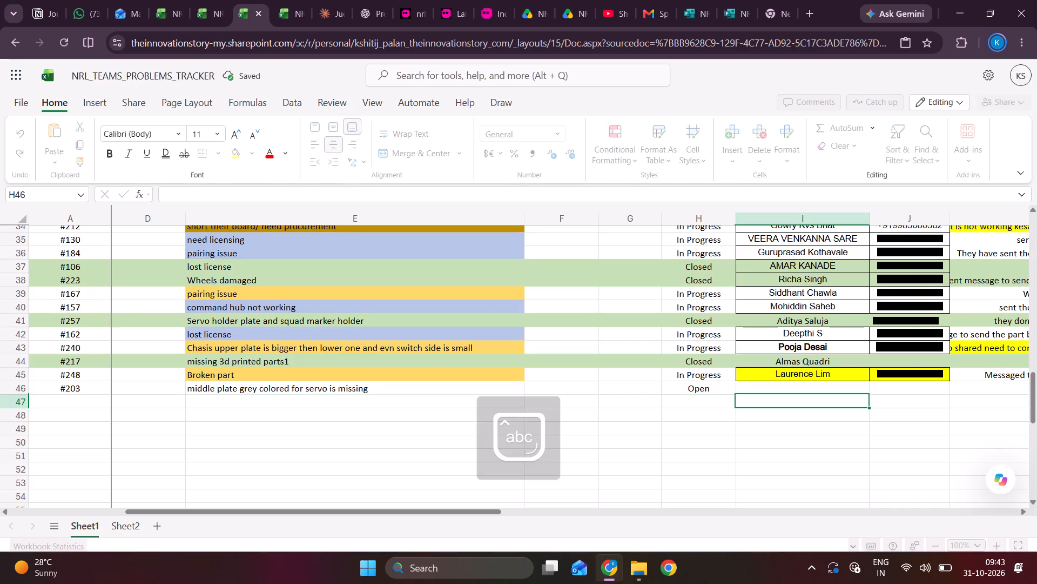
text(mita)
key(space)
key(g)
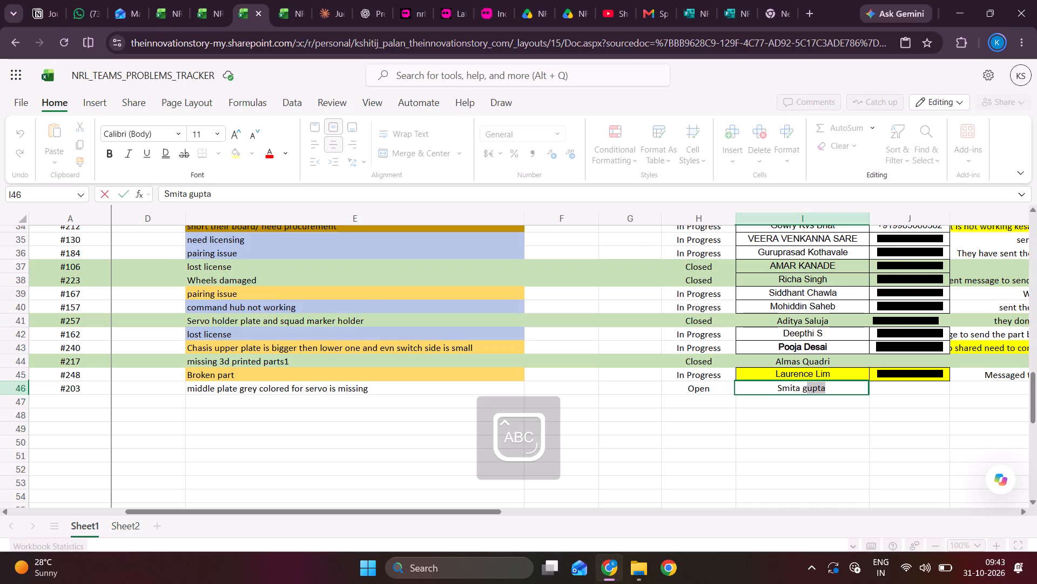
key(BackSpace)
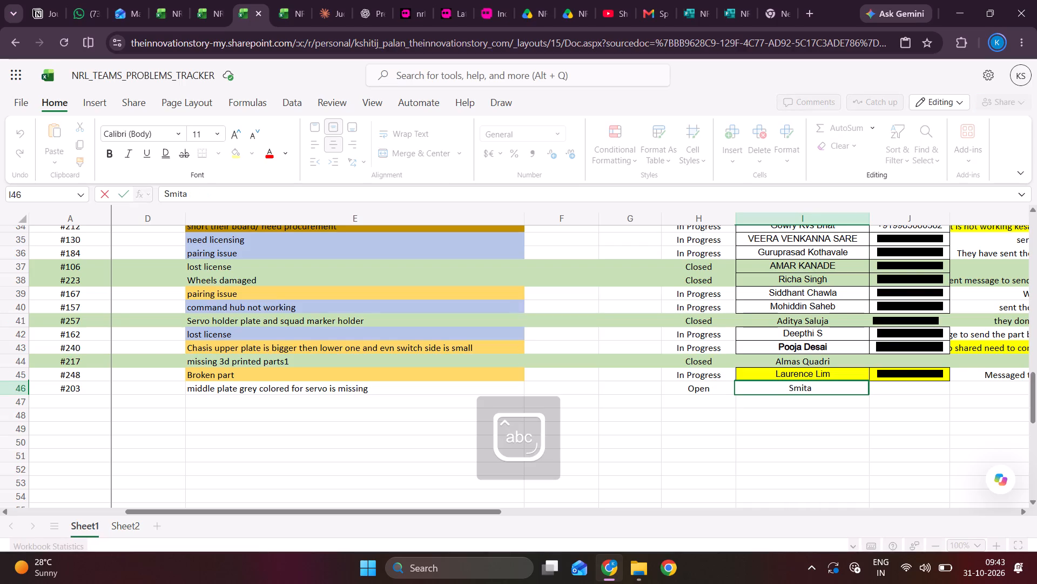
Return to Team 203's "part missing" ticket in the admin console and send the drafted reply.
click(460, 0)
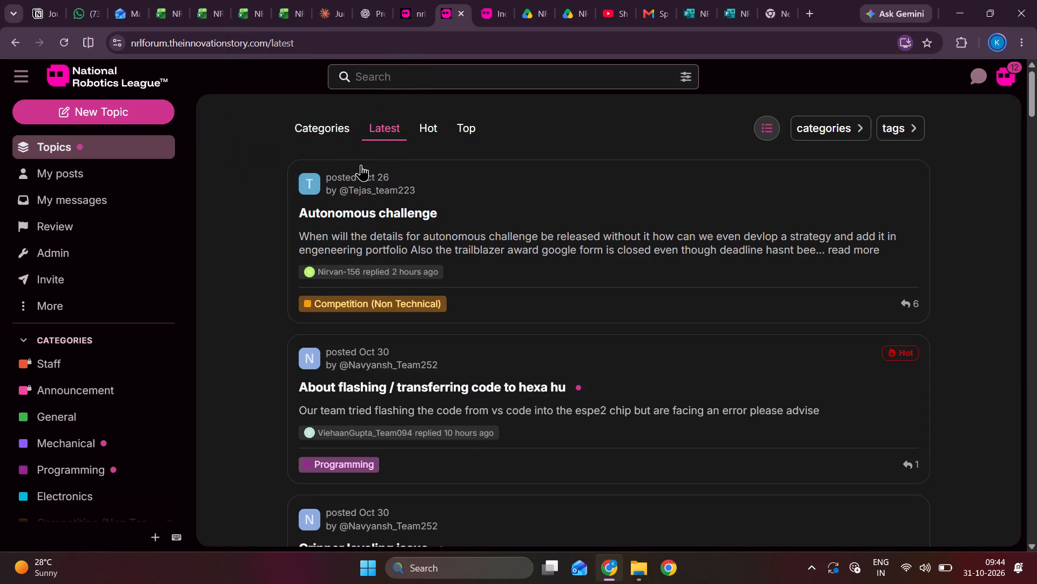
click(412, 22)
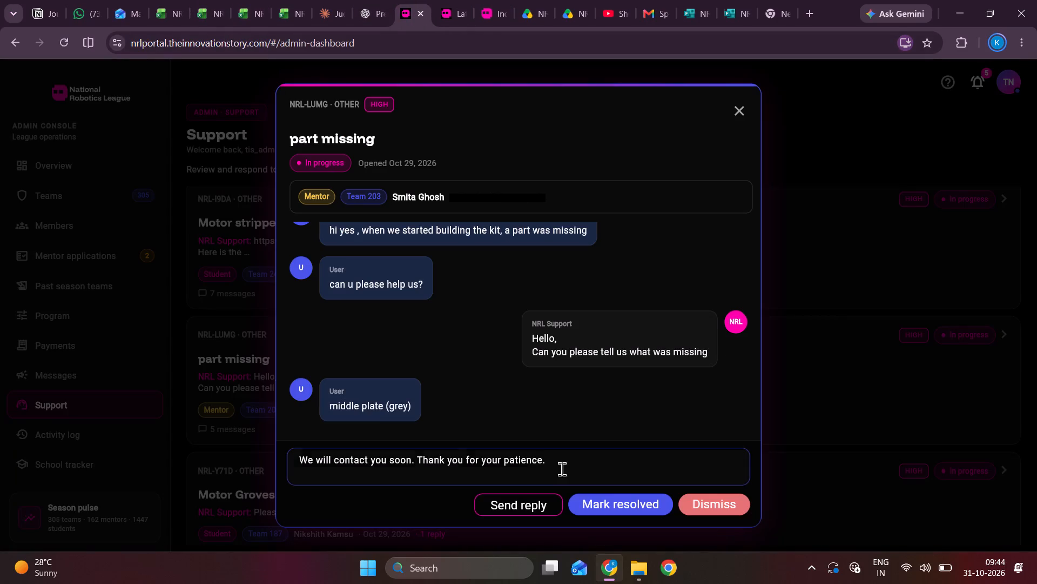
click(570, 466)
click(541, 499)
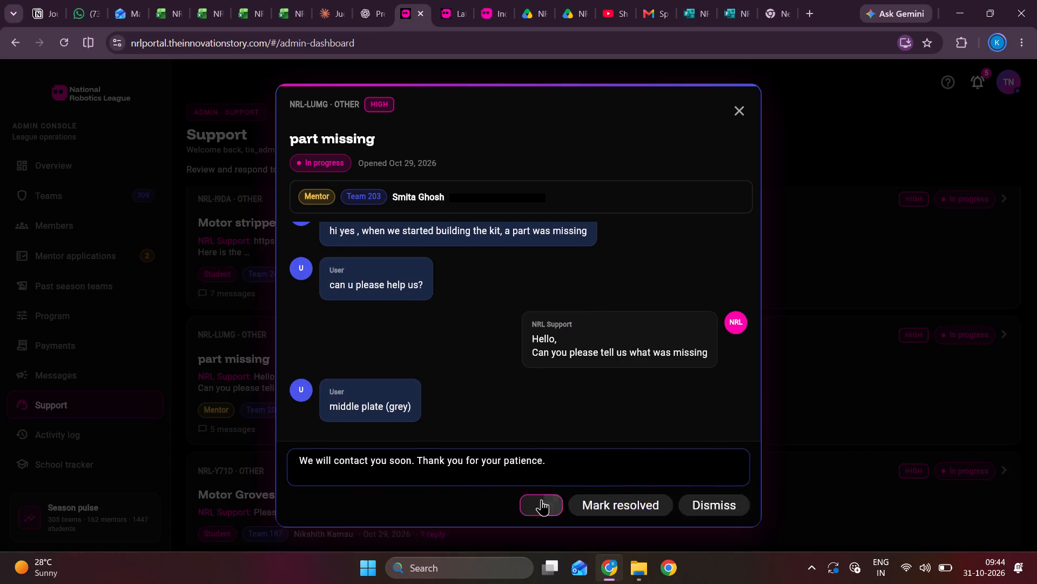
click(218, 451)
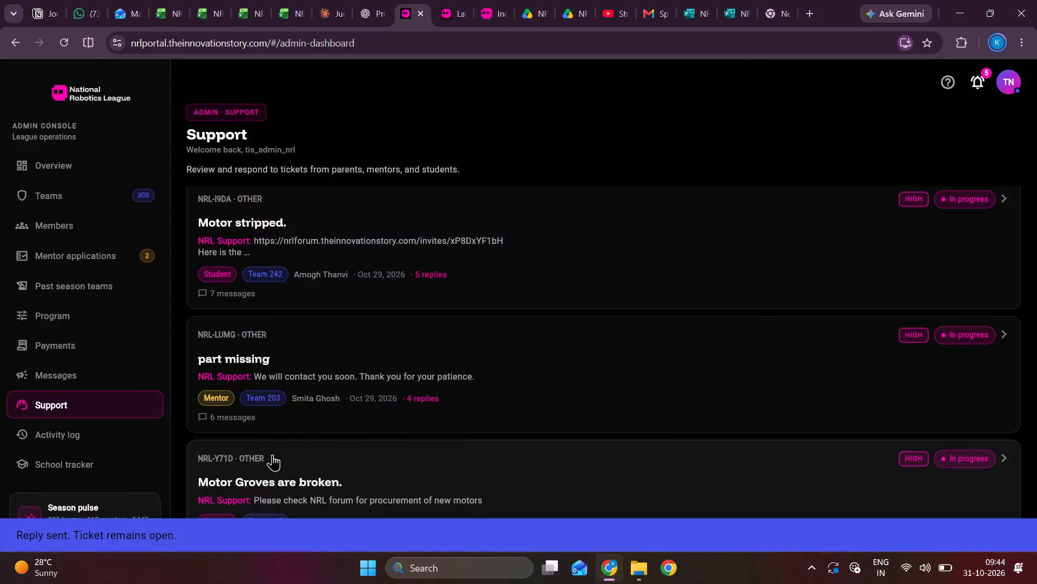
Open Team 187's "Motor Groves are broken." ticket and draft a reply with the copied forum invite link and "Here is the forum link for".
scroll(372, 457, down, 3)
click(401, 440)
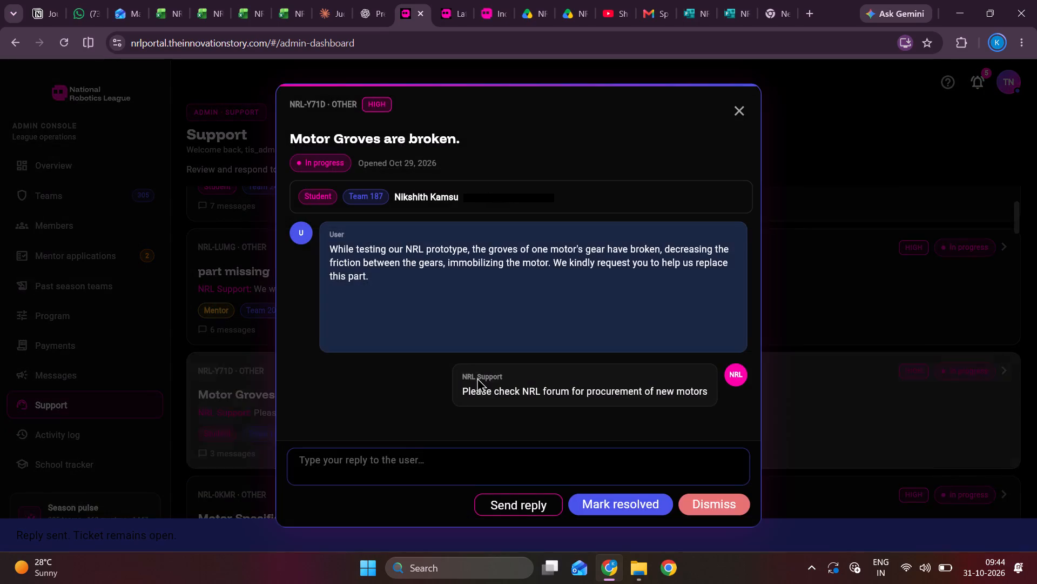
scroll(478, 371, down, 3)
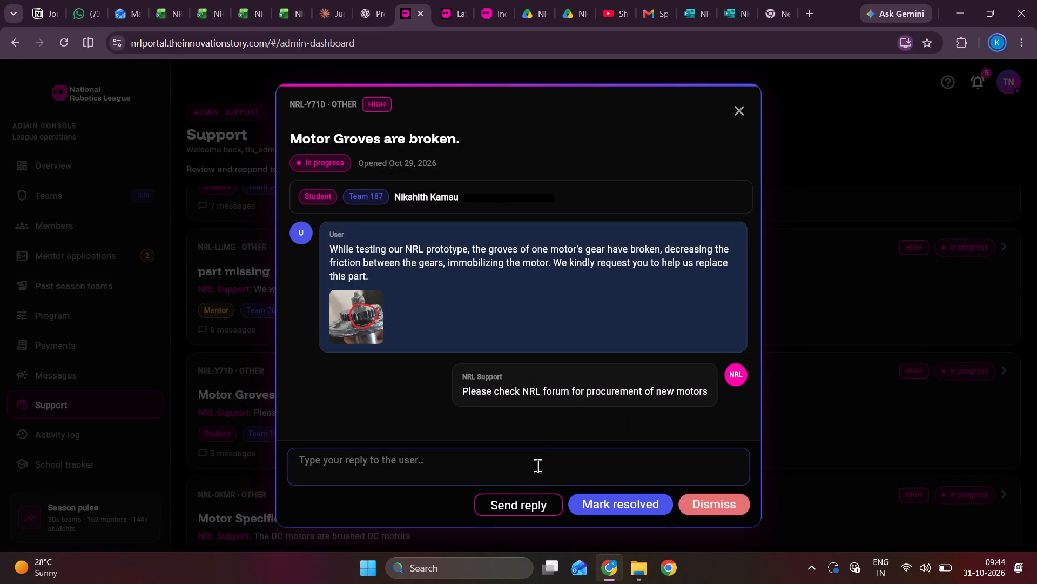
click(522, 474)
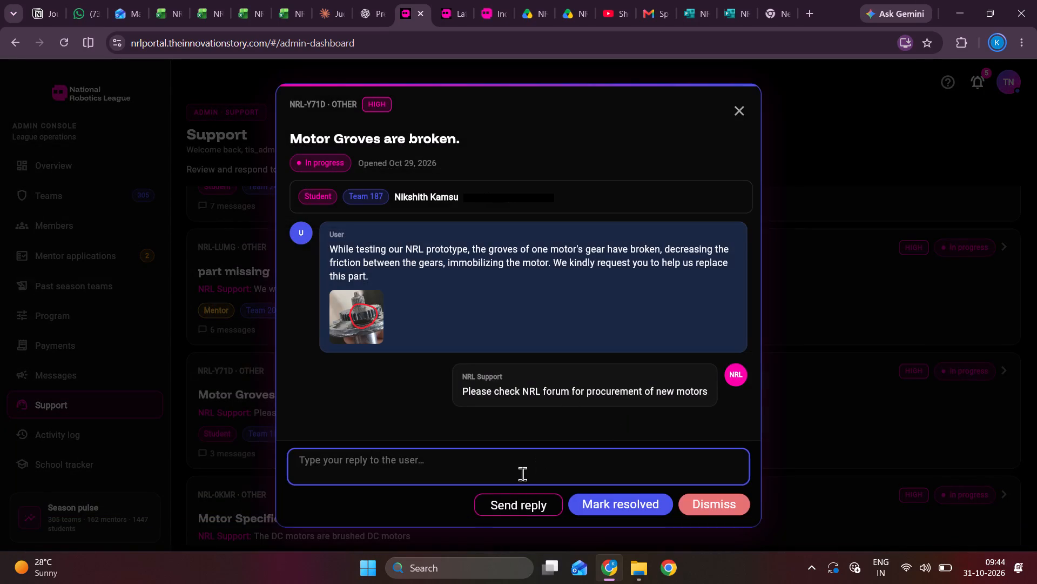
key(ctrl+v)
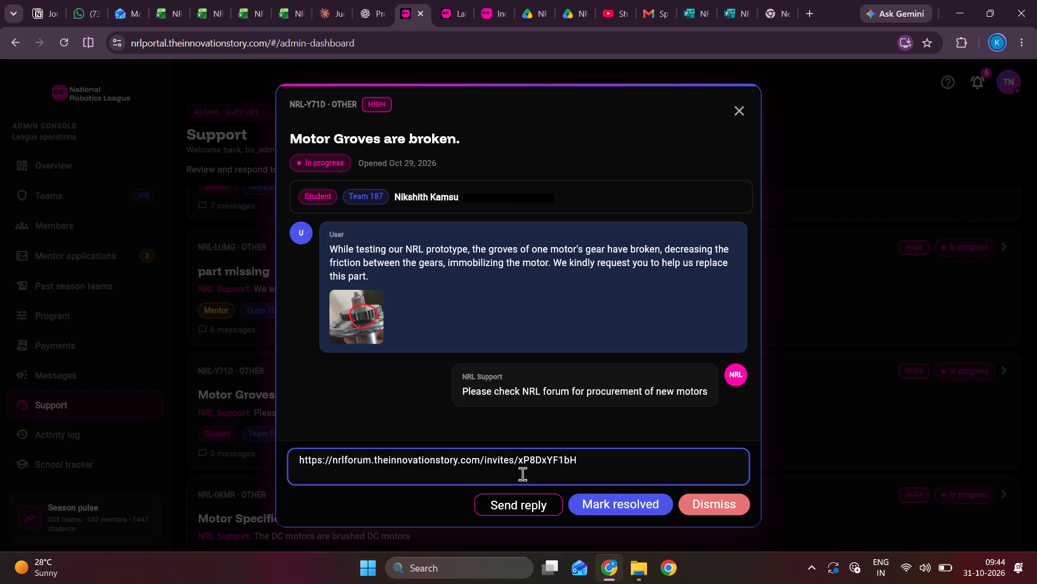
text(ere is f)
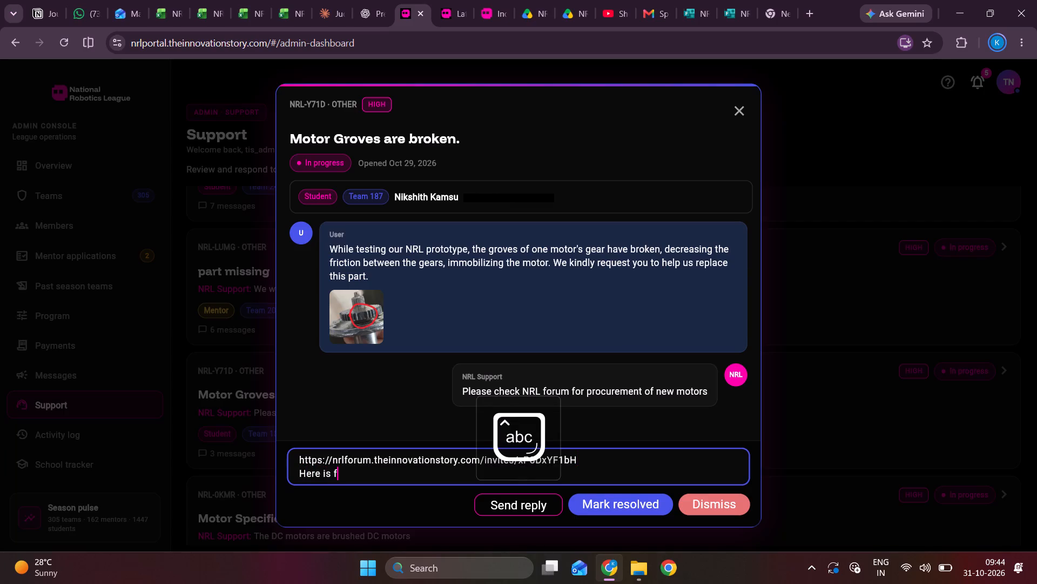
key(BackSpace)
text(the forum t)
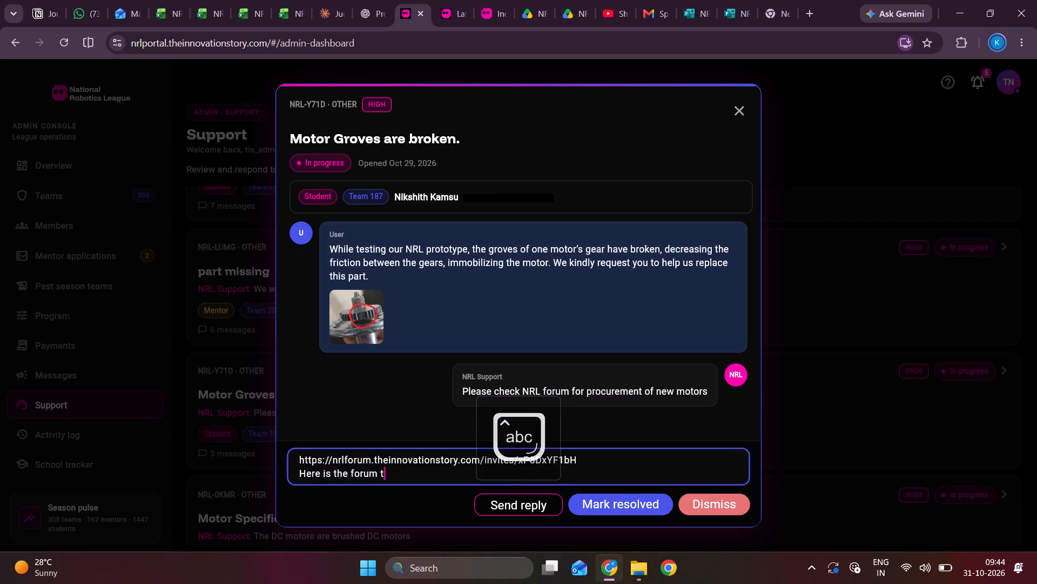
key(BackSpace)
text(link for h)
key(BackSpace)
key(t)
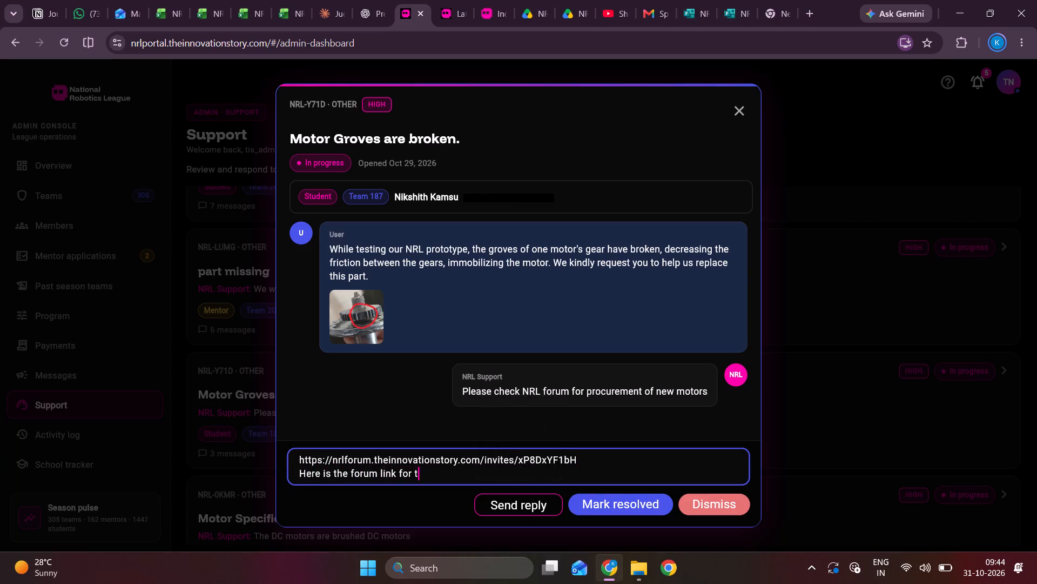
key(BackSpace)
Reword the reply's second line to "Here is the forum invite link. Go to forum".
click(380, 476)
text(invoe)
key(BackSpace)
key(BackSpace)
text(ite link)
key(space)
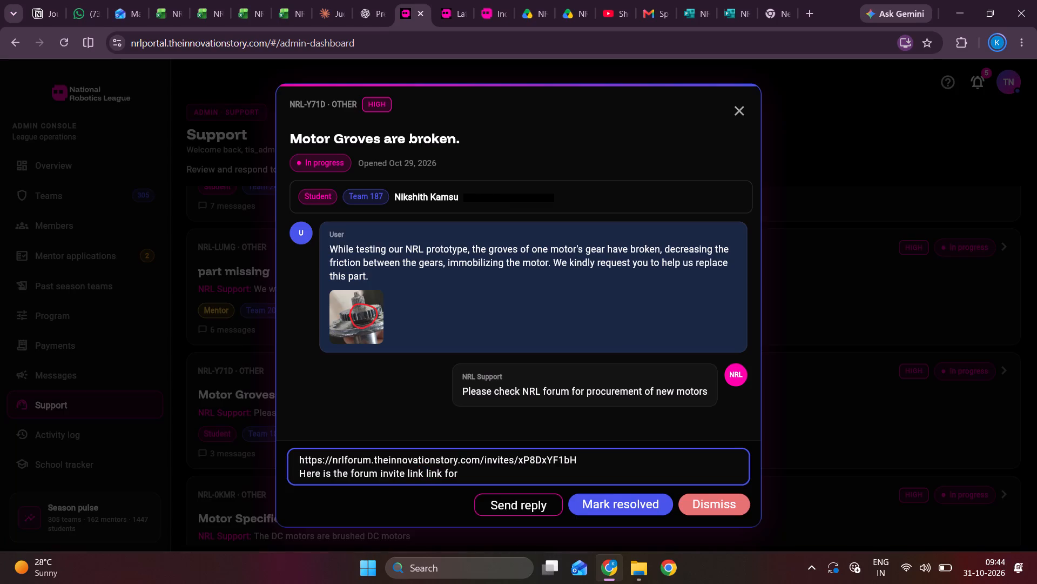
key(Delete)
key(Delete)
key(Delete)
key(Delete)
key(Delete)
key(Delete)
key(Delete)
key(Delete)
key(BackSpace)
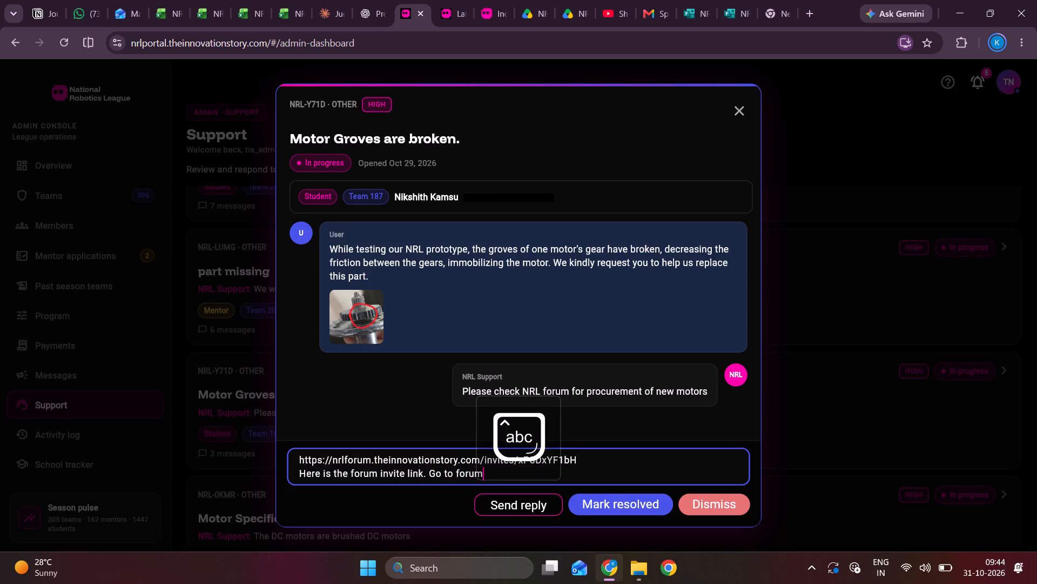
Complete the reply's directions with ">>category>>announcement>>robot clinic", send it to Team 187 and close the ticket.
text(>>)
text(categroy)
key(BackSpace)
key(BackSpace)
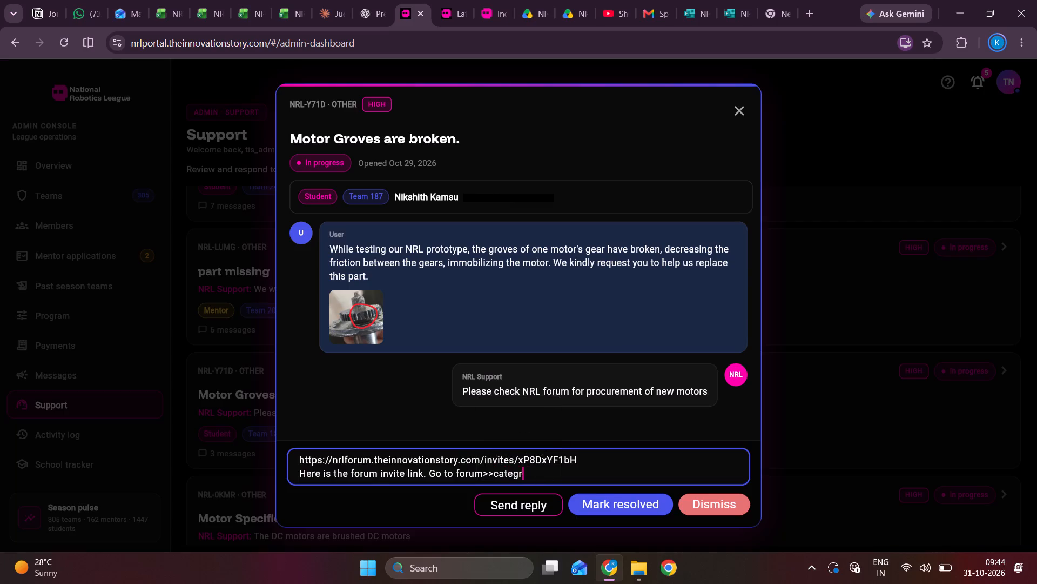
key(BackSpace)
text(ory)
text(>>announcement)
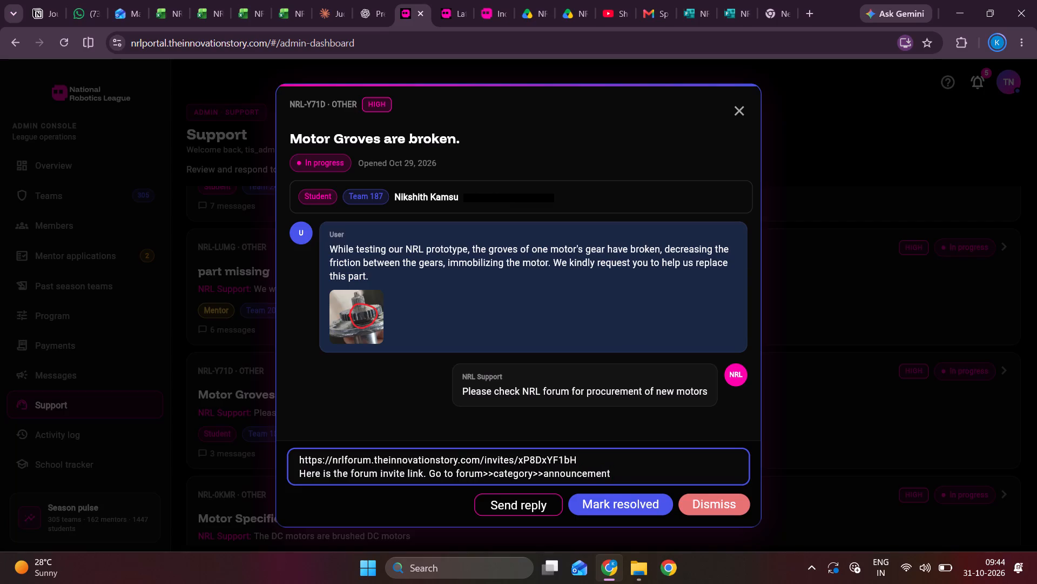
text(>>)
text(robot cli)
key(i)
key(BackSpace)
text(nic)
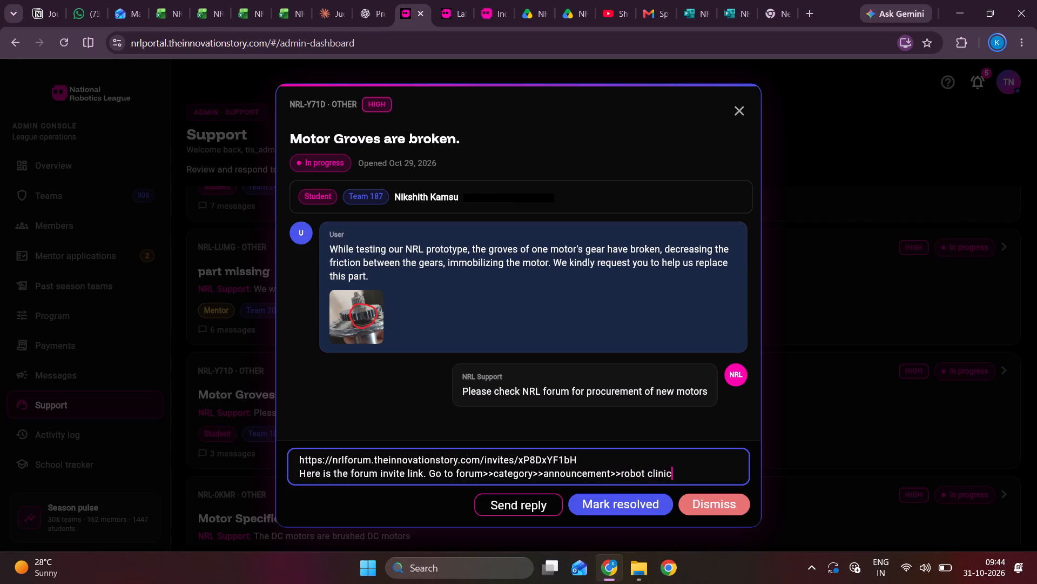
click(527, 510)
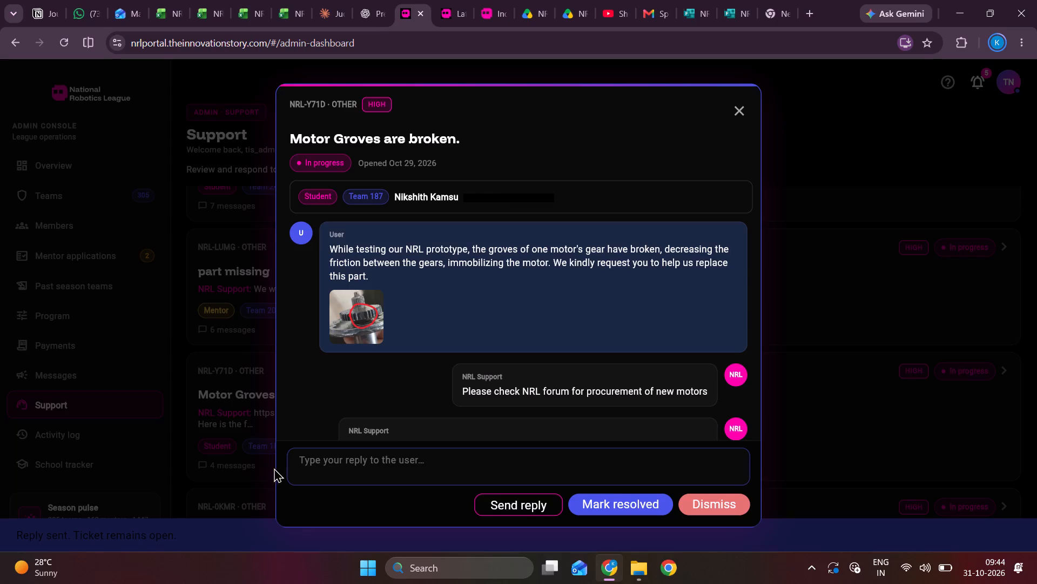
scroll(372, 404, down, 2)
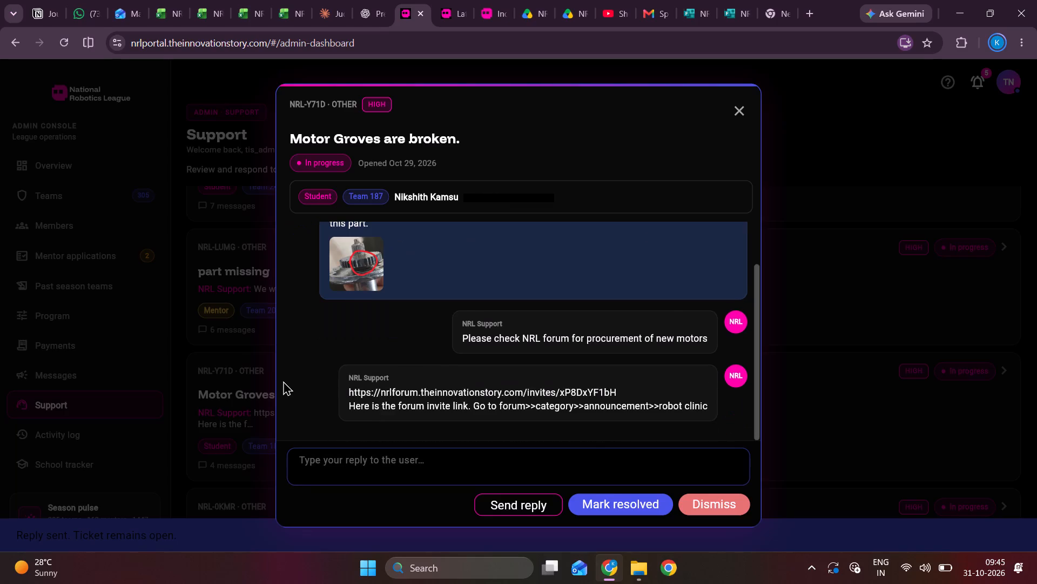
click(247, 389)
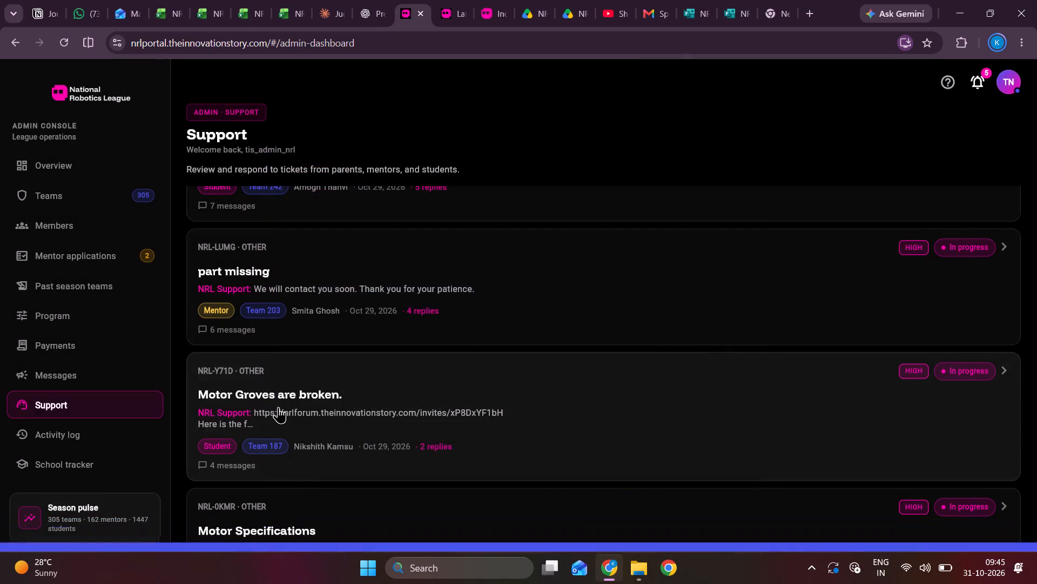
Open Team 259's "Motor Specifications" ticket, then copy the High Torque 12V DC Geared Motor 300RPM link cell from NRL_Kit_Master_2026's ROBOT_CLINIC sheet.
scroll(278, 407, down, 5)
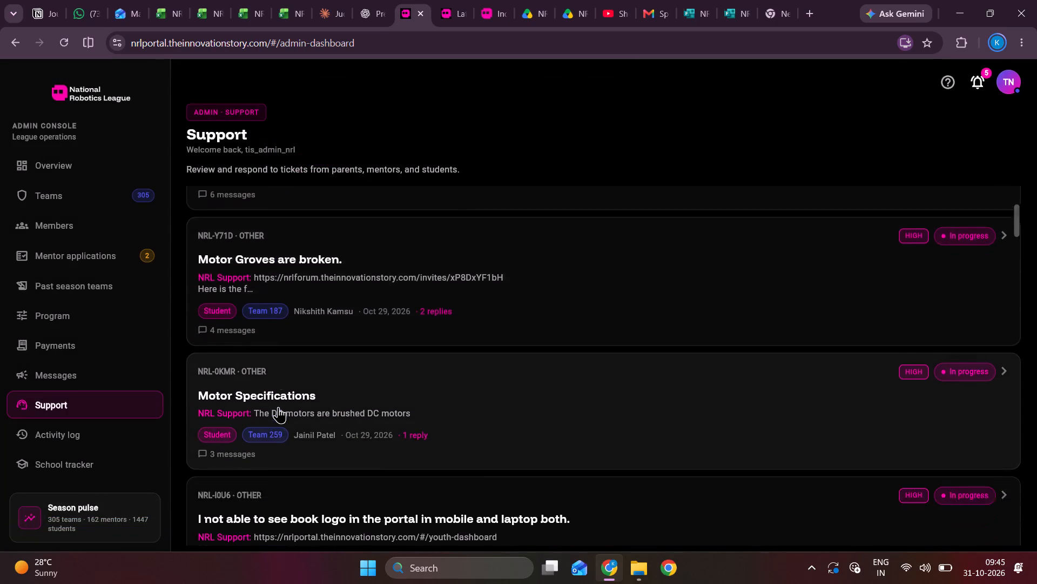
click(309, 394)
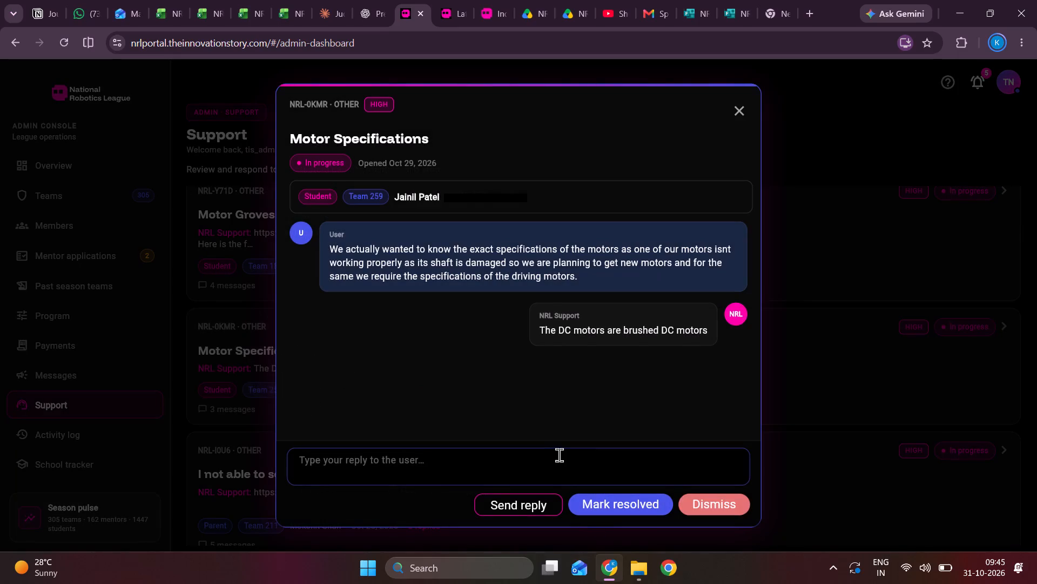
click(158, 0)
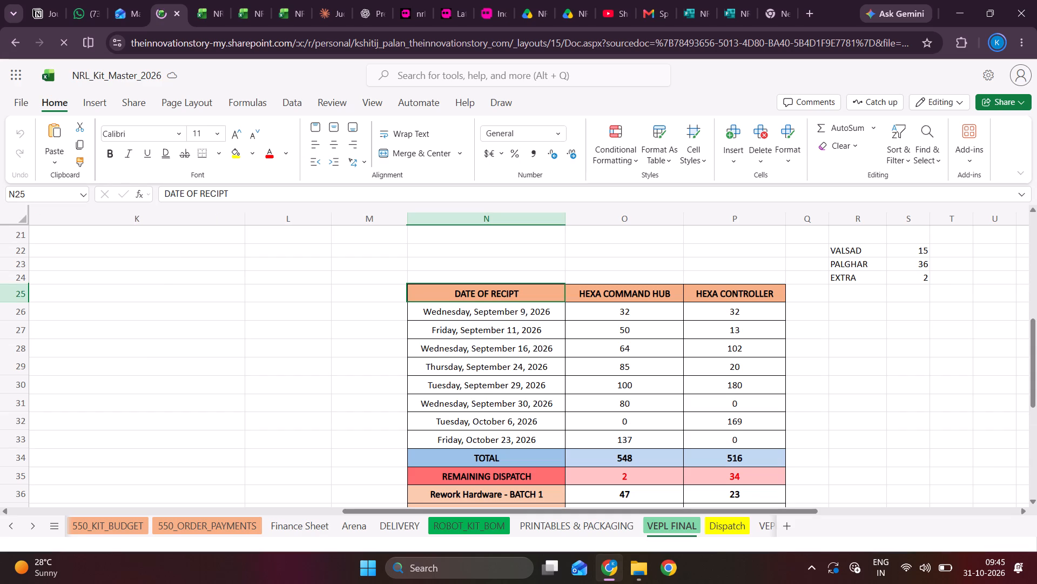
scroll(106, 530, right, 18)
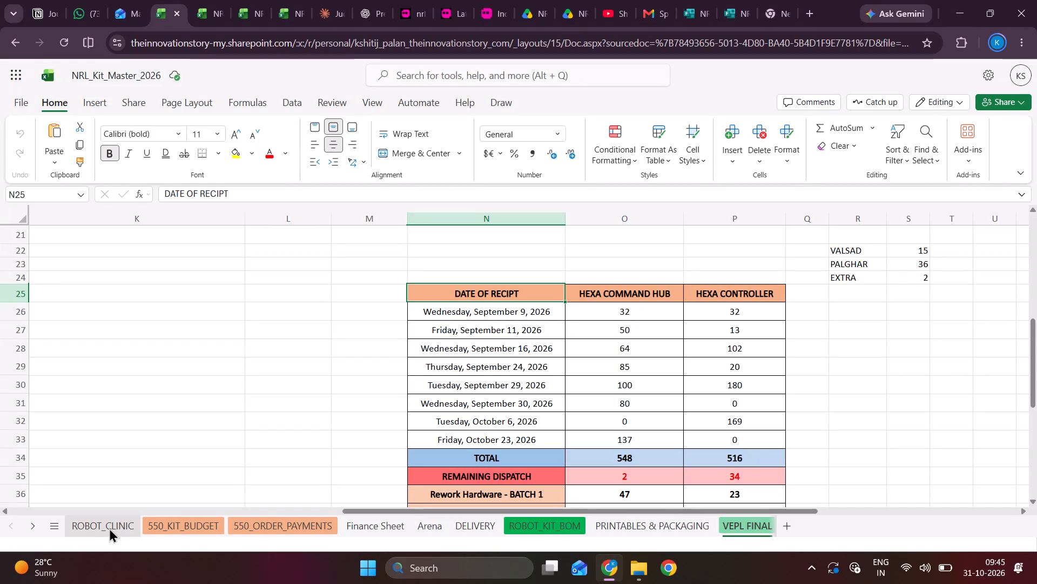
double_click(109, 528)
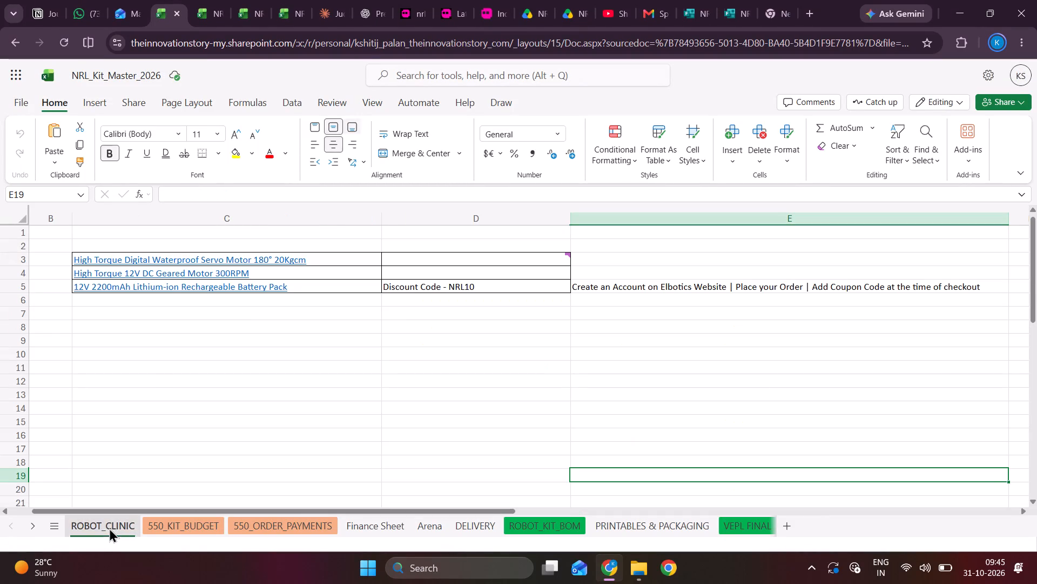
click(256, 268)
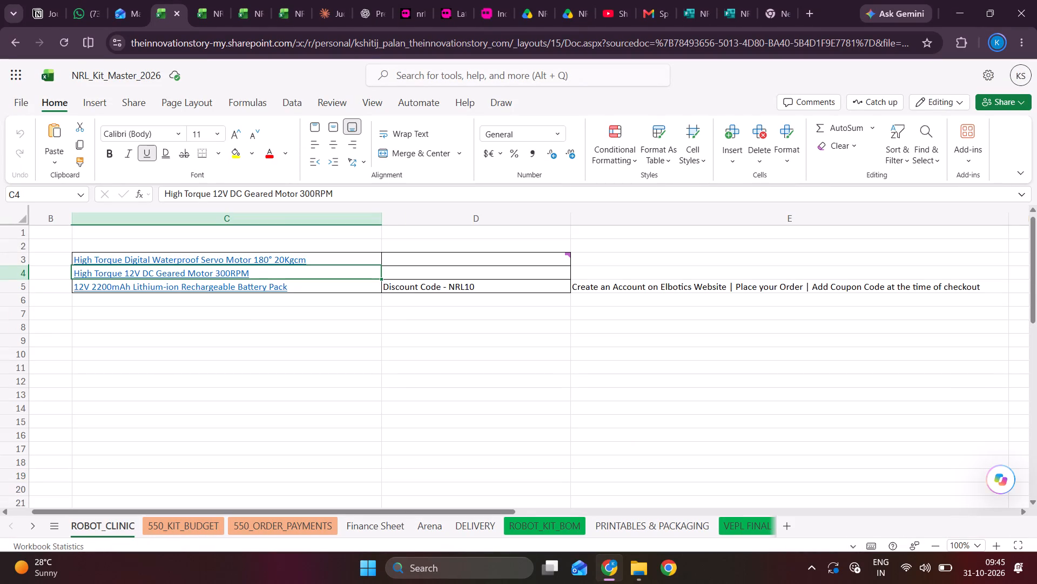
key(ctrl+c)
ctrl+click(299, 329)
Back in Team 259's ticket, send the copied motor entry followed by the line "This is the link for the DC motor purchase".
click(415, 12)
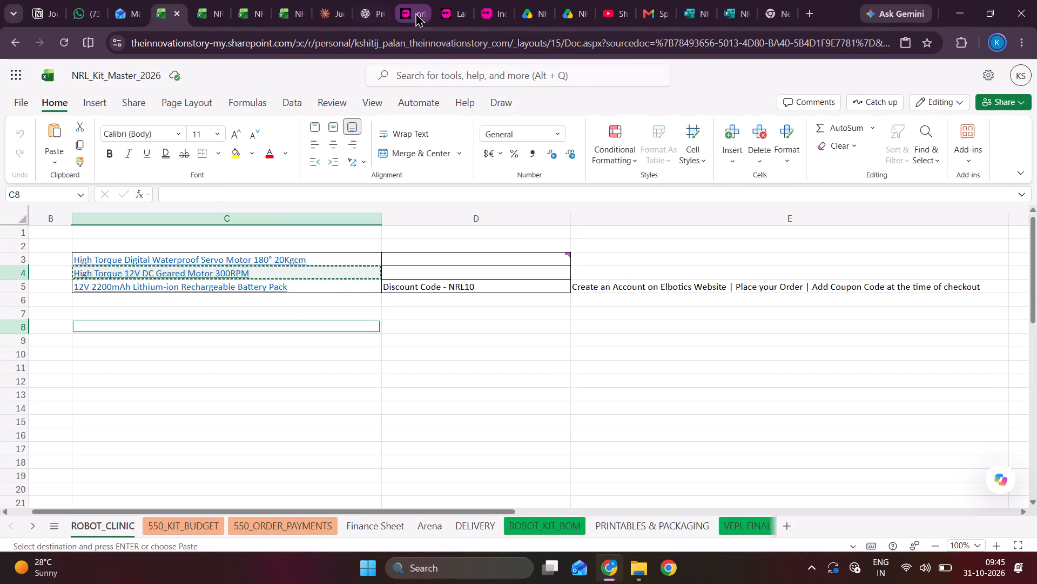
click(439, 466)
key(ctrl+v)
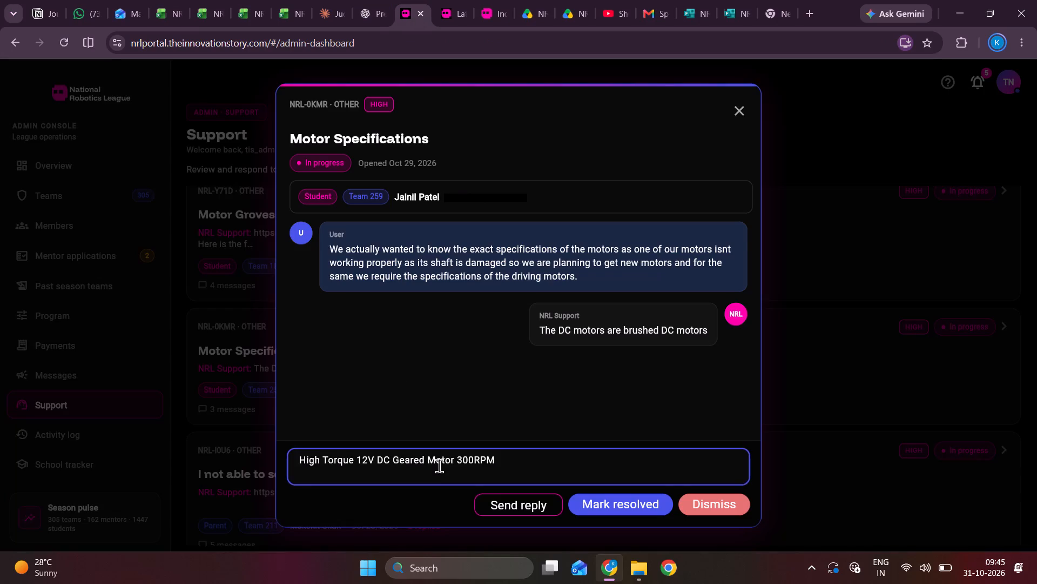
key(shift+Return)
text(this is the link for the)
key(space)
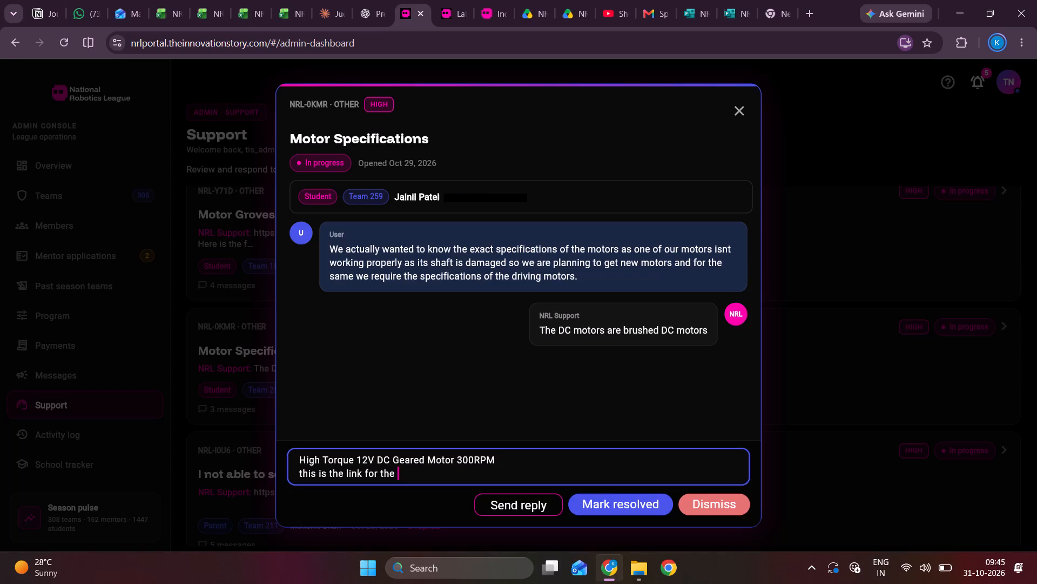
text(dc)
key(space)
key(BackSpace)
key(BackSpace)
key(BackSpace)
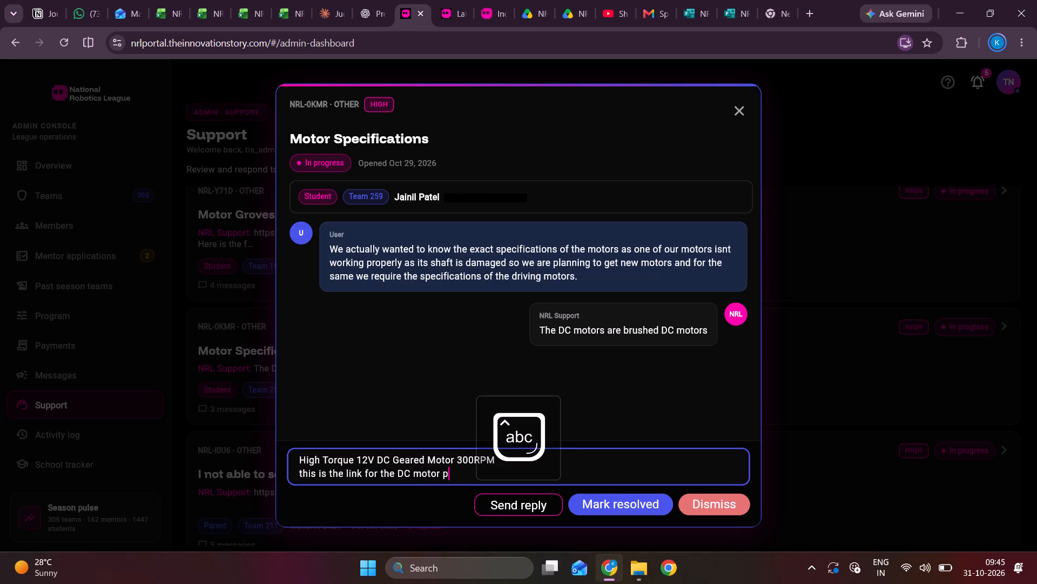
key(BackSpace)
key(BackSpace)
text(urchase)
click(304, 467)
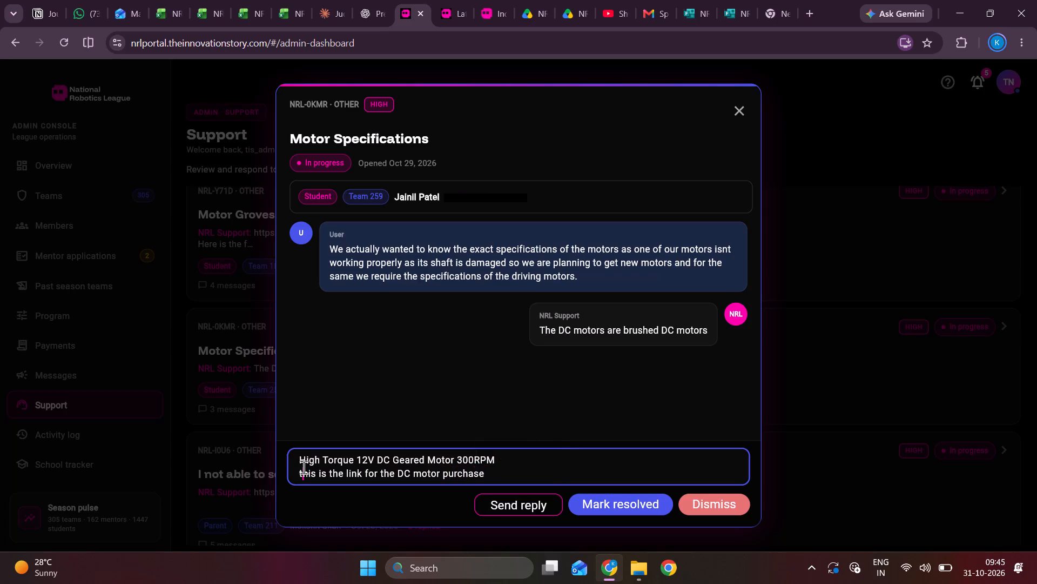
click(504, 503)
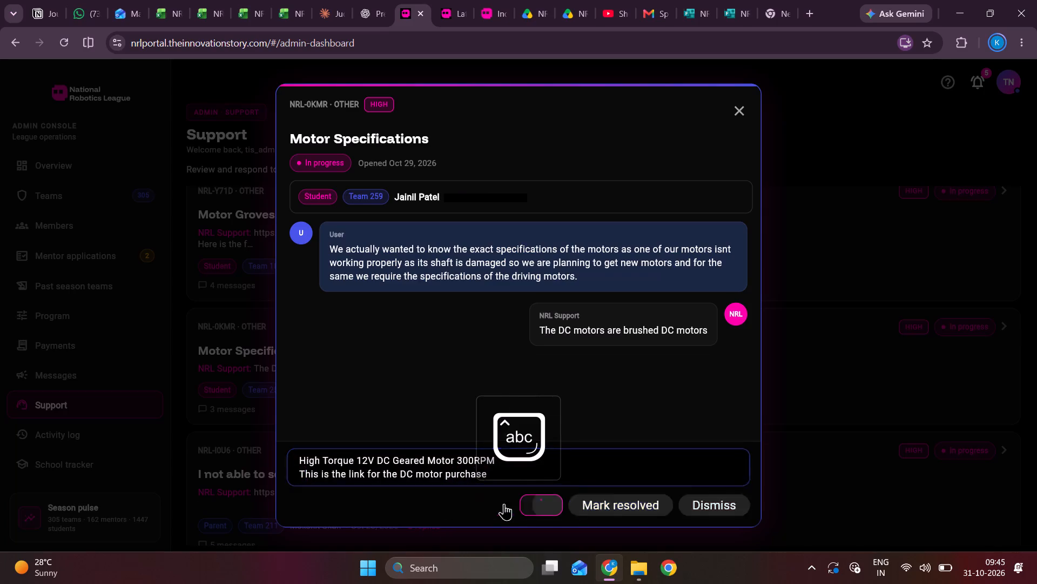
Mark Team 259's "Motor Specifications" ticket as resolved.
click(621, 496)
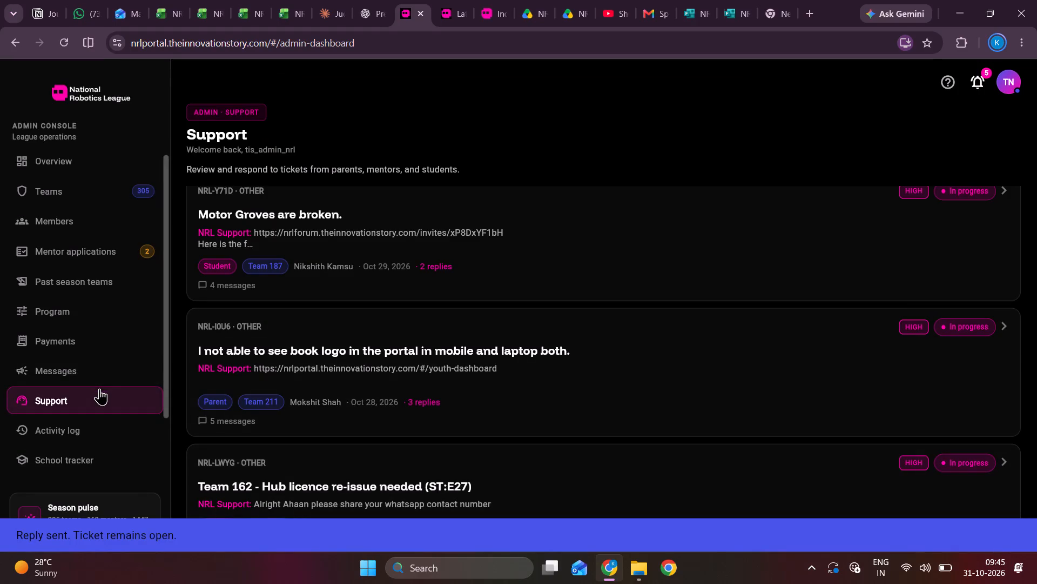
Open Team 211's ticket about the missing book logo in the portal and read through its conversation.
click(308, 414)
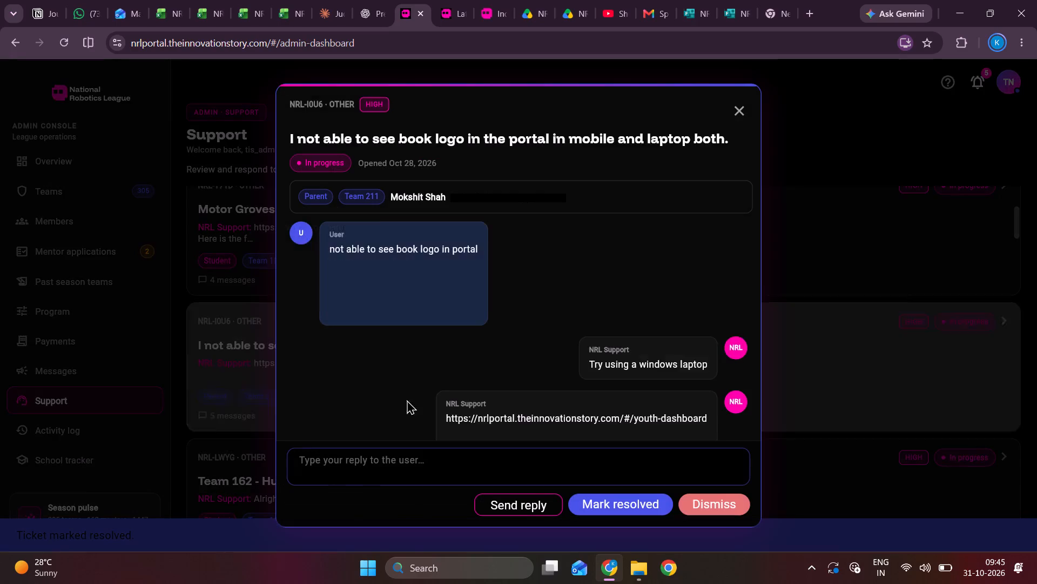
scroll(413, 394, down, 6)
click(371, 467)
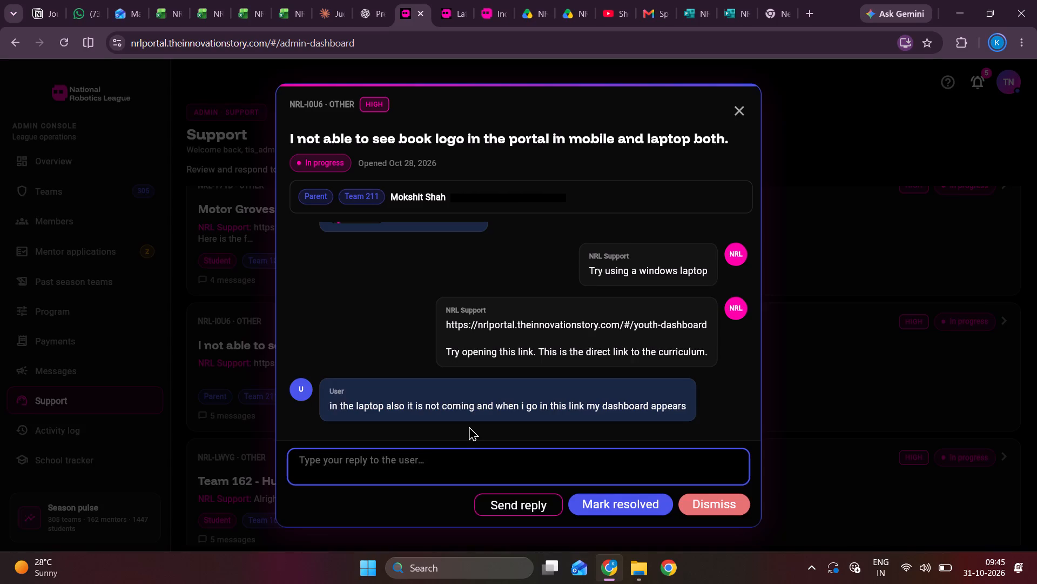
scroll(469, 426, down, 1)
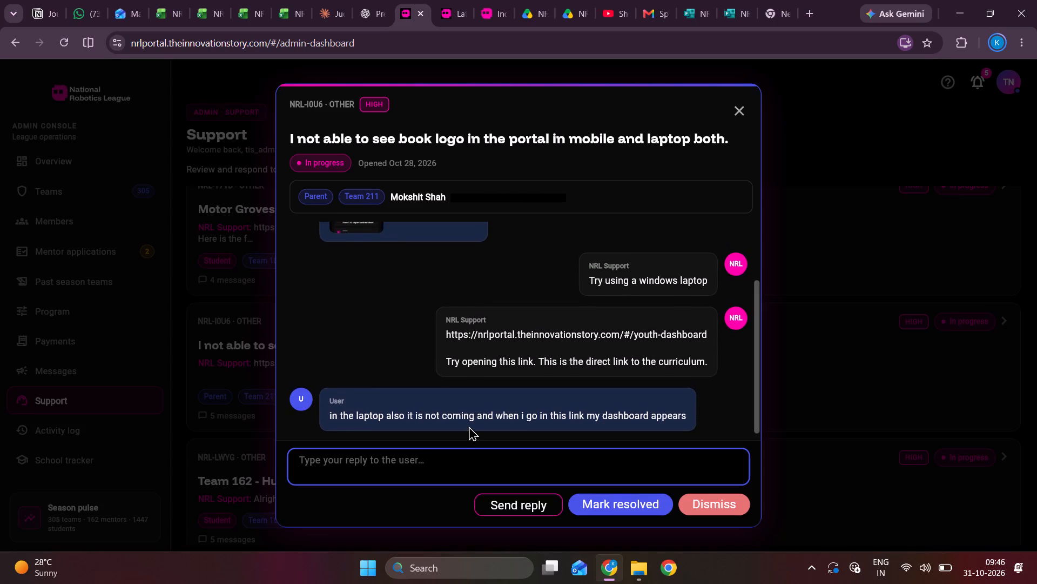
scroll(469, 426, down, 2)
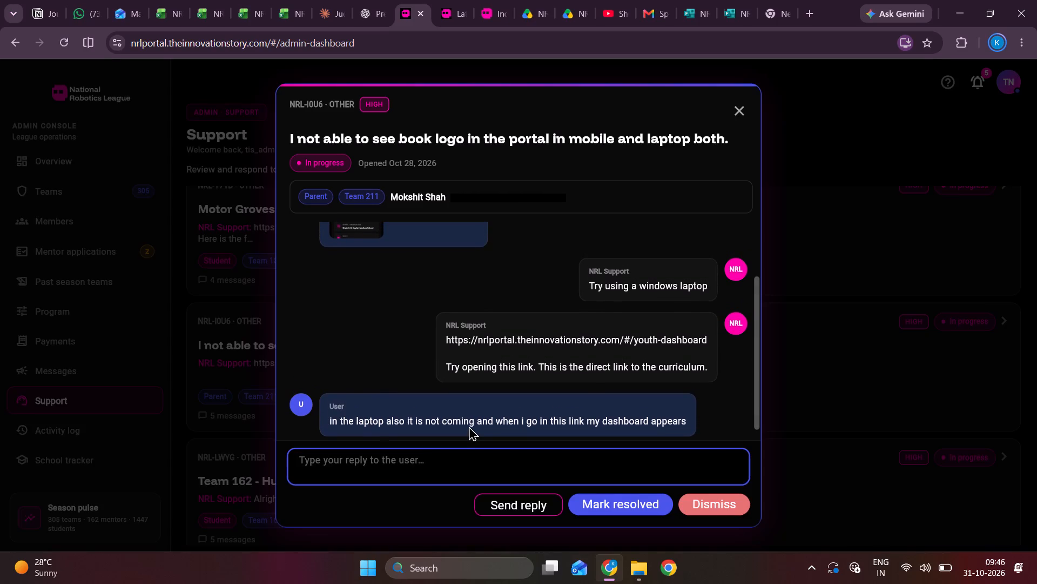
scroll(469, 426, down, 1)
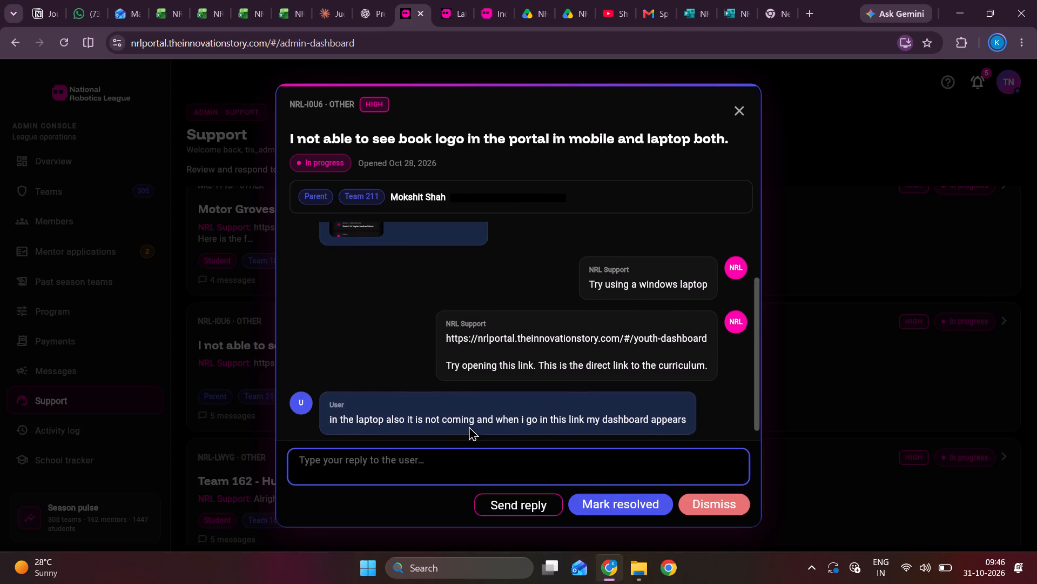
scroll(469, 426, down, 1)
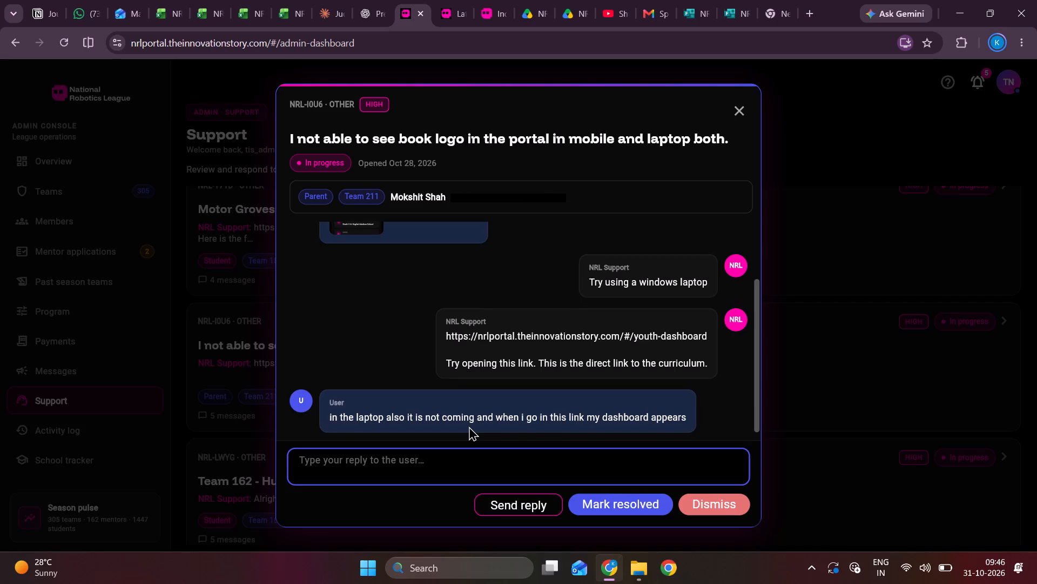
scroll(469, 426, down, 2)
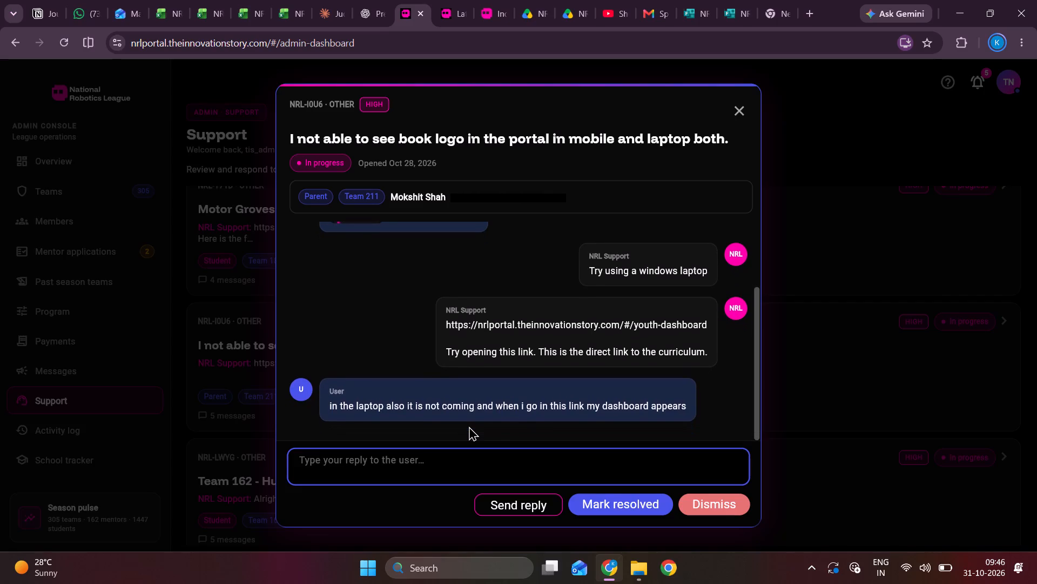
scroll(469, 426, down, 1)
scroll(469, 426, right, 1)
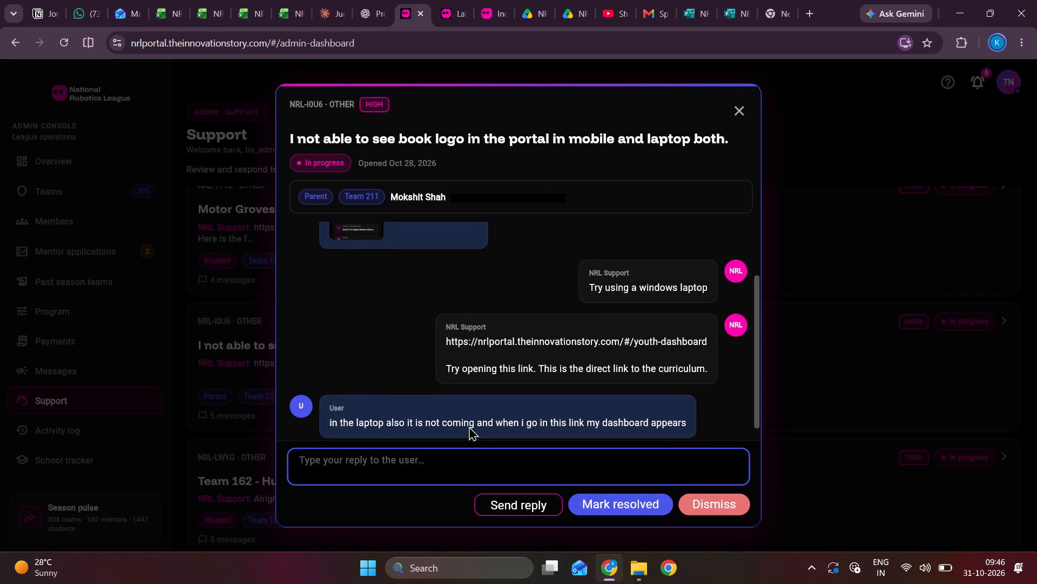
scroll(469, 426, right, 2)
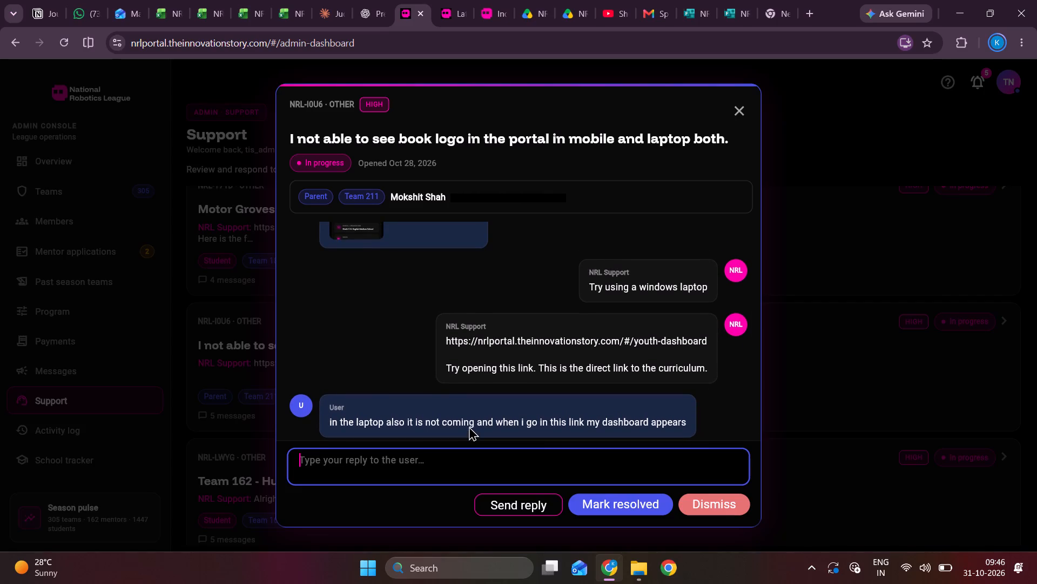
scroll(469, 426, right, 1)
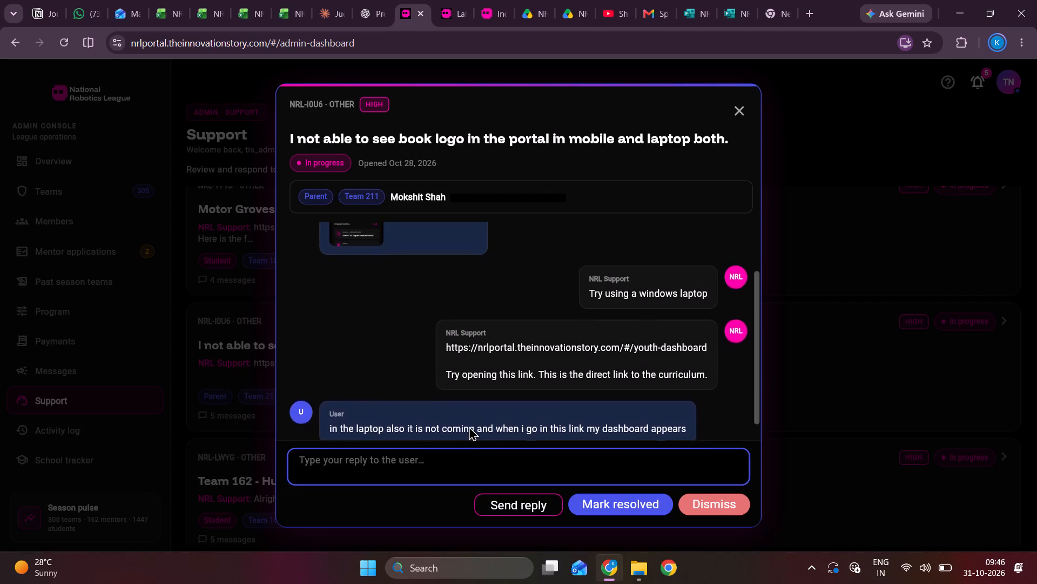
scroll(469, 426, right, 2)
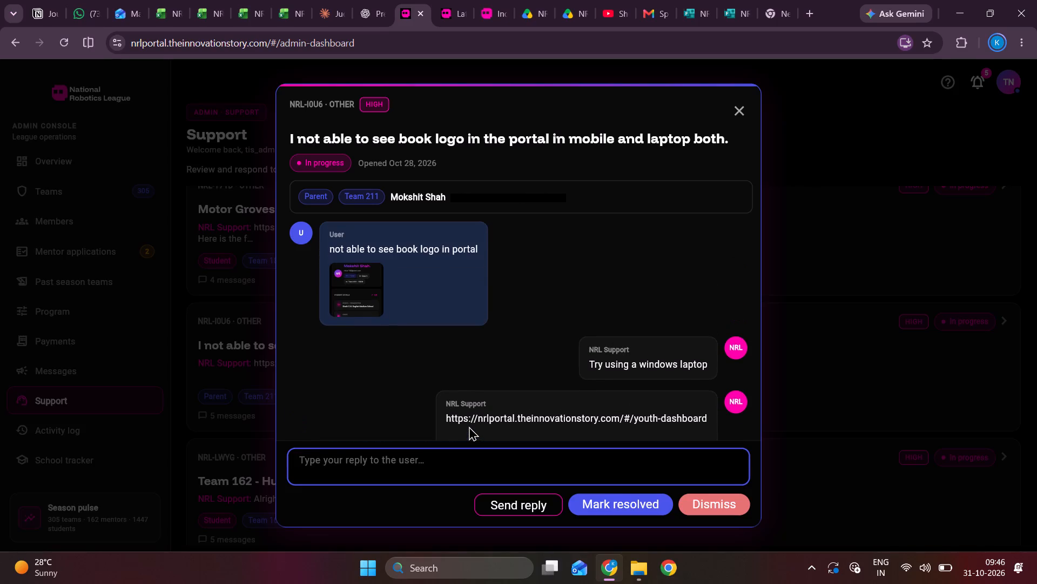
scroll(469, 426, right, 1)
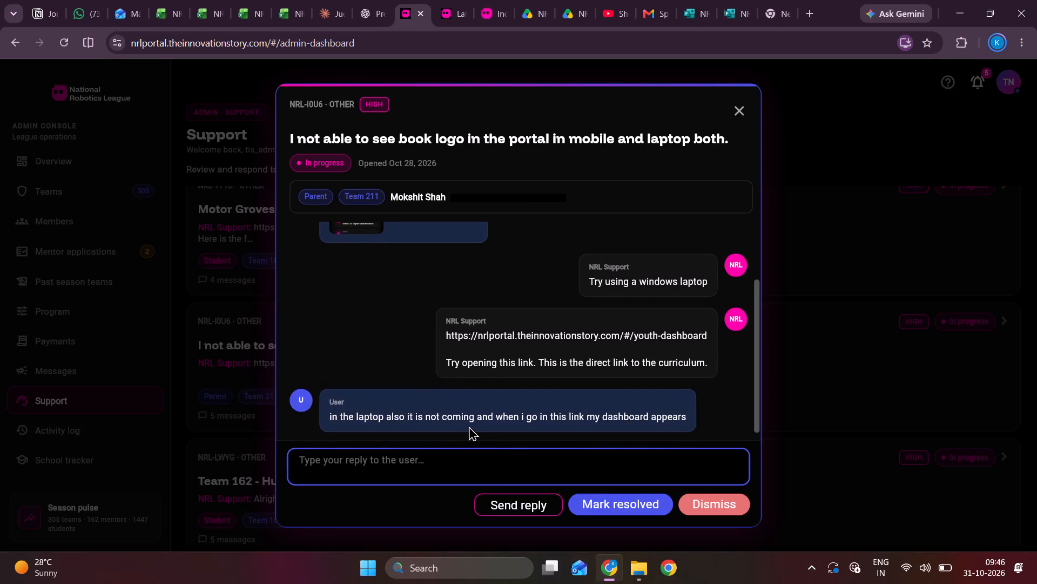
scroll(469, 426, right, 1)
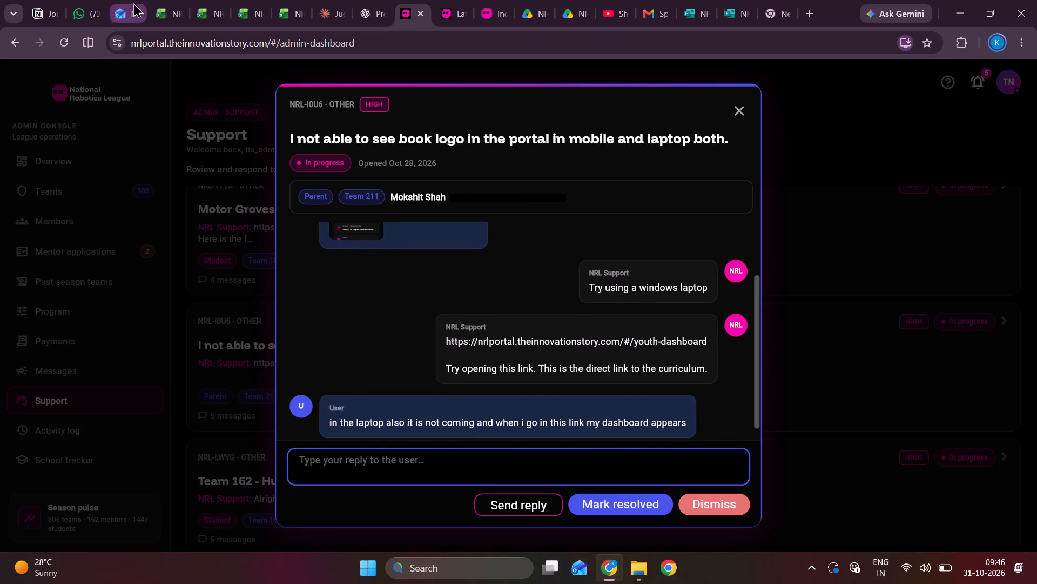
Switch to NRL_TEAMS_PROBLEMS_TRACKER and add team number #211 in the first empty row of Sheet1, below #203.
click(278, 1)
click(250, 6)
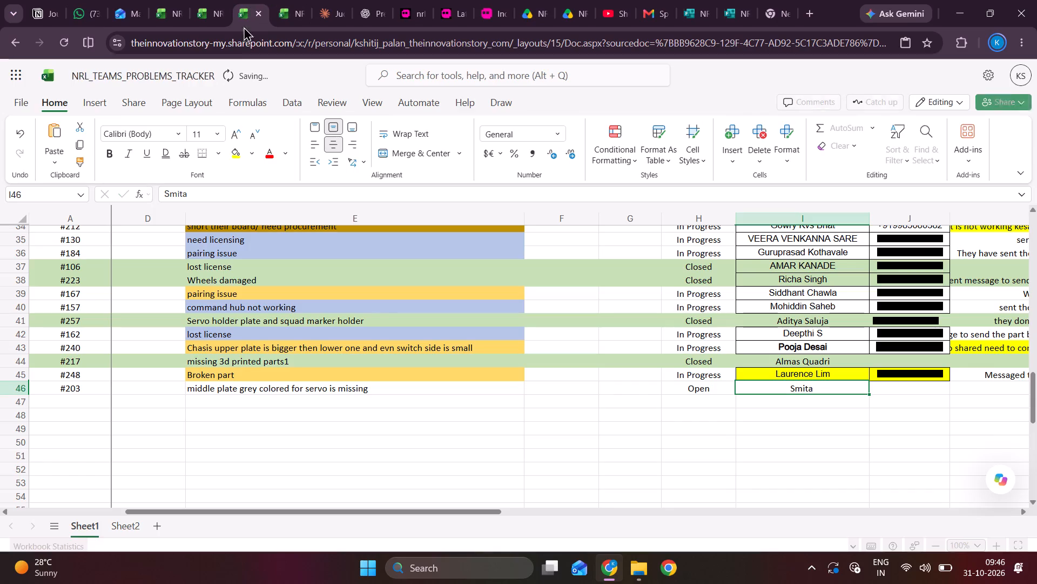
click(86, 402)
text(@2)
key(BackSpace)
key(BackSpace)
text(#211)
click(235, 412)
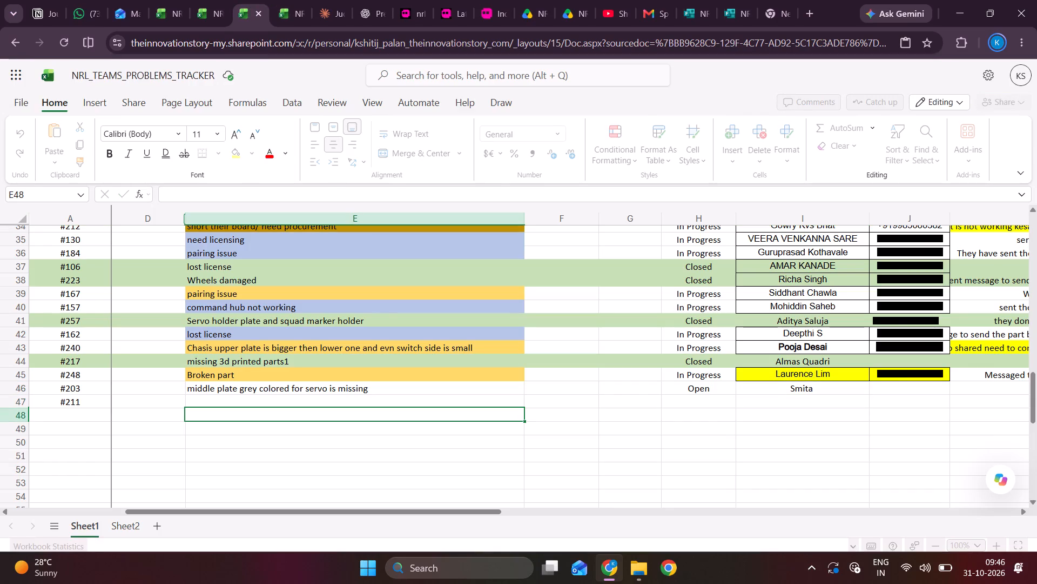
Check Team 211's ticket again and enter "Not able to see curriculum logo" as the problem description in the tracker's #211 row.
click(240, 403)
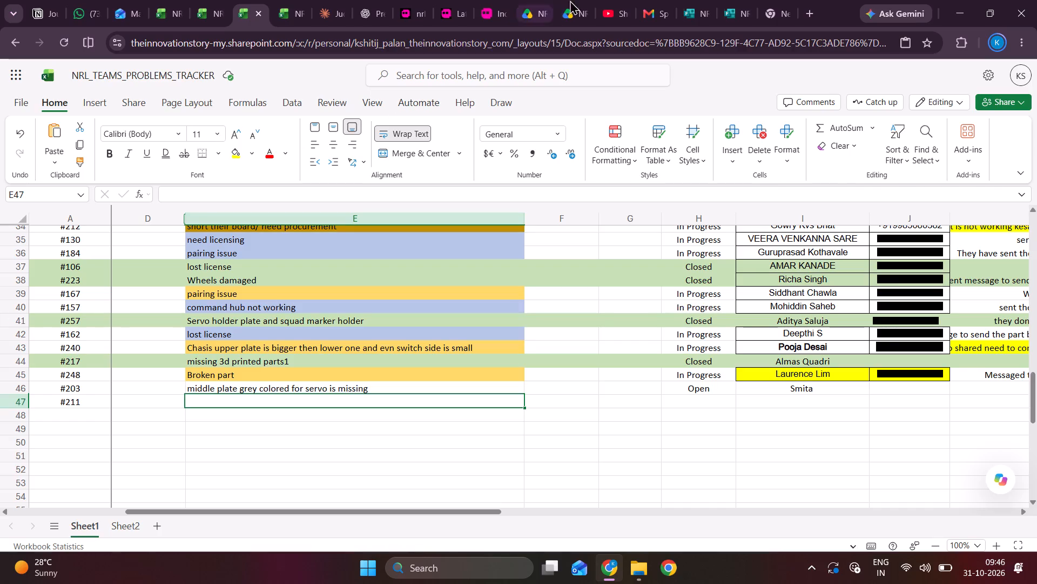
click(423, 0)
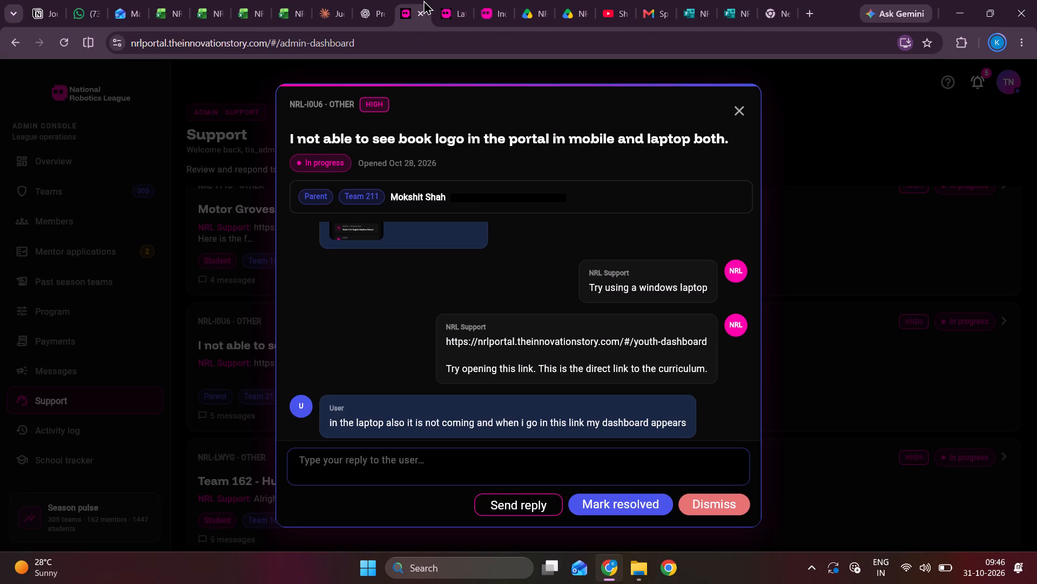
click(422, 0)
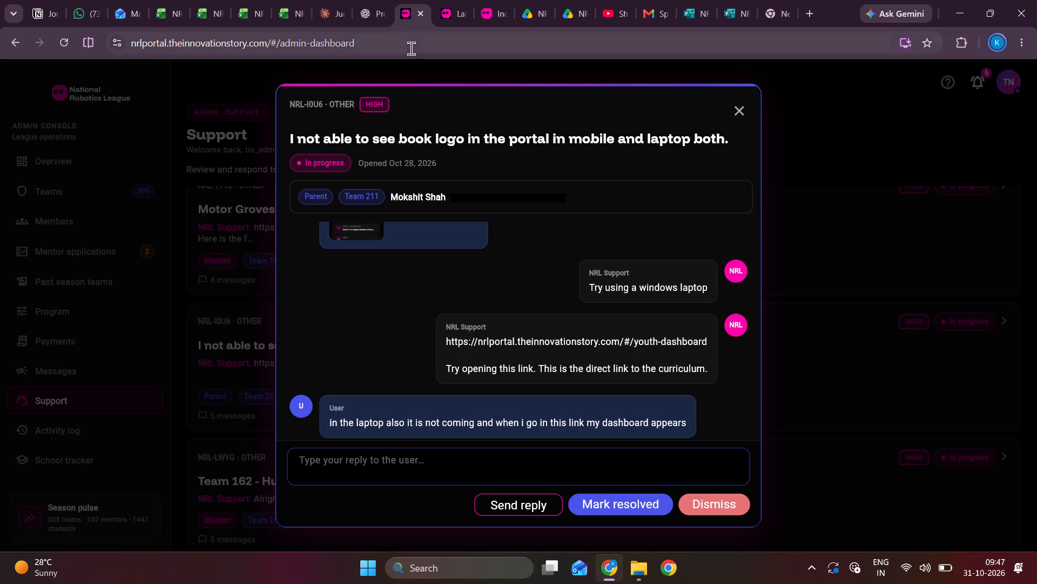
click(245, 3)
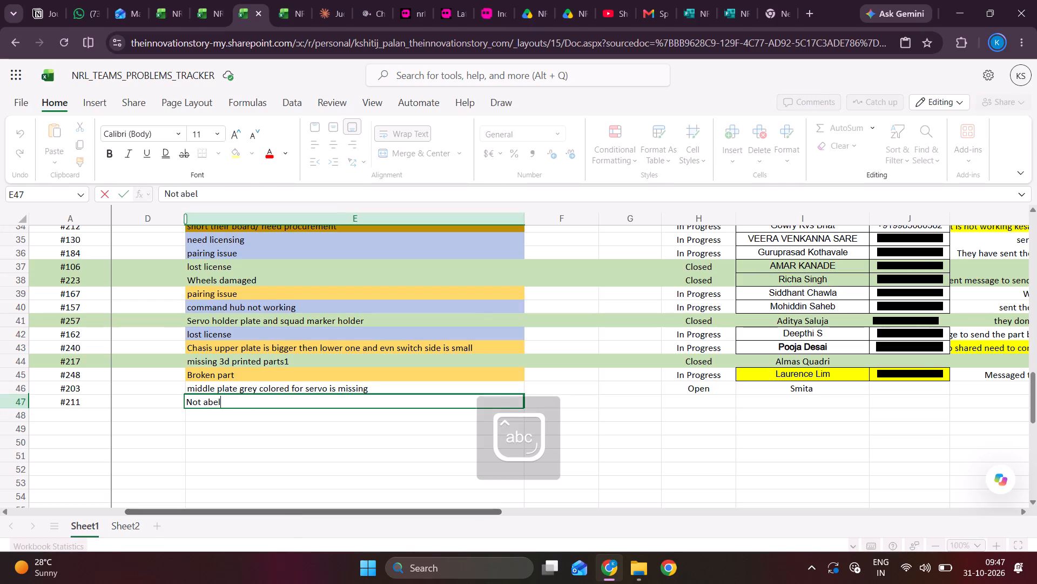
key(BackSpace)
key(BackSpace)
key(BackSpace)
text(ek)
key(space)
key(BackSpace)
key(BackSpace)
key(BackSpace)
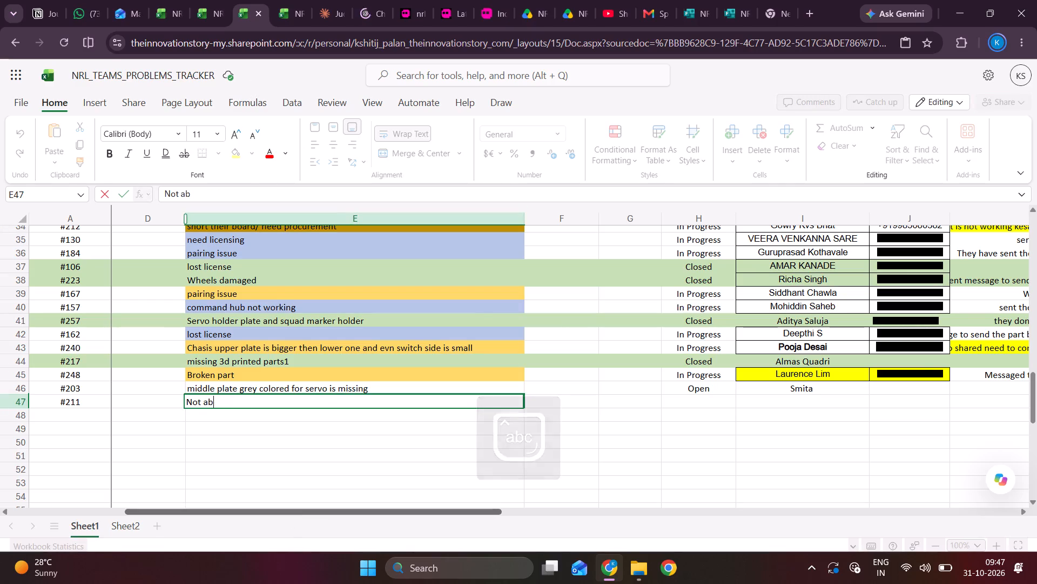
text(le to see)
key(space)
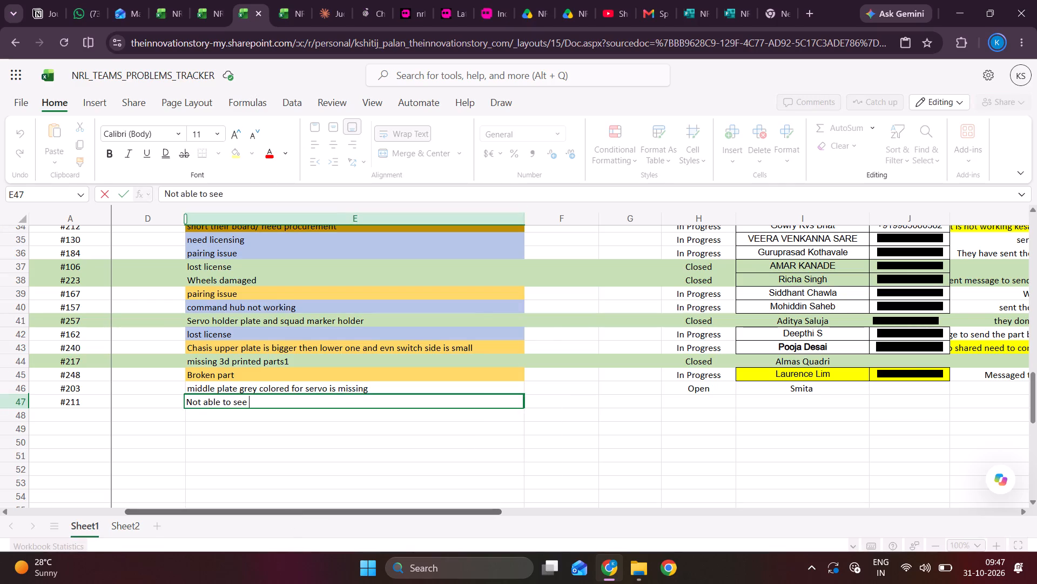
text(cirr)
key(BackSpace)
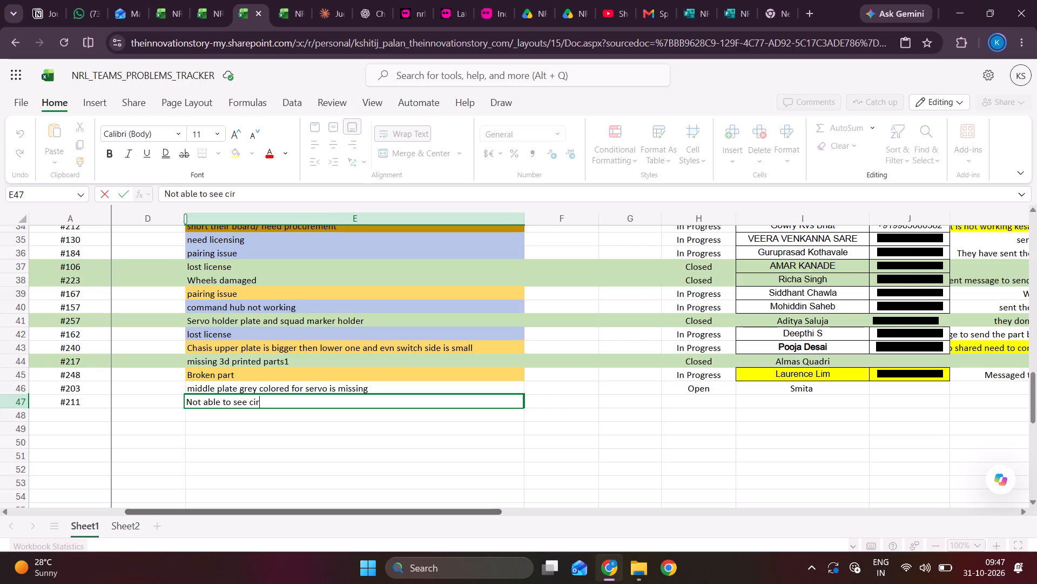
key(BackSpace)
key(BackSpace)
text(urriculum l)
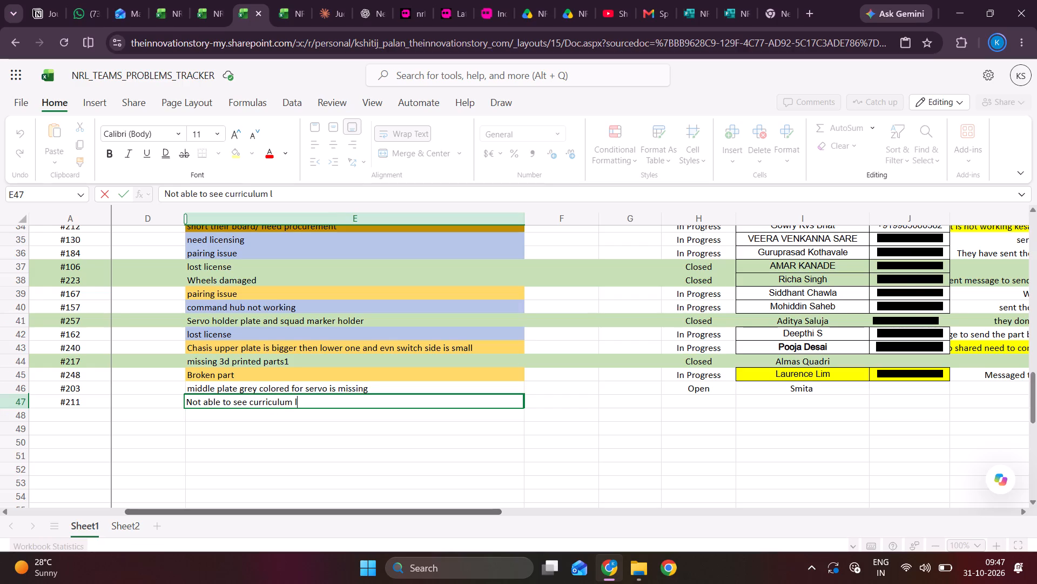
text(ogo)
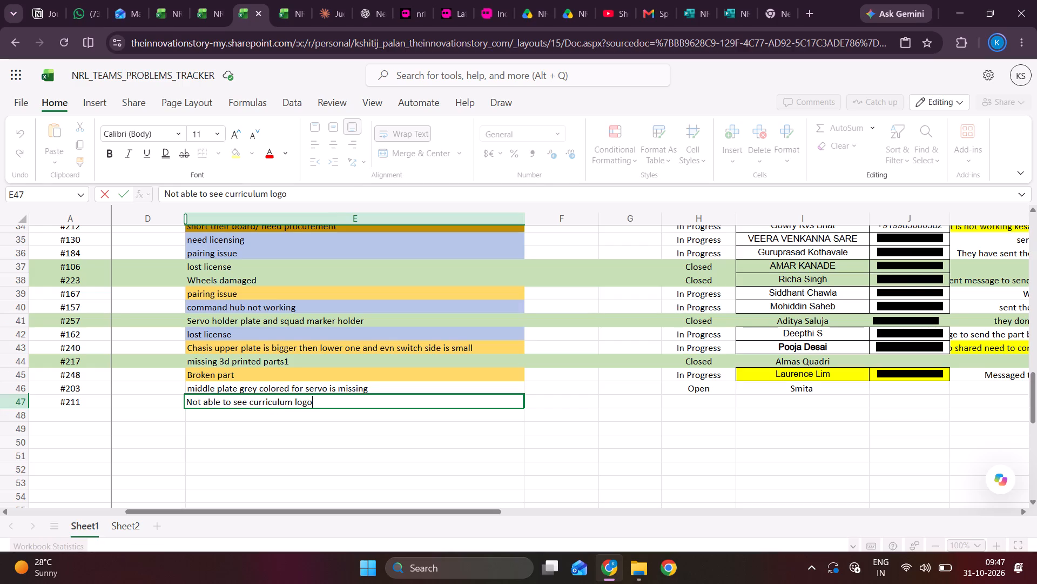
click(64, 419)
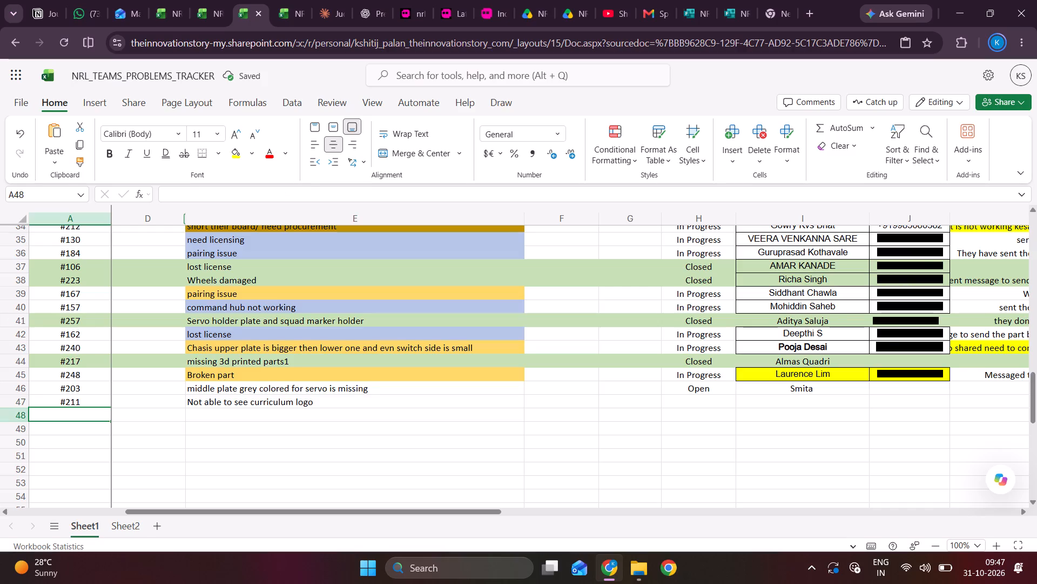
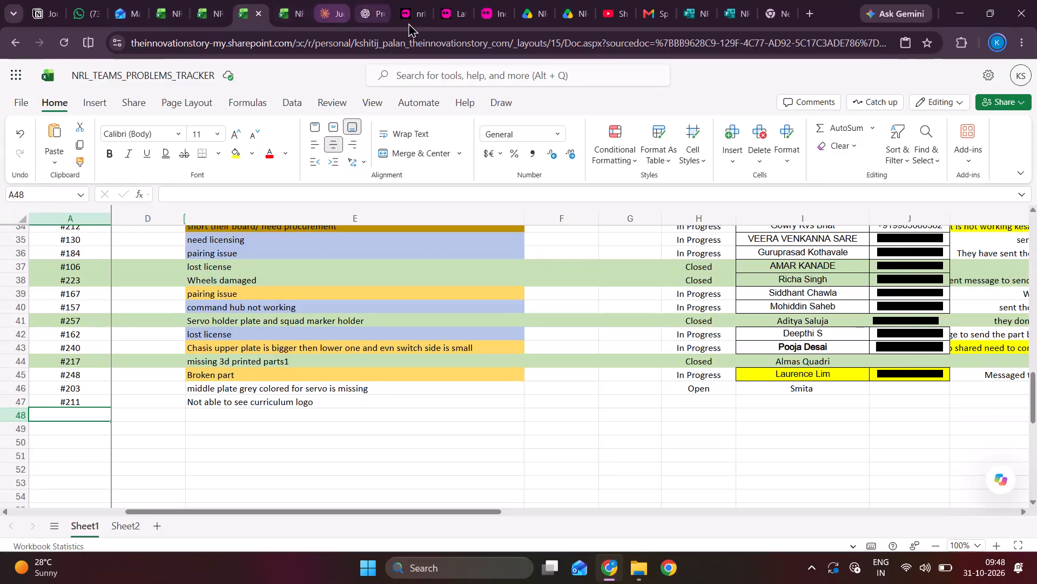
Return to Team 211's missing book logo ticket in the support portal and reply "Our team will reach out to you soon".
click(412, 23)
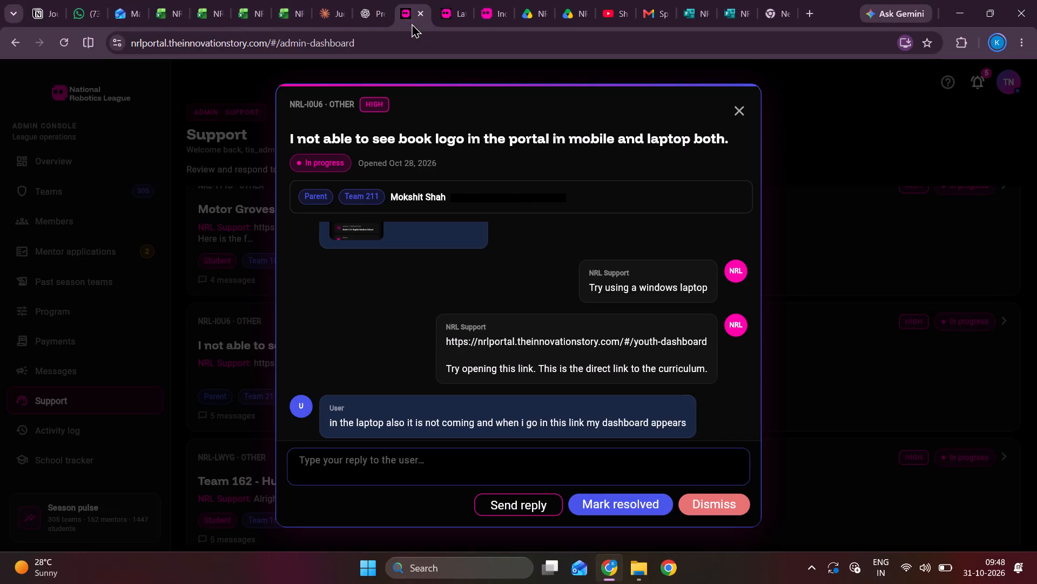
scroll(485, 339, down, 2)
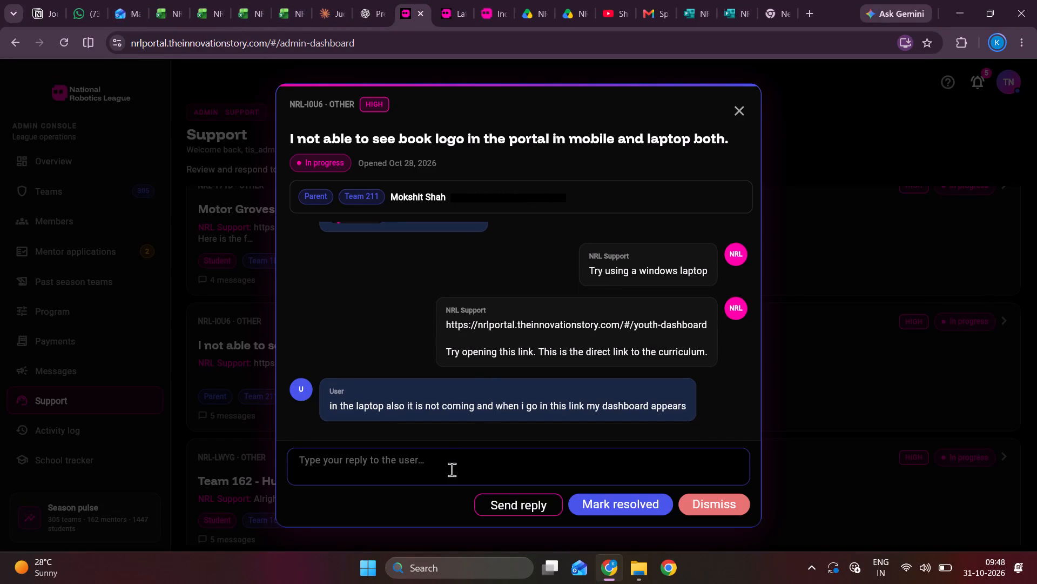
click(453, 466)
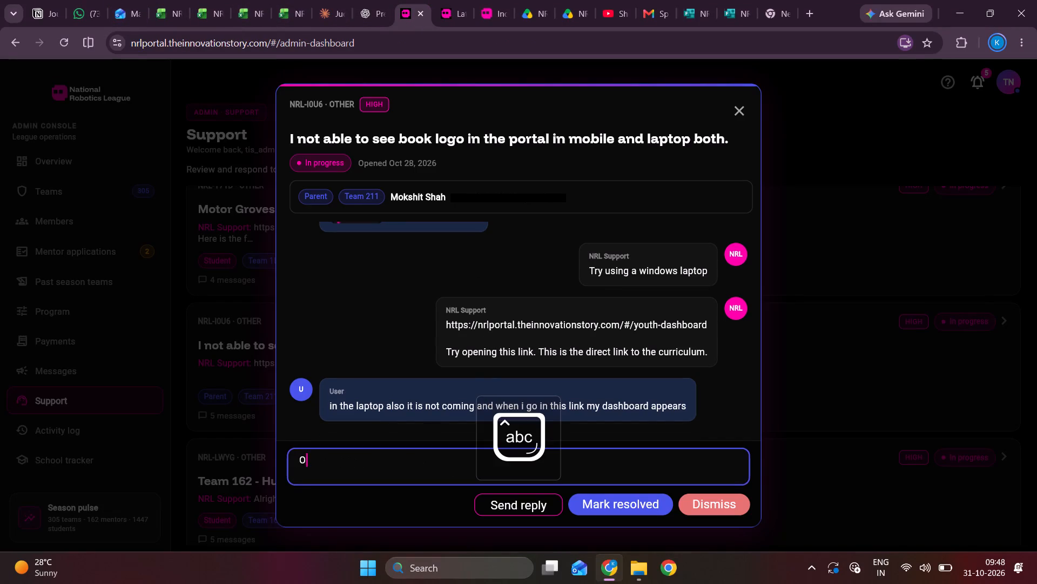
key(BackSpace)
text(r team will reach out ot)
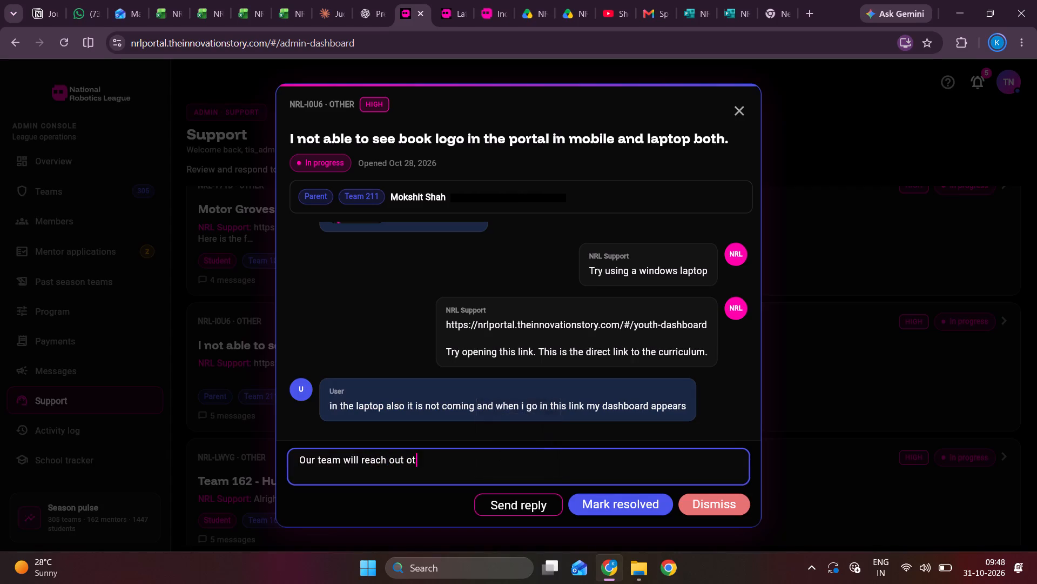
key(space)
key(BackSpace)
key(BackSpace)
key(BackSpace)
text(t o)
key(BackSpace)
key(BackSpace)
text(o to)
key(BackSpace)
key(BackSpace)
text(you soon)
click(553, 501)
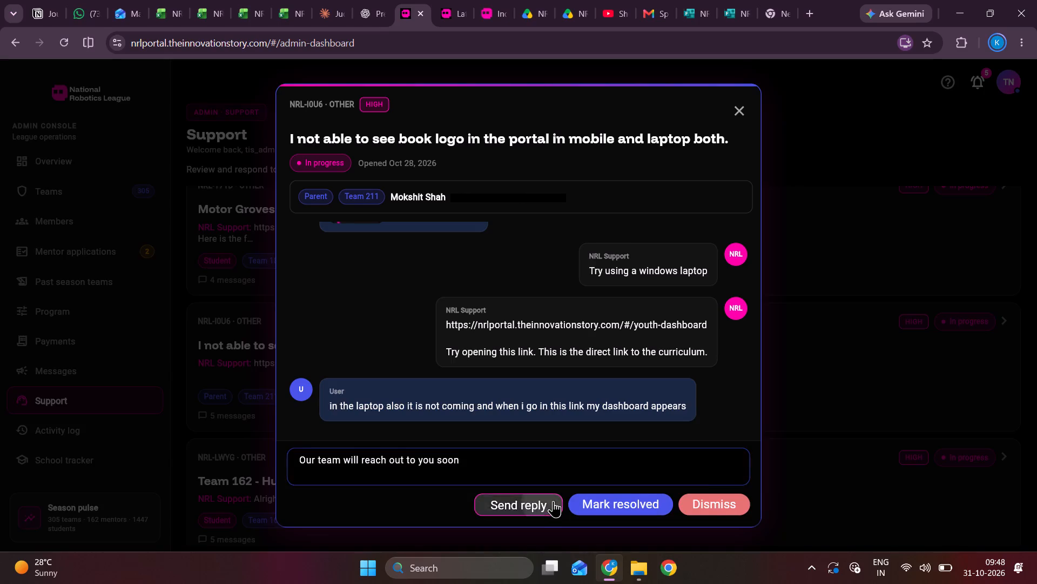
click(826, 395)
Open Team 162's "Hub licence re-issue needed (ST:E27)" ticket and read through its conversation.
scroll(637, 428, down, 1)
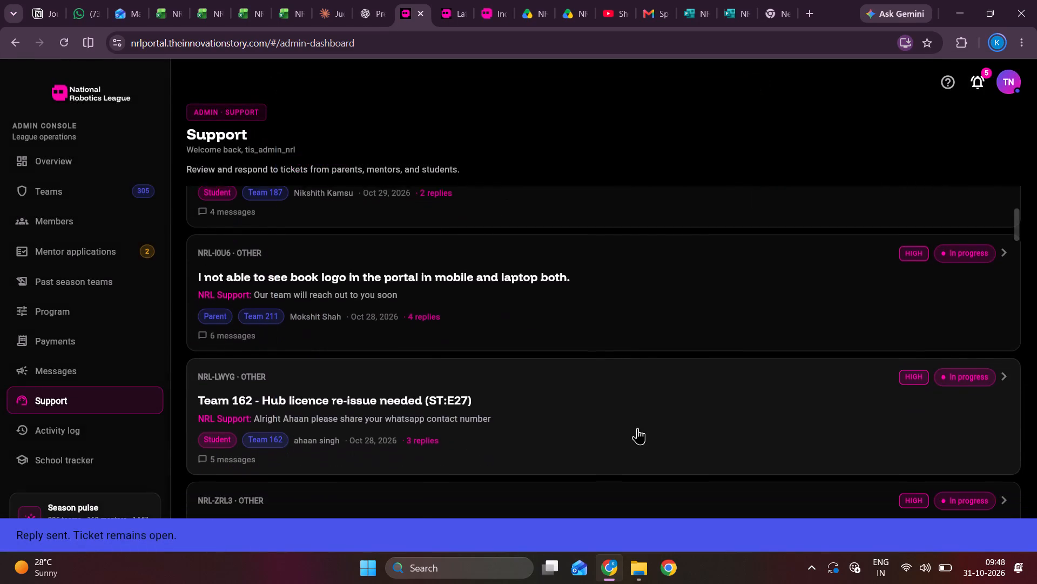
scroll(637, 428, down, 1)
click(625, 422)
scroll(590, 376, down, 5)
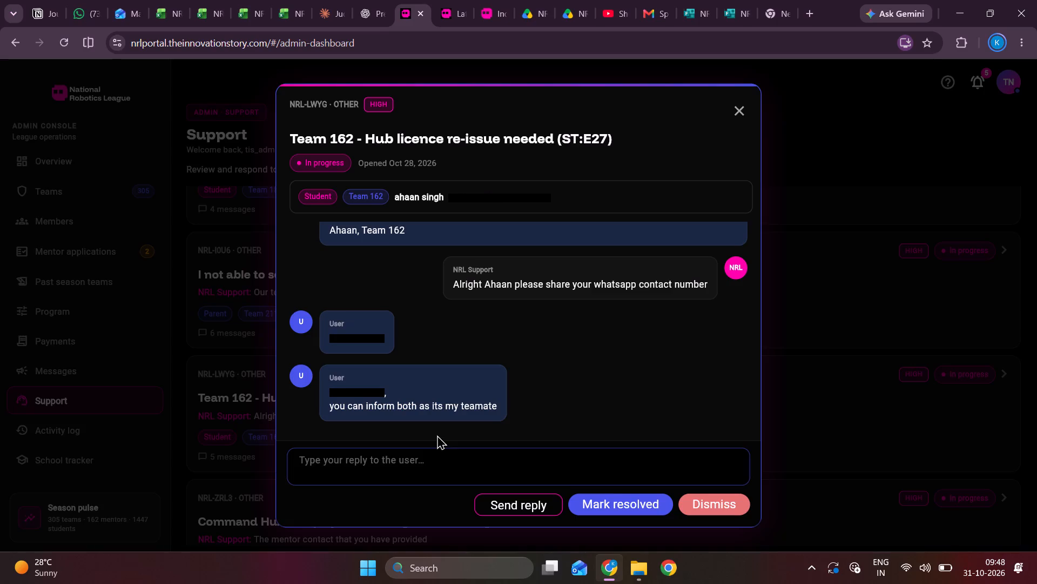
scroll(437, 435, up, 3)
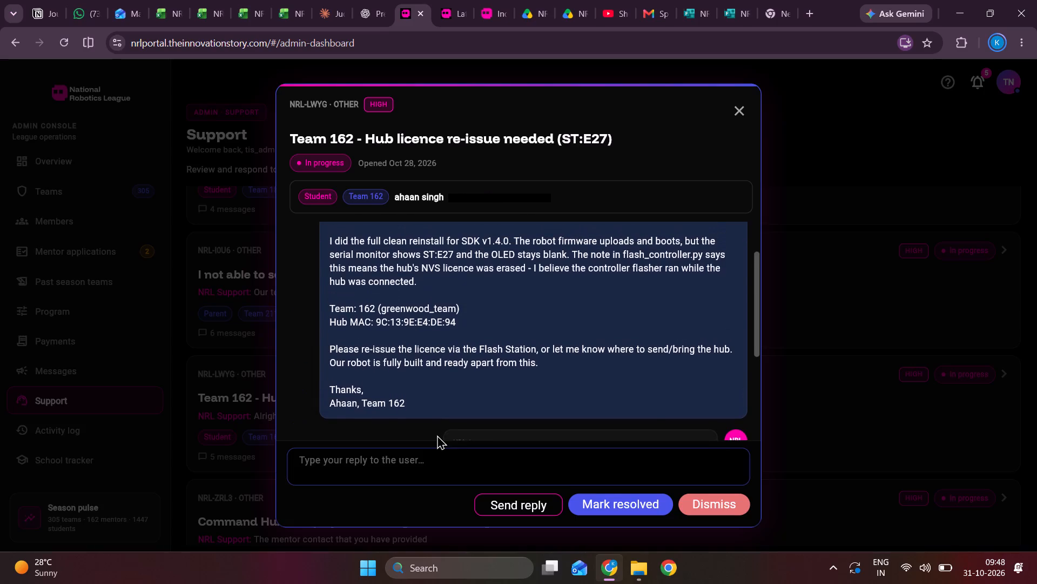
scroll(437, 435, up, 1)
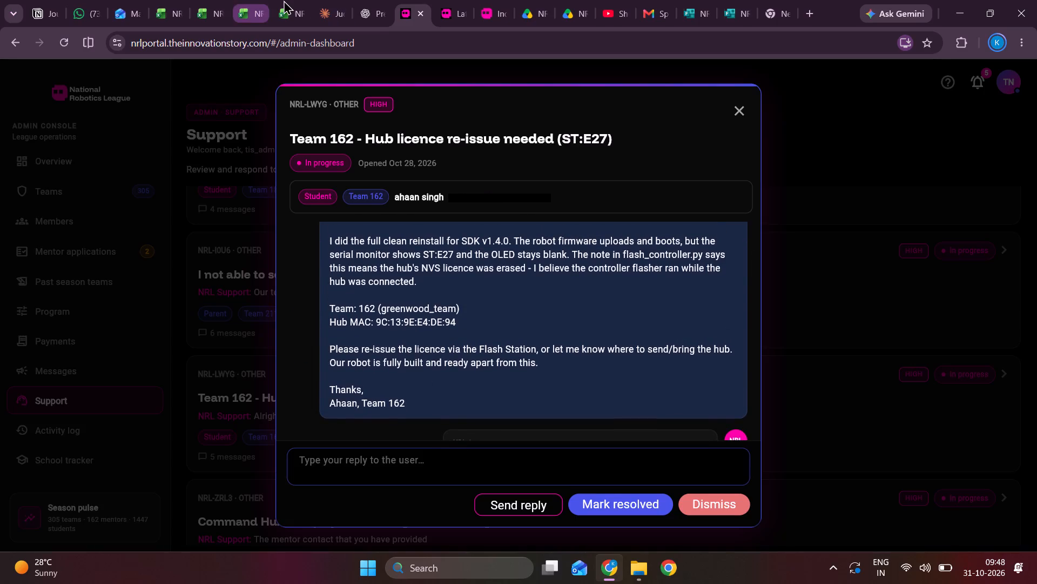
Switch to NRL_TEAMS_PROBLEMS_TRACKER and review the #162 row's problem, status and follow-up notes on Sheet1.
click(257, 2)
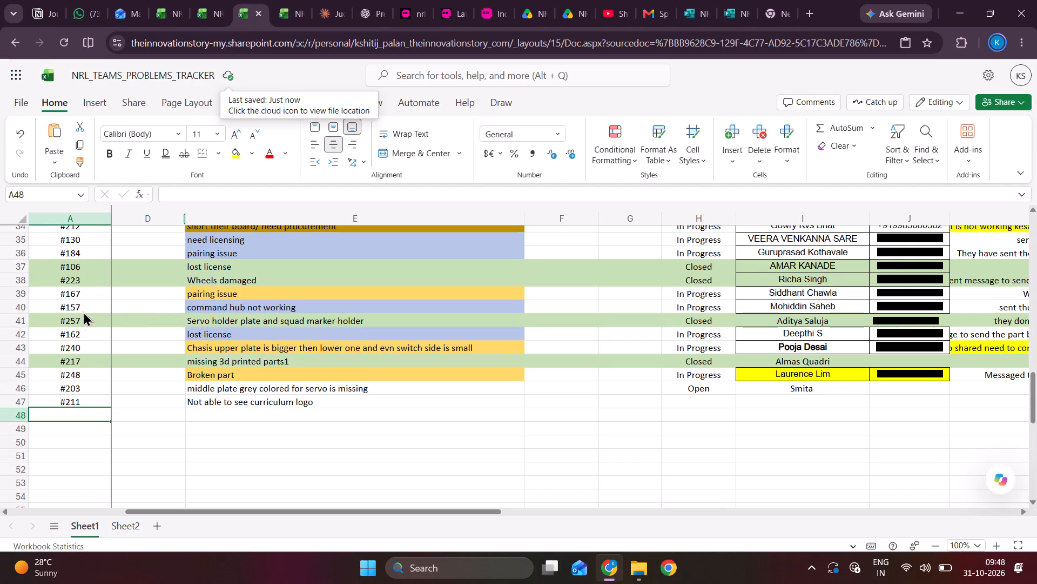
scroll(83, 296, up, 1)
click(83, 296)
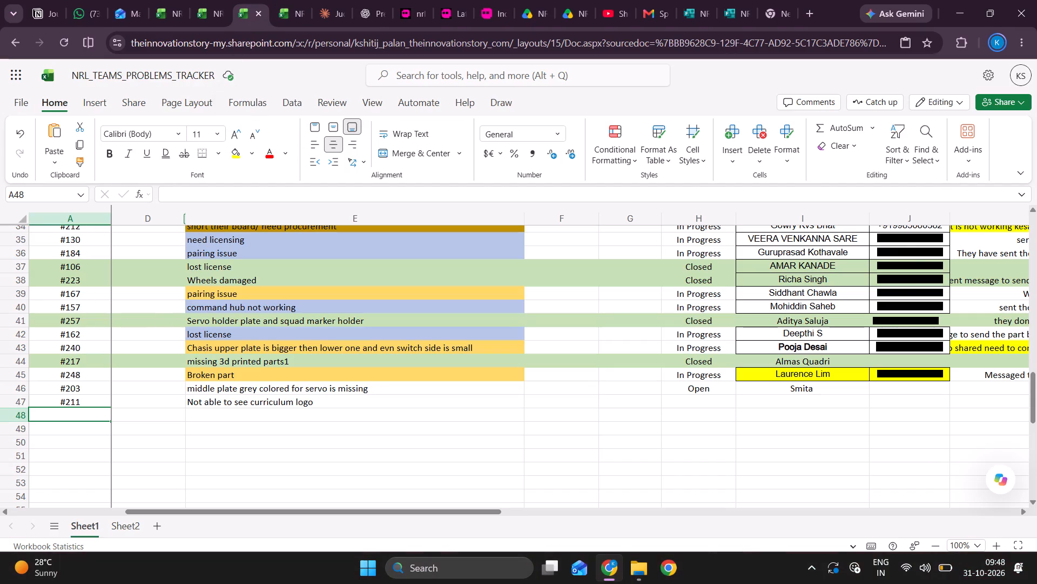
click(83, 328)
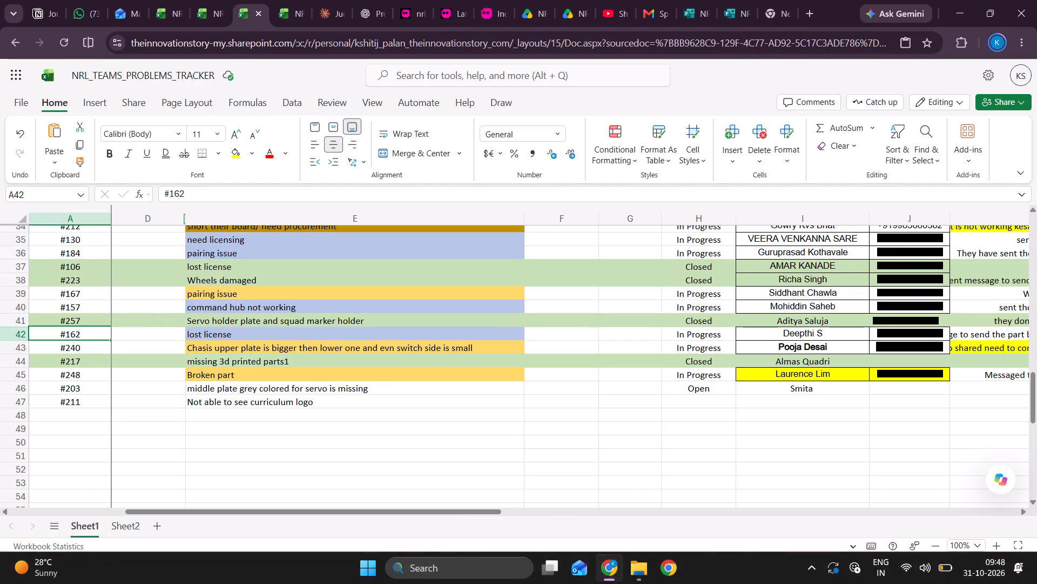
click(514, 335)
scroll(514, 335, left, 6)
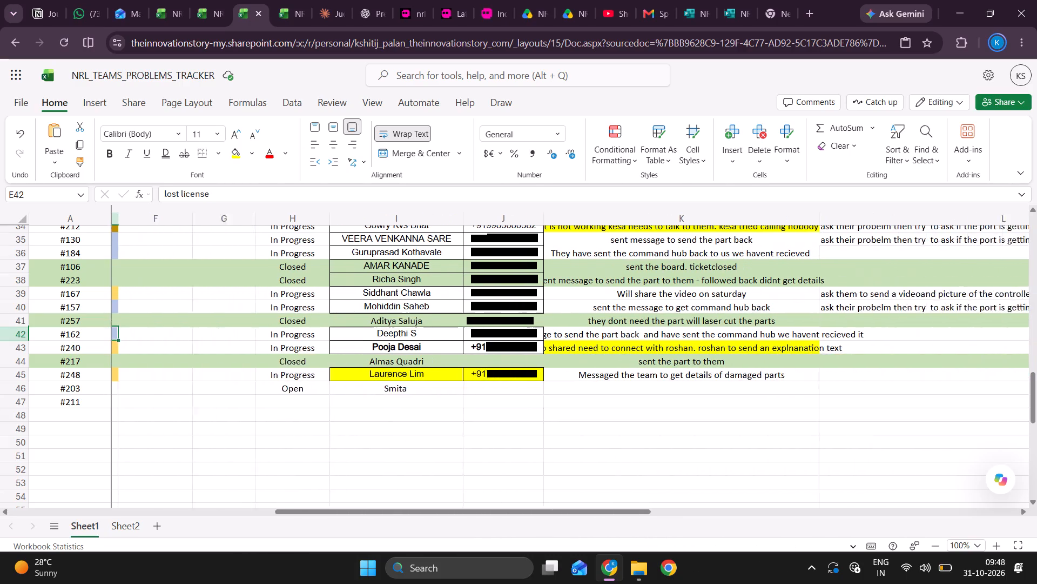
scroll(514, 335, left, 1)
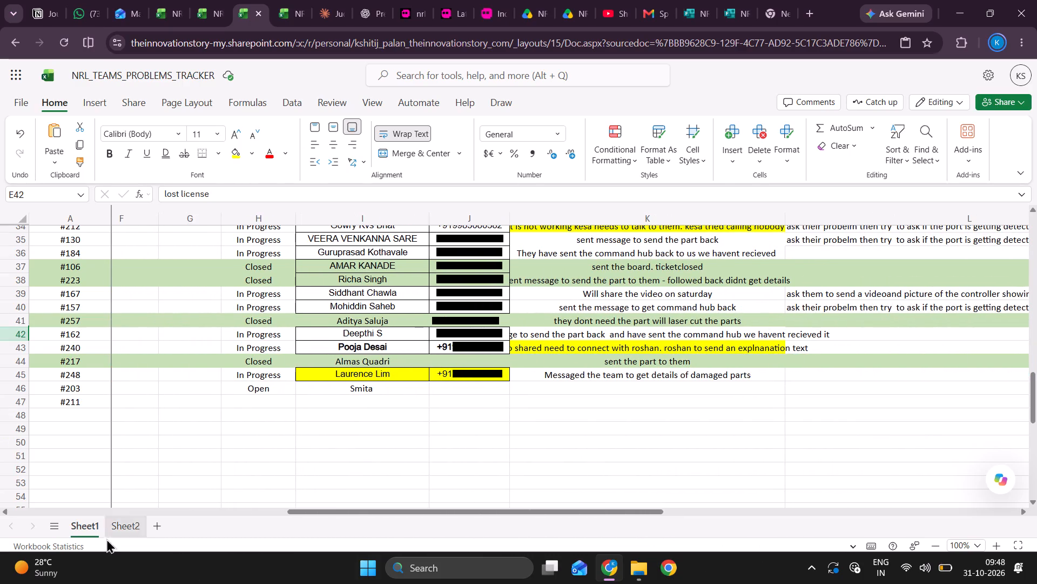
On Sheet2, correct the row 19 command hub note to team 164 and the receiving date to 31st oct.
click(125, 526)
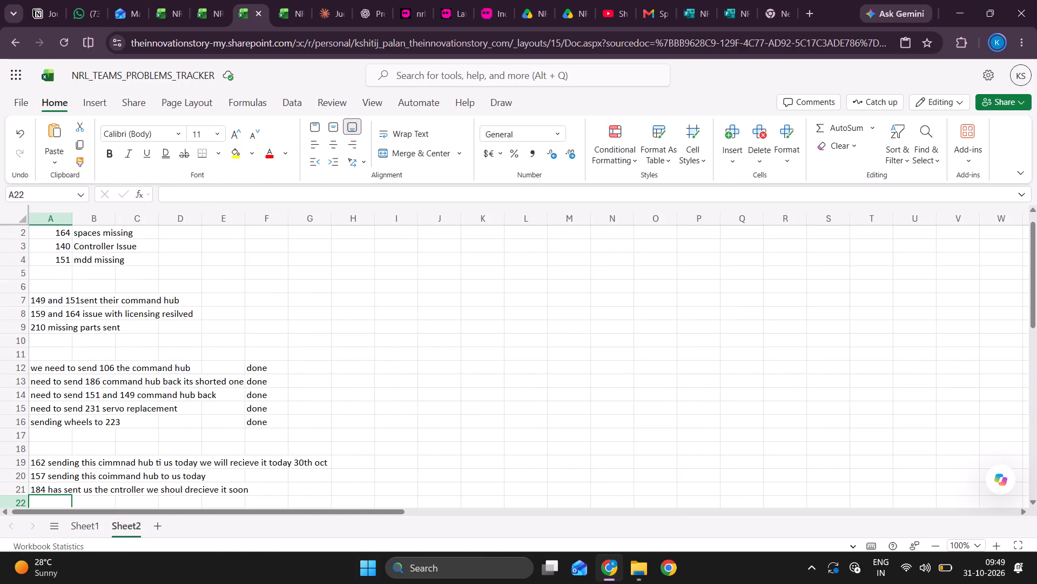
scroll(74, 316, down, 1)
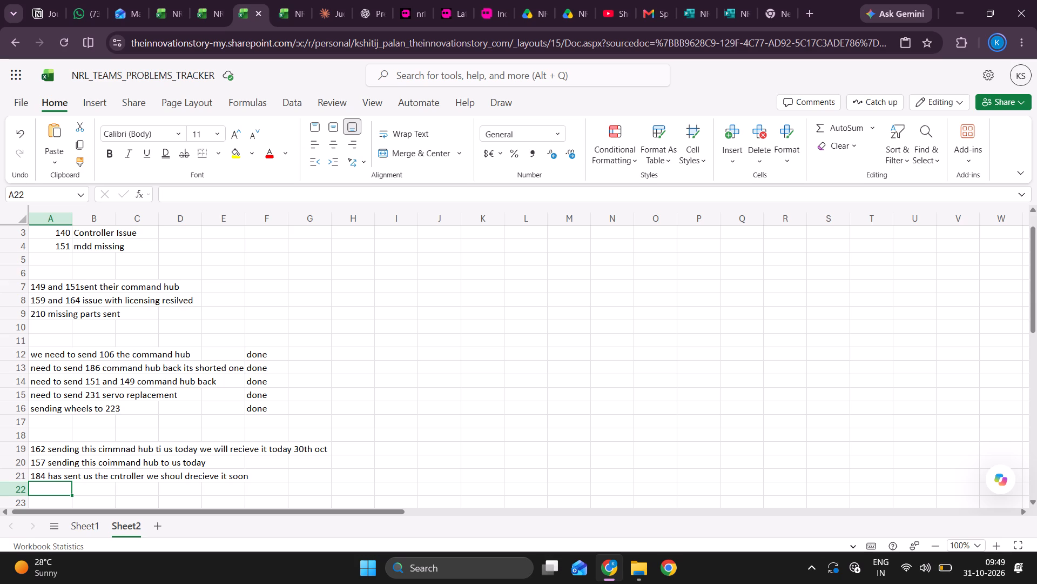
double_click(44, 448)
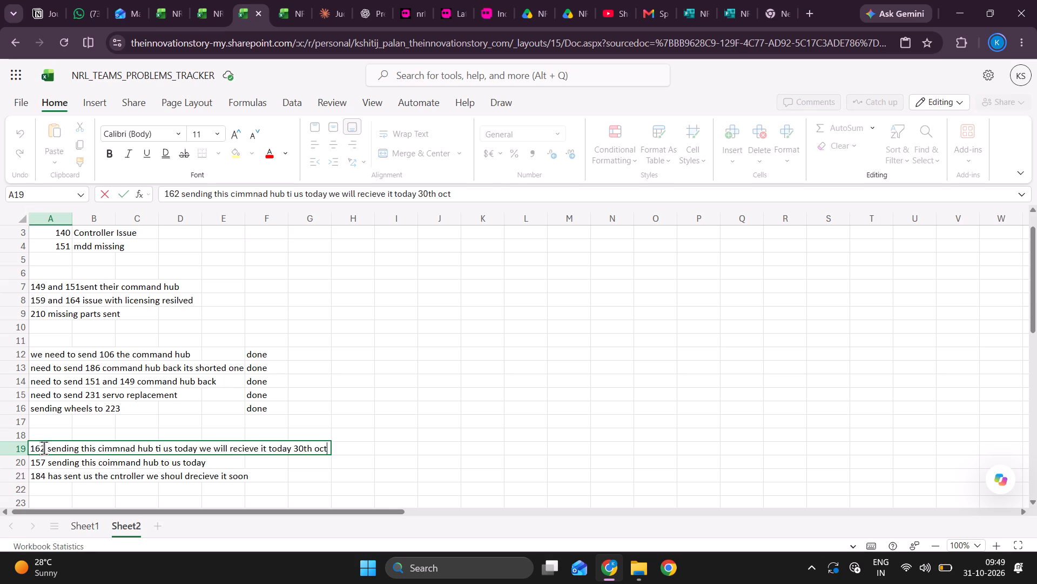
click(45, 443)
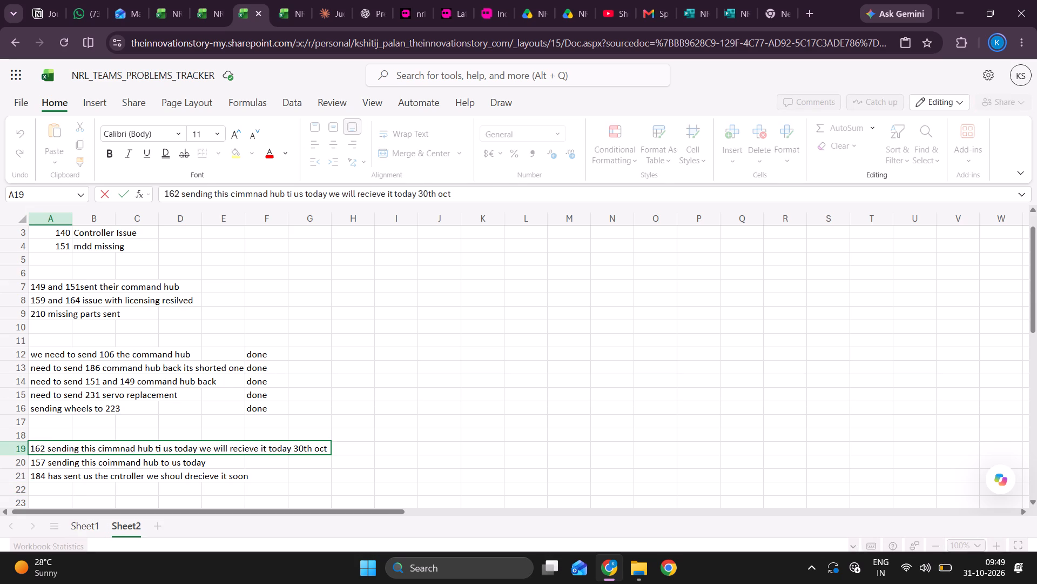
key(BackSpace)
key(4)
double_click(300, 443)
text(31)
text(st)
key(space)
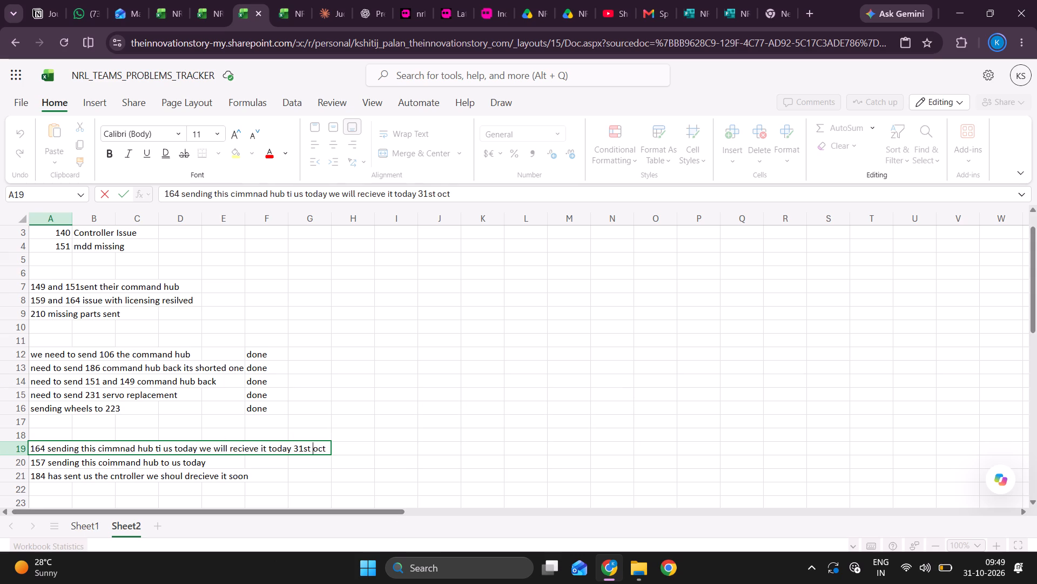
Add the note "162 has sent the command hub to us" in the empty row below team 184's note.
click(67, 483)
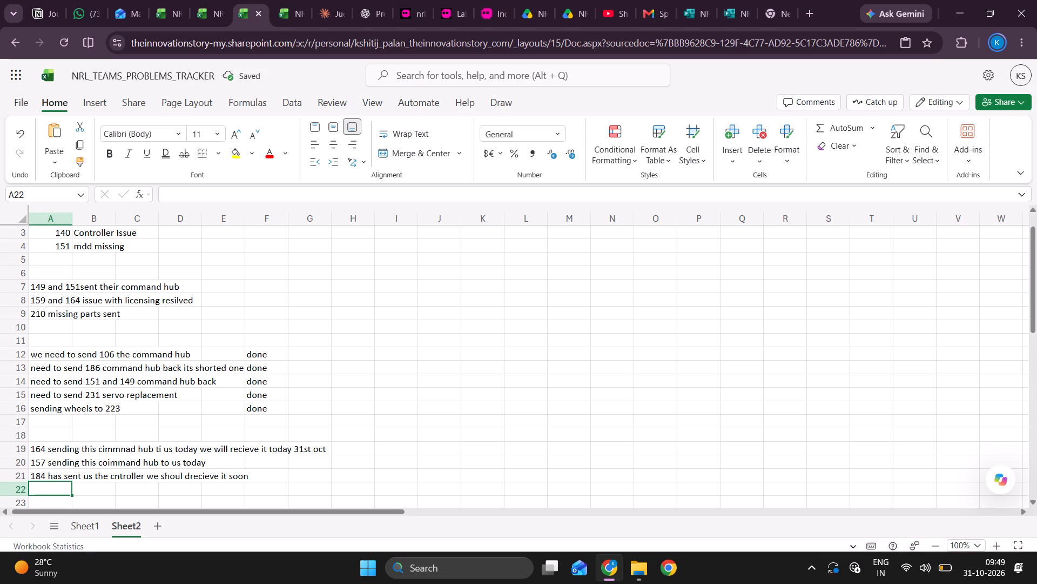
text(162 gas)
key(BackSpace)
key(BackSpace)
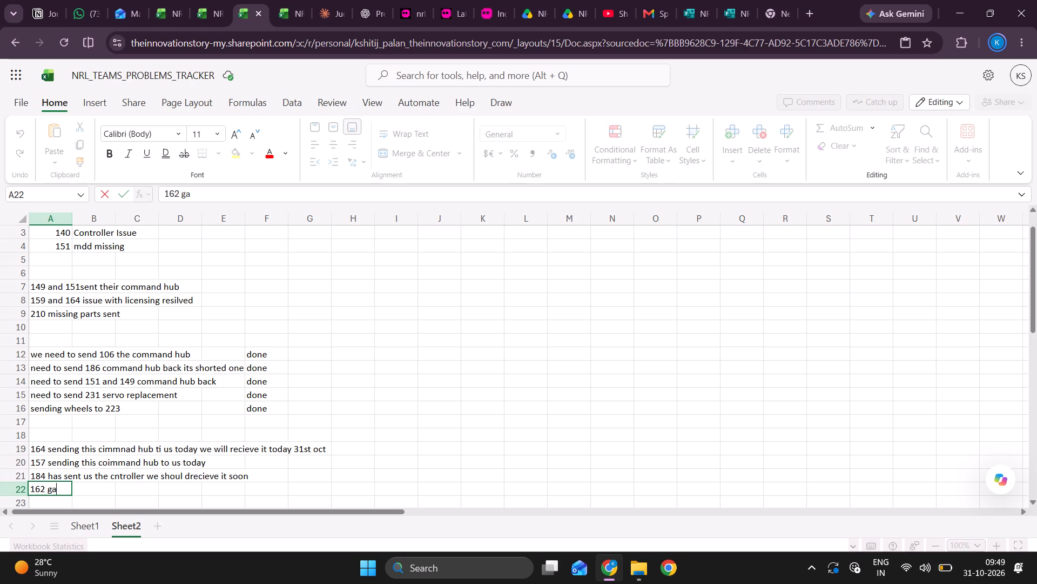
key(BackSpace)
text(has sen)
text(t the commadn)
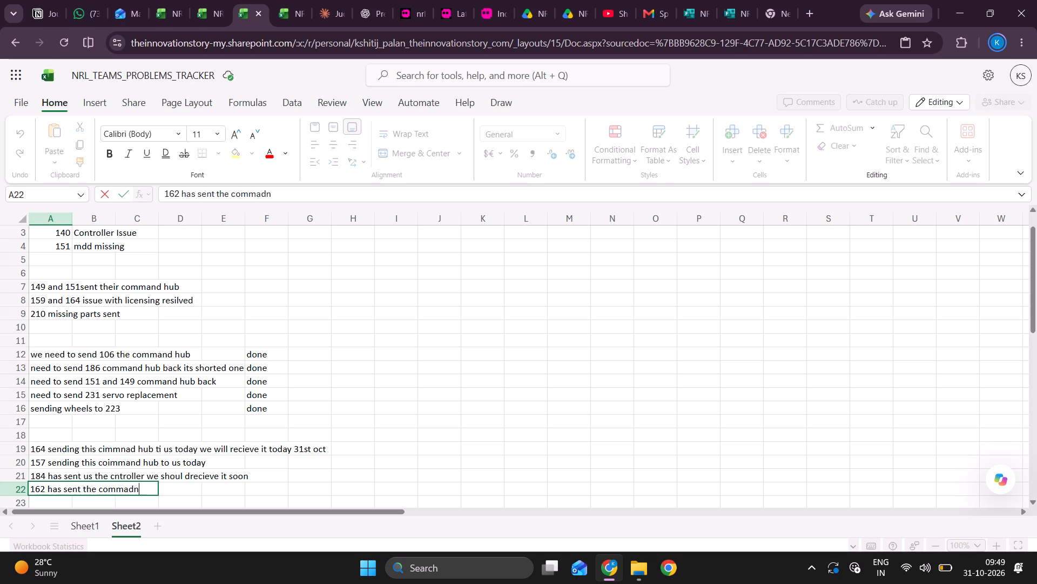
key(BackSpace)
key(BackSpace)
text(nd hub to us)
click(223, 490)
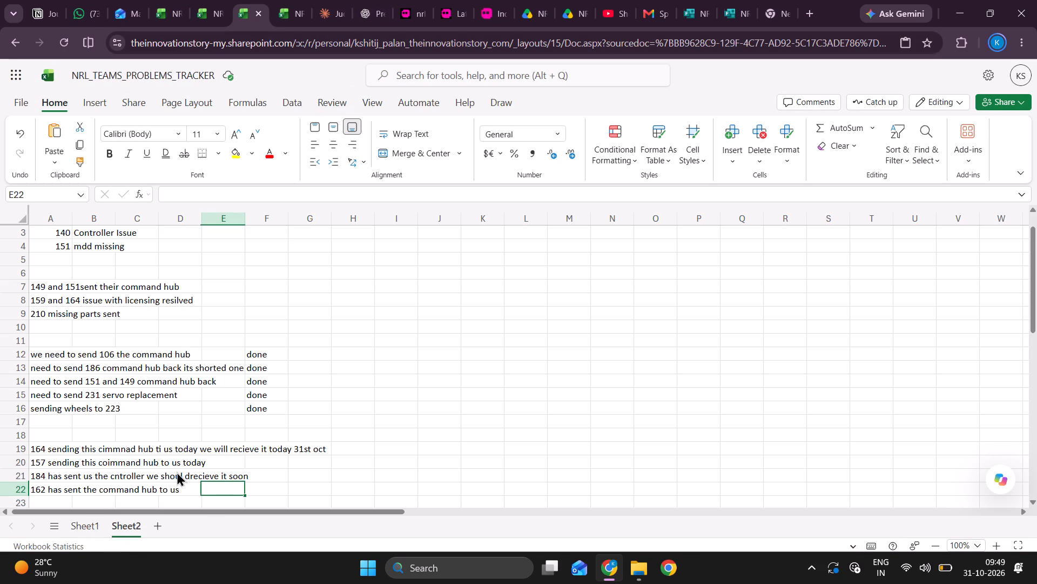
Extend team 162's new note on Sheet2 with "we hvent recieved it".
double_click(184, 485)
double_click(118, 490)
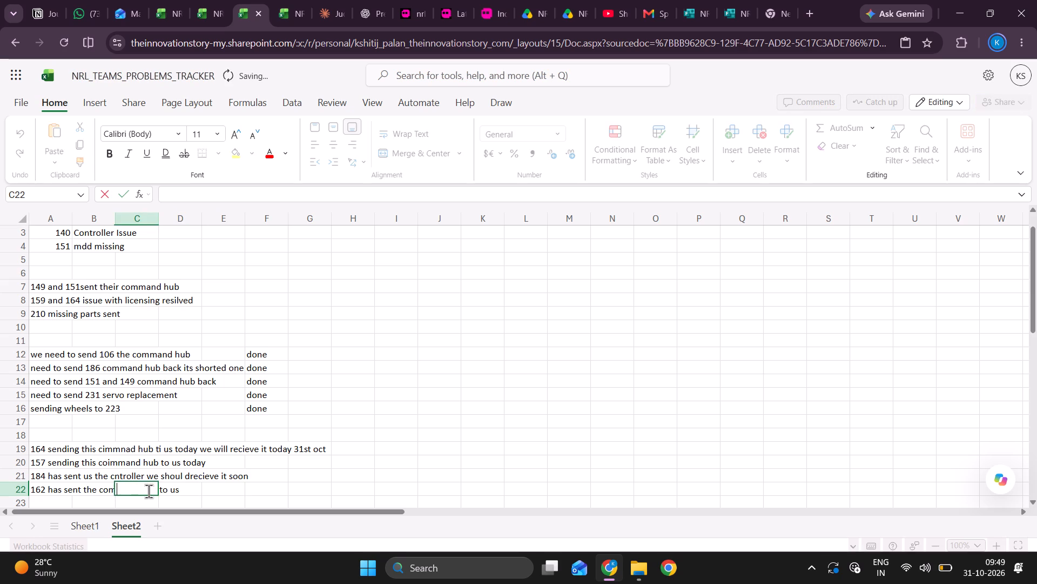
double_click(69, 495)
double_click(37, 494)
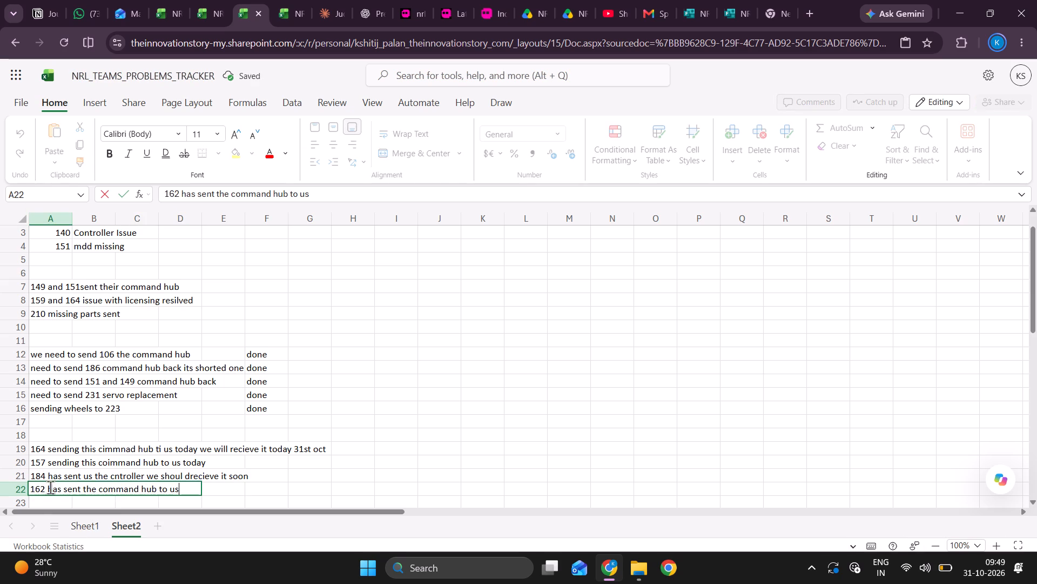
key(space)
text(we hvent)
key(space)
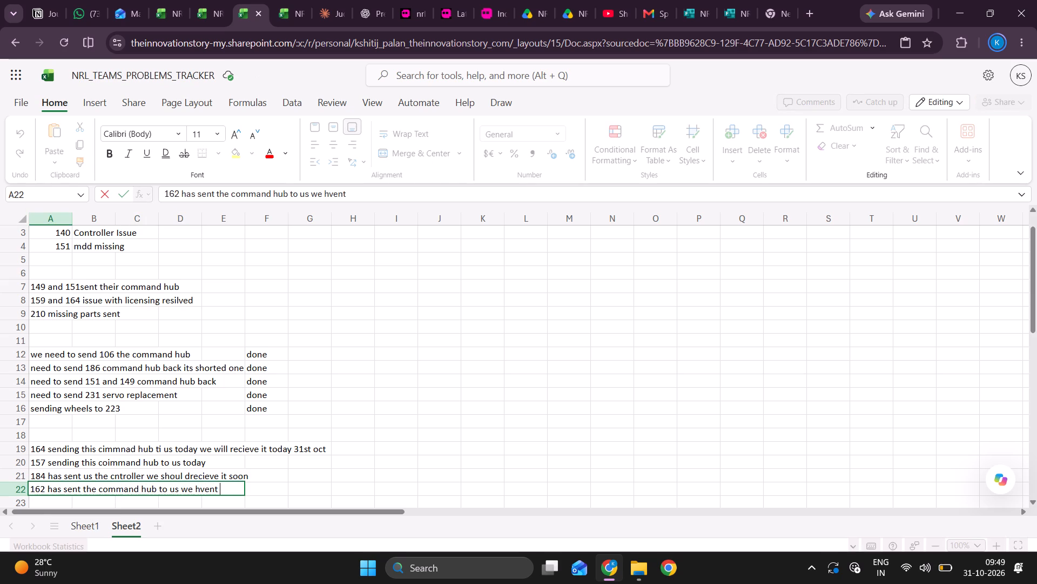
text(recieved it)
click(359, 473)
scroll(359, 473, up, 1)
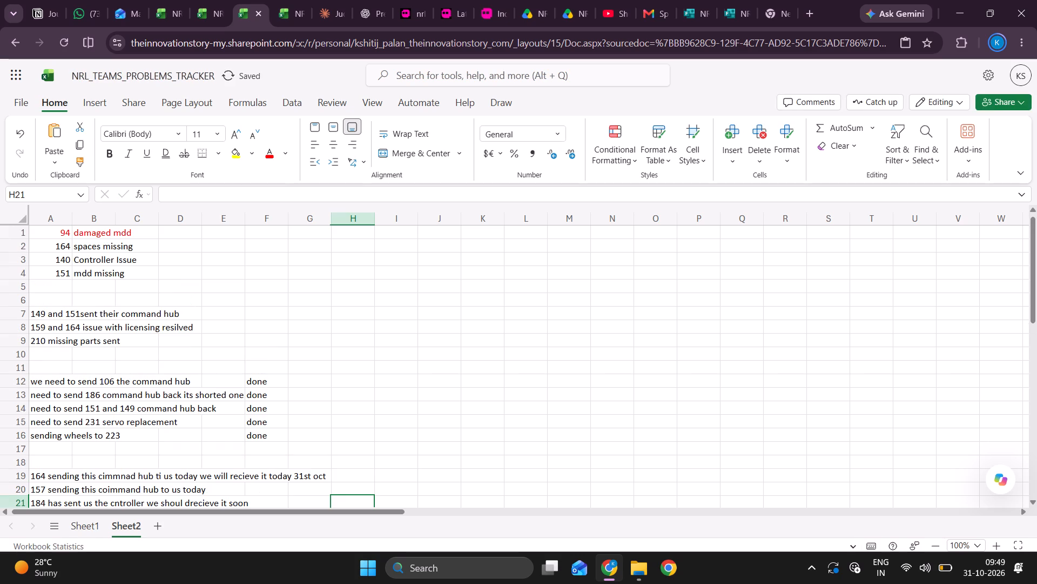
scroll(359, 473, up, 1)
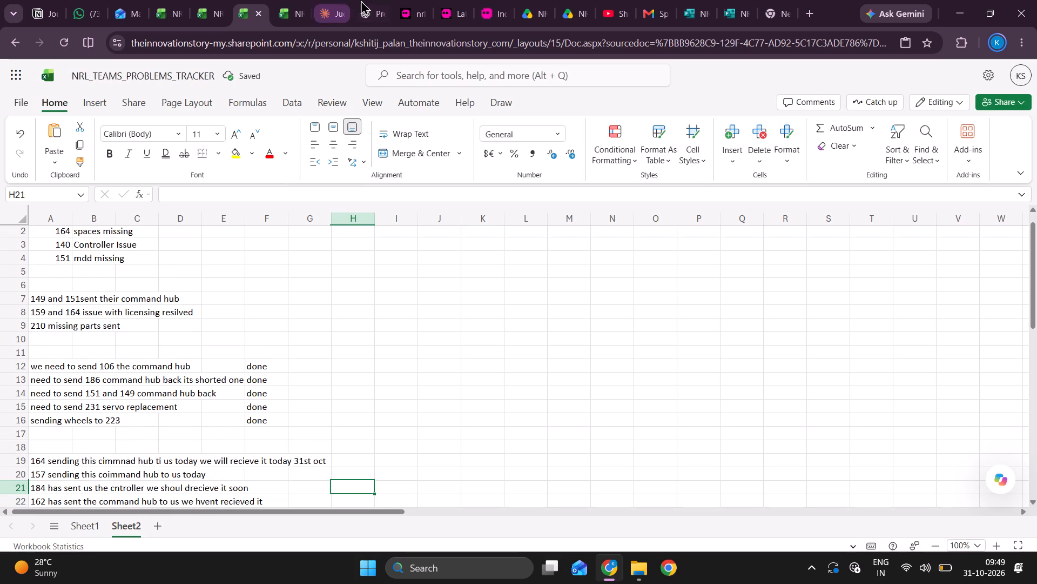
Return to Team 162's hub licence ticket in the support portal and check its latest messages.
click(400, 2)
scroll(422, 378, down, 5)
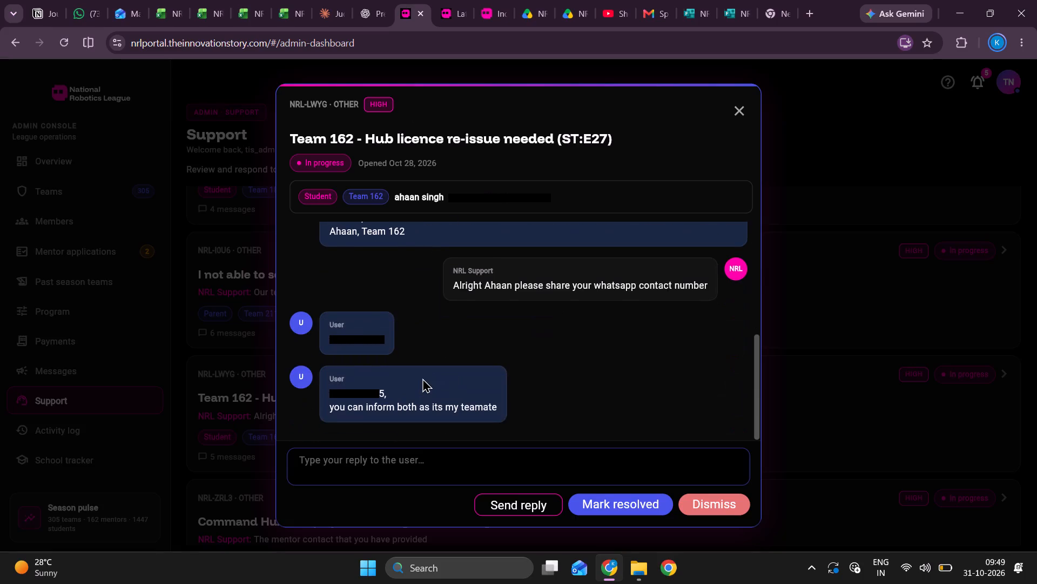
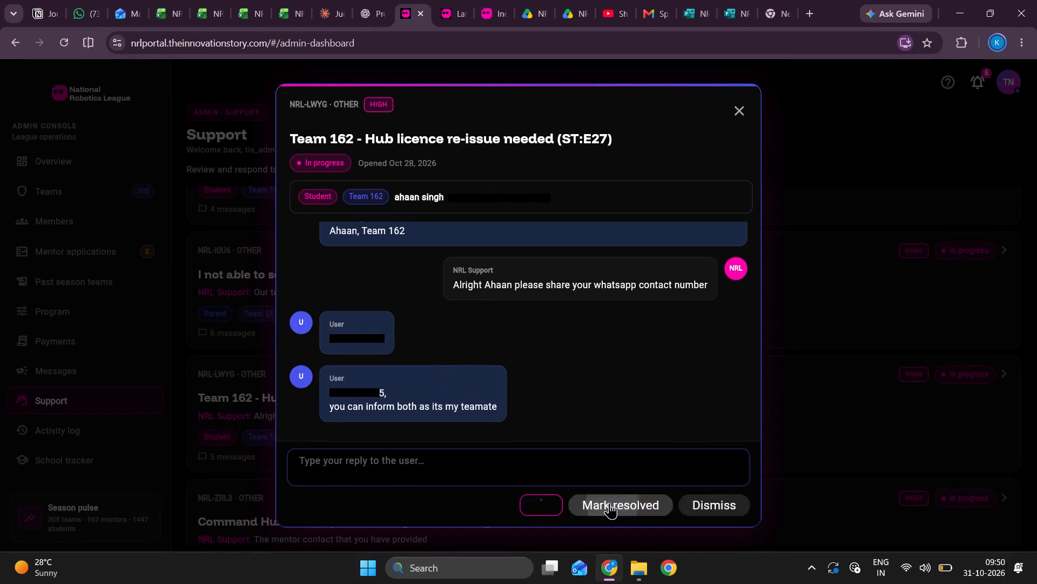
Open Team 157's Command Hub display ticket, check the latest messages and begin the reply "Hello we already spoke to your mentor and they are send".
click(594, 419)
scroll(576, 379, down, 5)
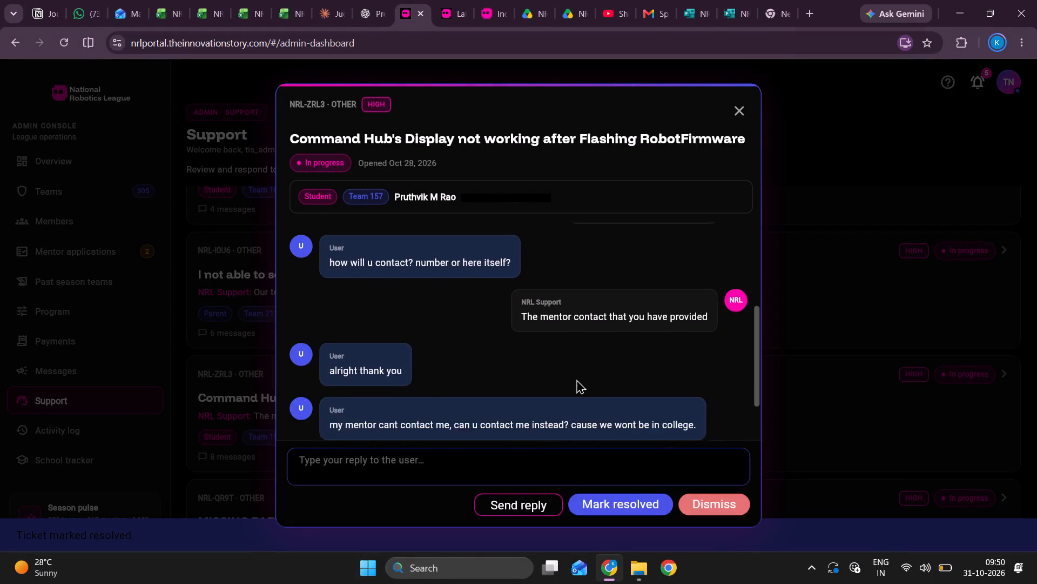
scroll(576, 379, down, 4)
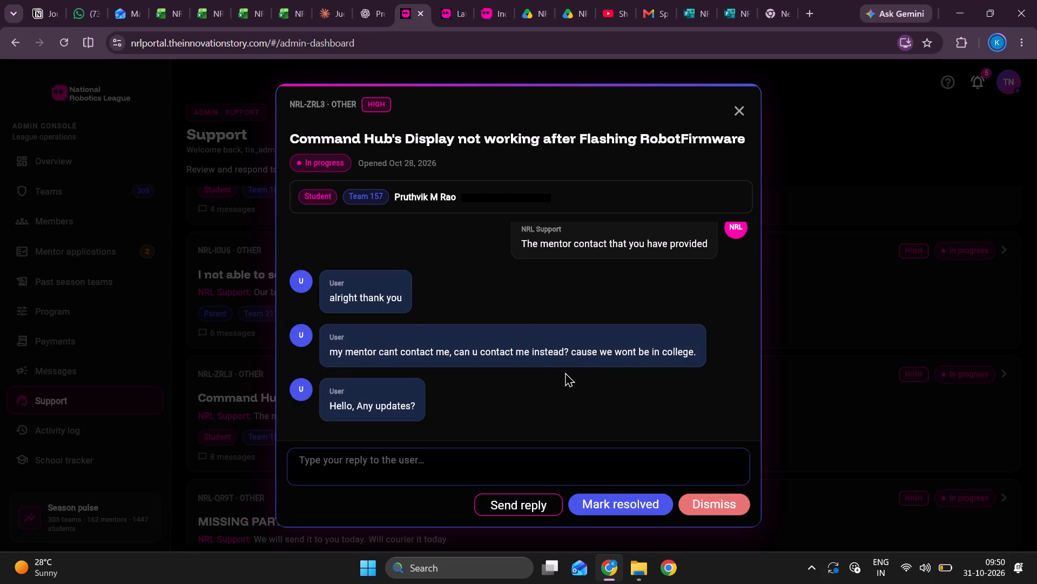
click(438, 452)
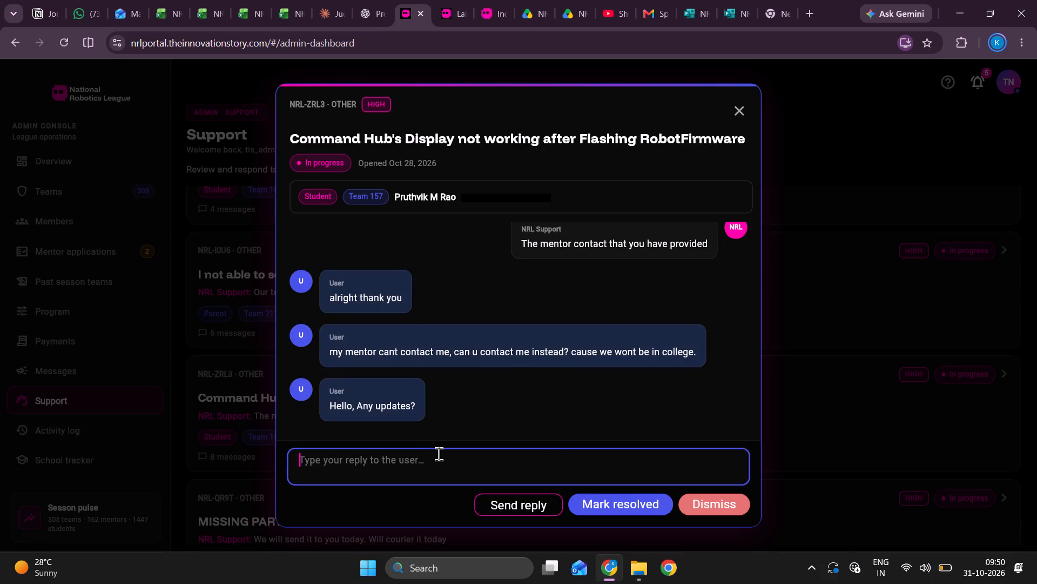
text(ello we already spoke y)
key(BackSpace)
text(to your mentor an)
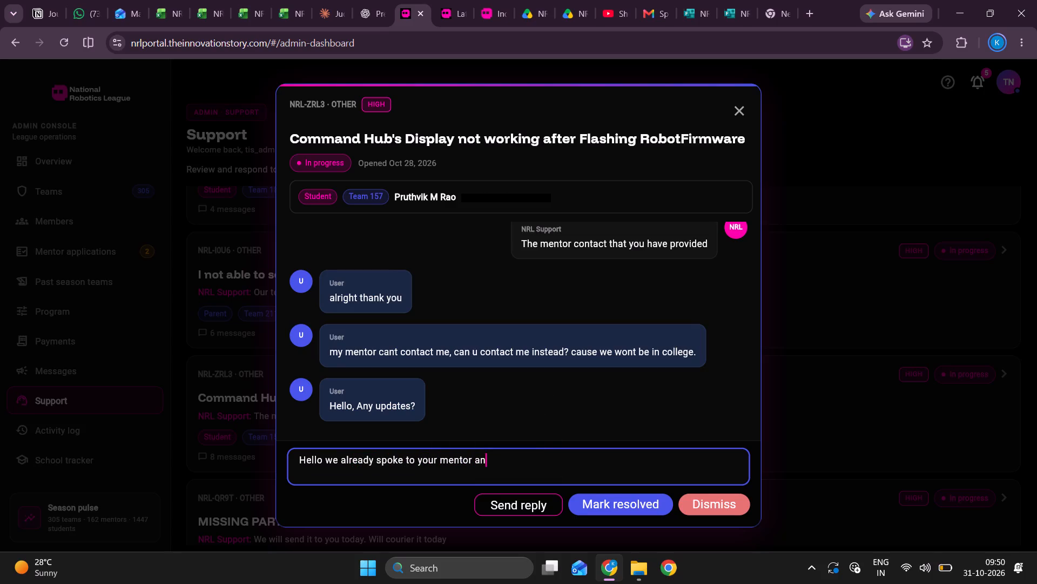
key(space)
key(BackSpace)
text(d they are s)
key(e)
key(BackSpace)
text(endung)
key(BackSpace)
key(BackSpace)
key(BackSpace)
Complete the reply to Team 157 so it reads "Hello we already spoke to your mentor and they are sending your command hub to us.".
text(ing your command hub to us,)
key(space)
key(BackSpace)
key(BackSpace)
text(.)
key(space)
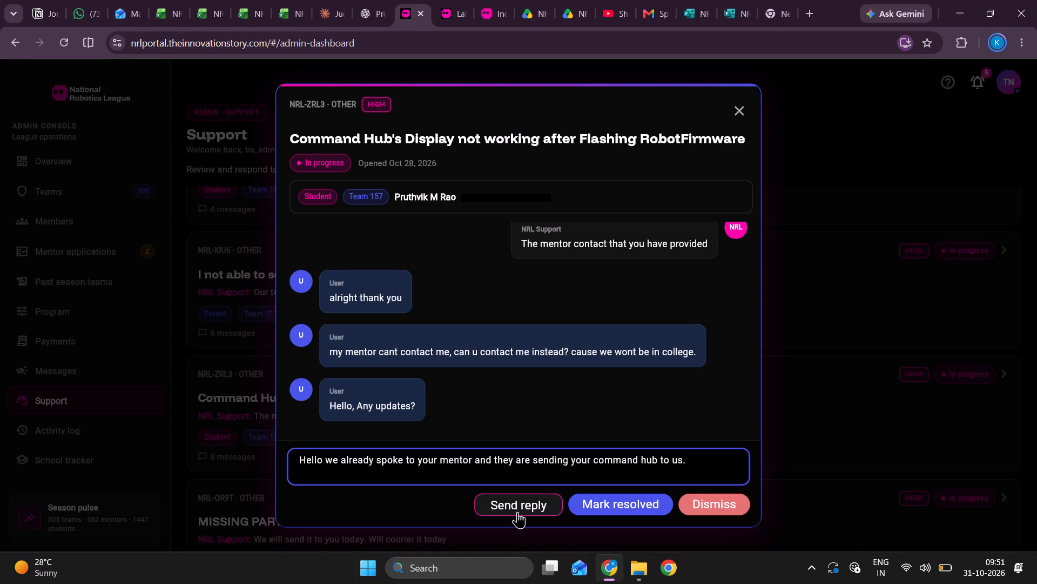
Switch to the NRL_TEAMS_PROBLEMS_TRACKER workbook and look through the team rows and their status notes on Sheet1.
click(239, 2)
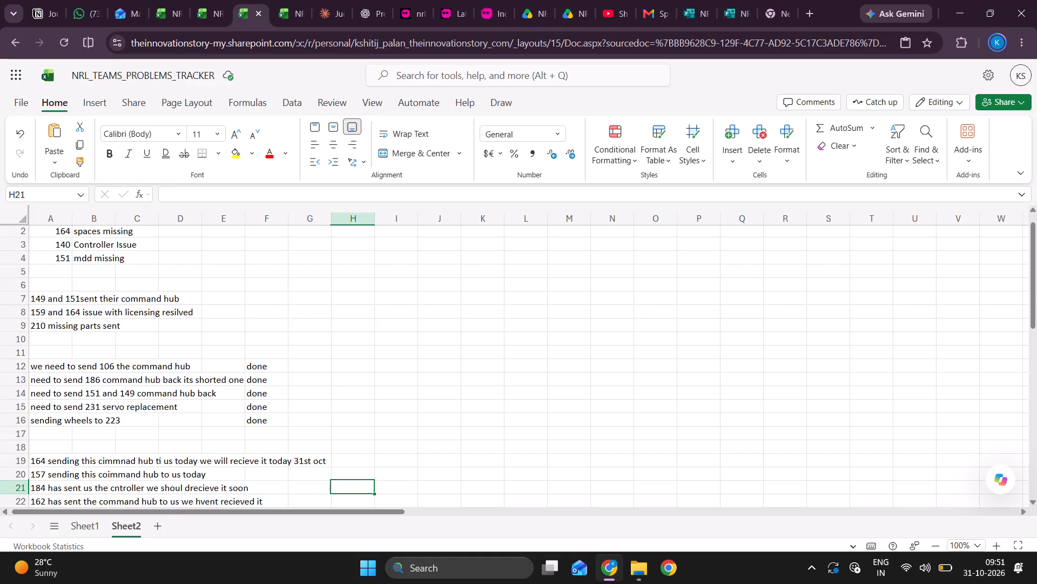
scroll(200, 390, right, 3)
click(86, 521)
scroll(175, 422, up, 2)
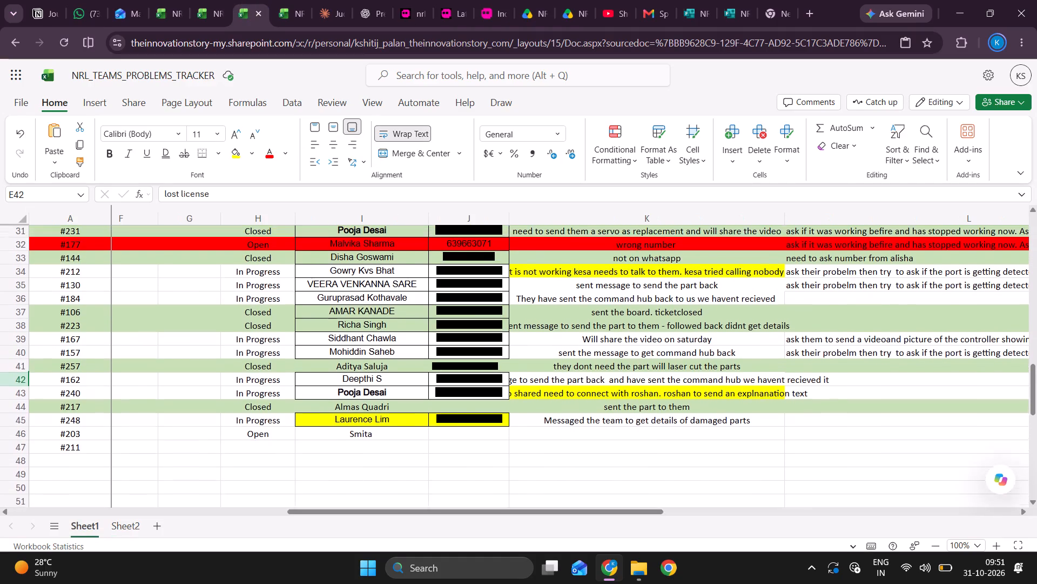
scroll(175, 422, up, 4)
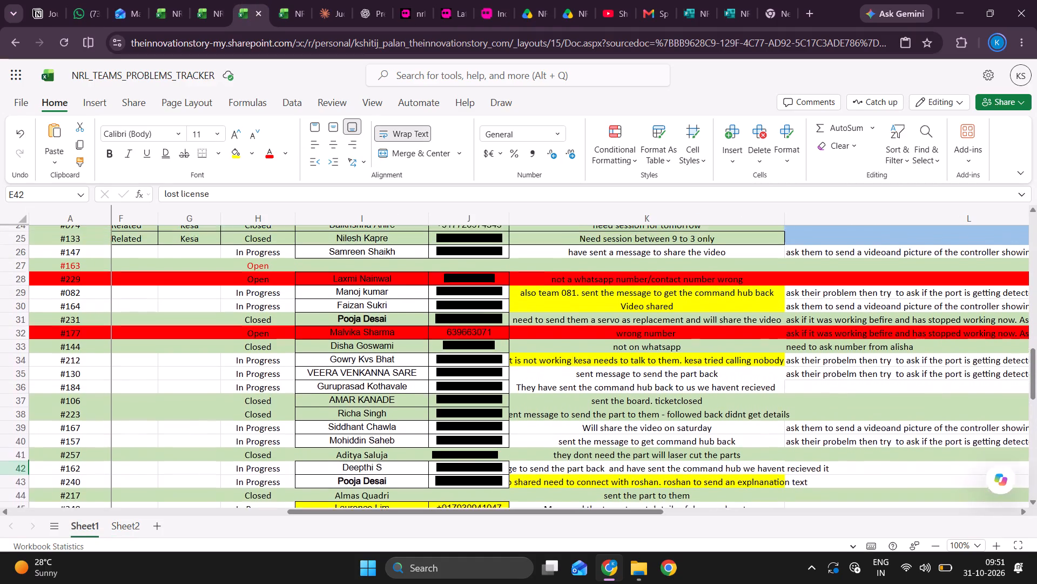
scroll(175, 422, up, 4)
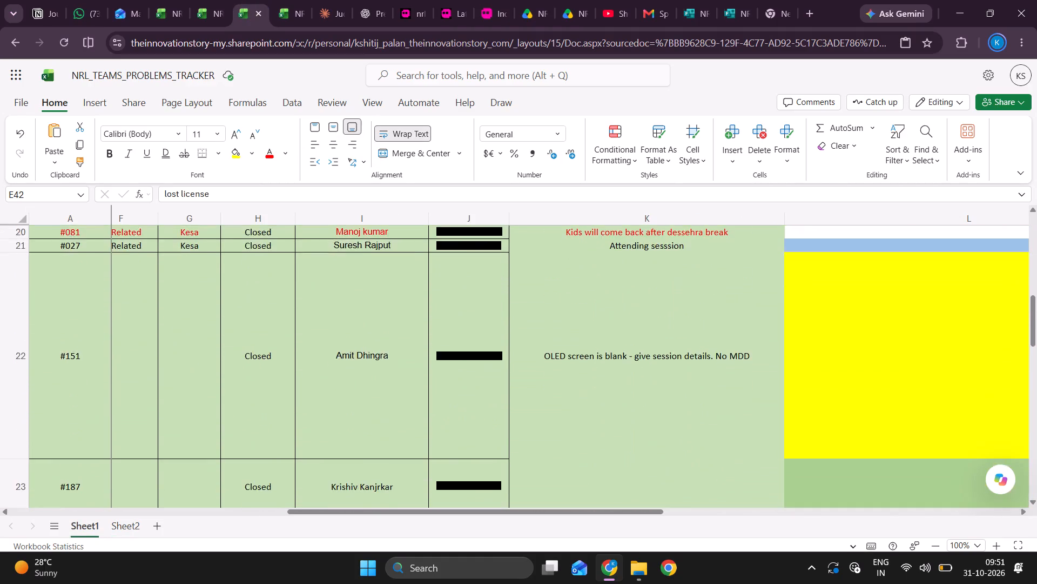
scroll(175, 422, up, 3)
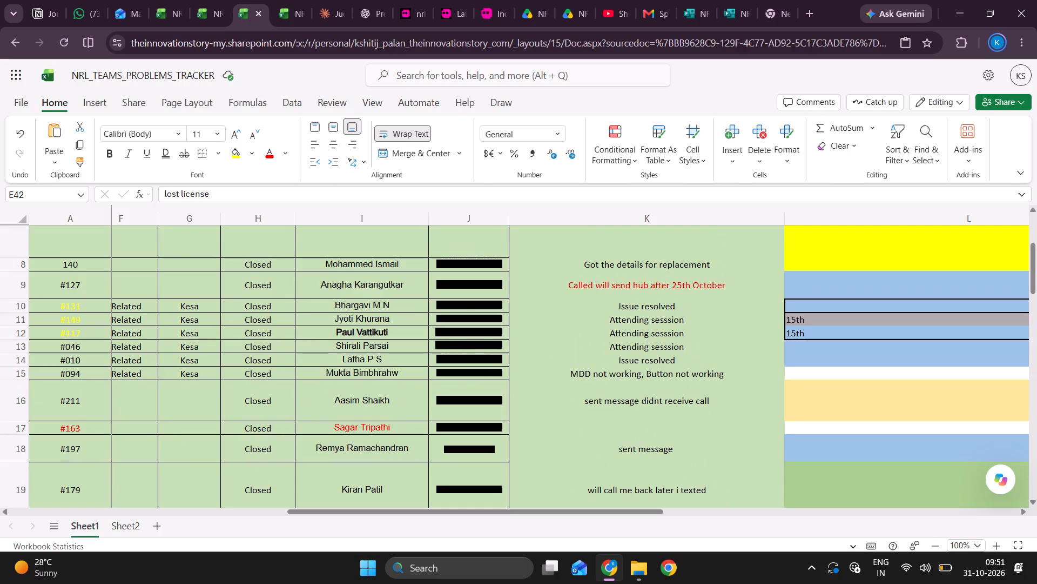
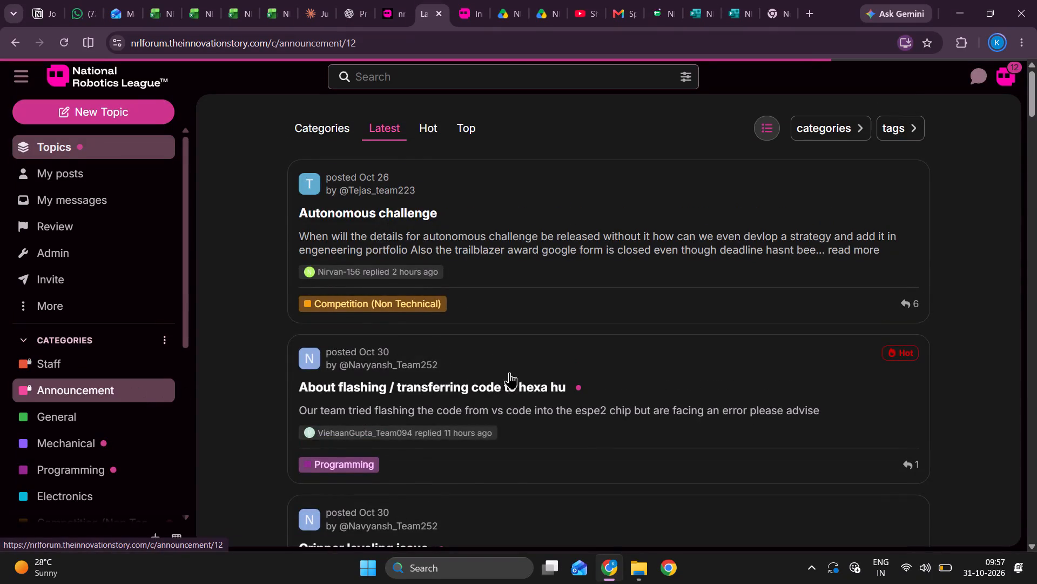
Open the "NRL HYPERDRIVE | Robot Clinic – Parts Procurement" topic in the forum's Announcement category.
click(482, 318)
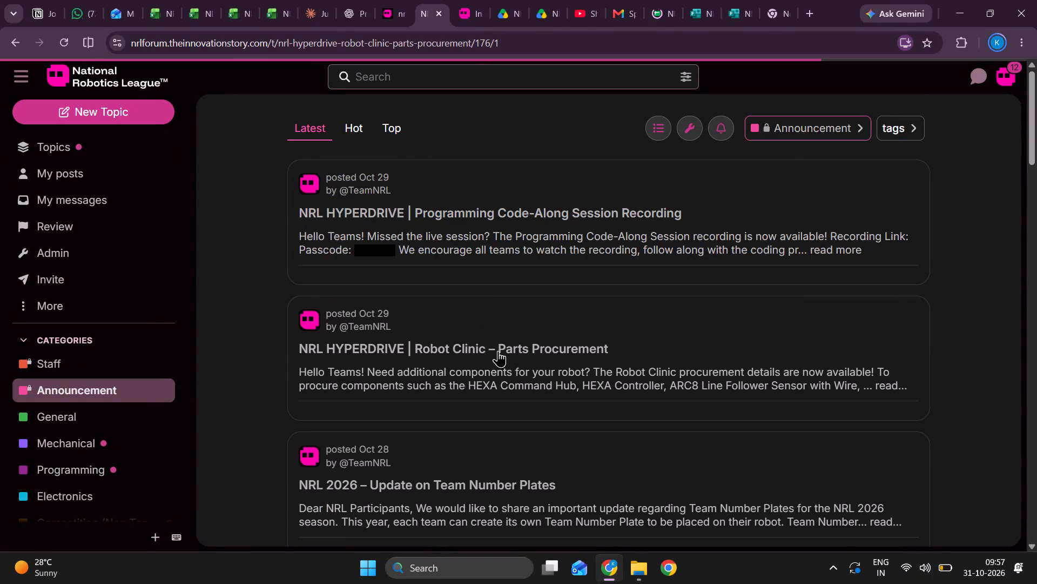
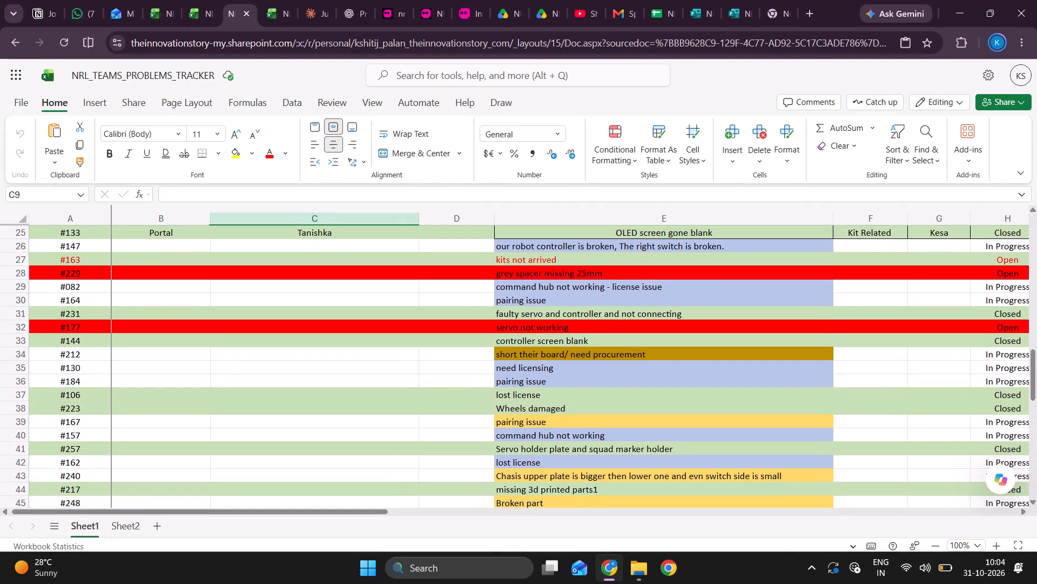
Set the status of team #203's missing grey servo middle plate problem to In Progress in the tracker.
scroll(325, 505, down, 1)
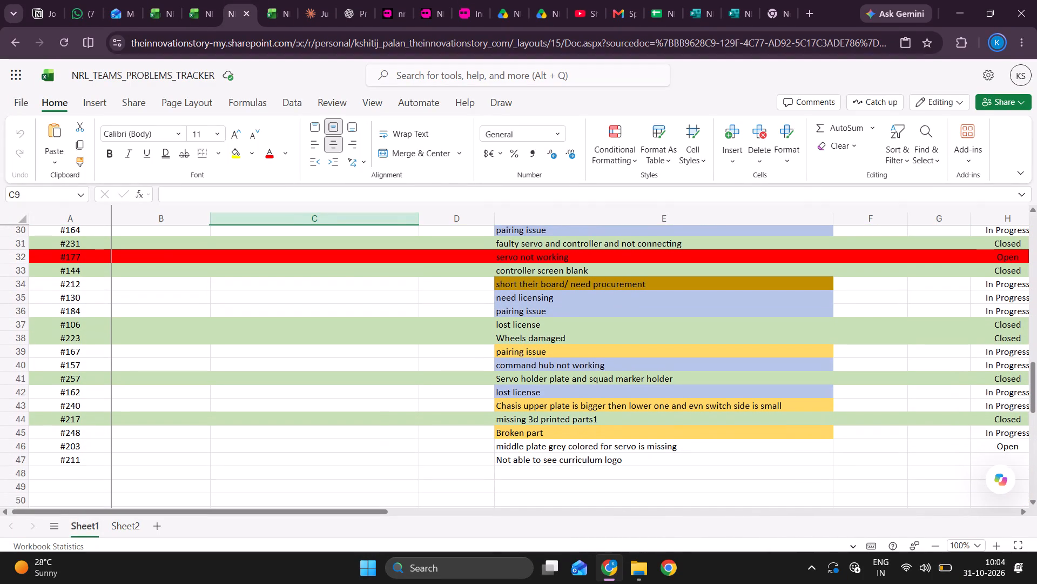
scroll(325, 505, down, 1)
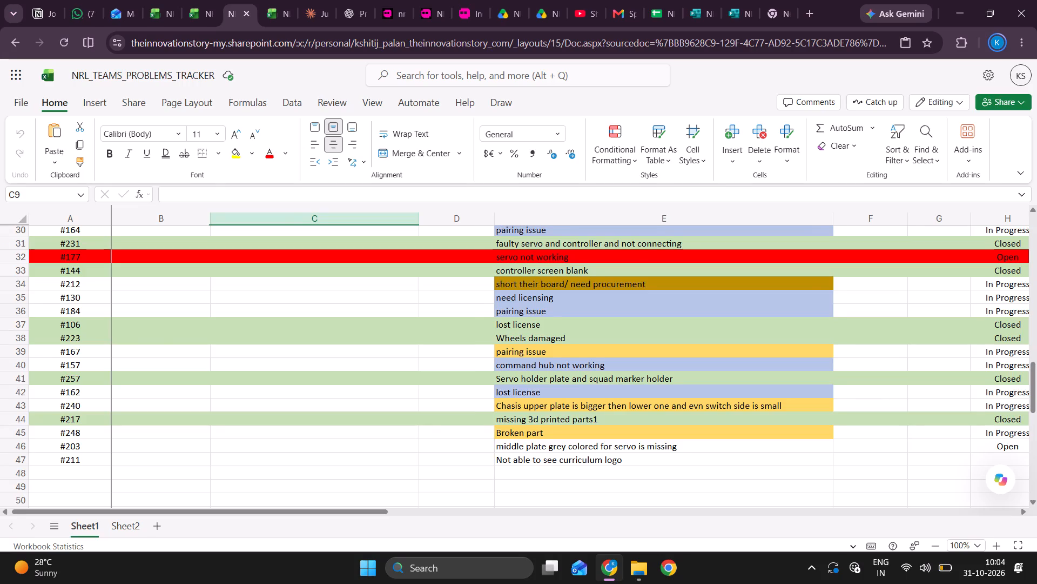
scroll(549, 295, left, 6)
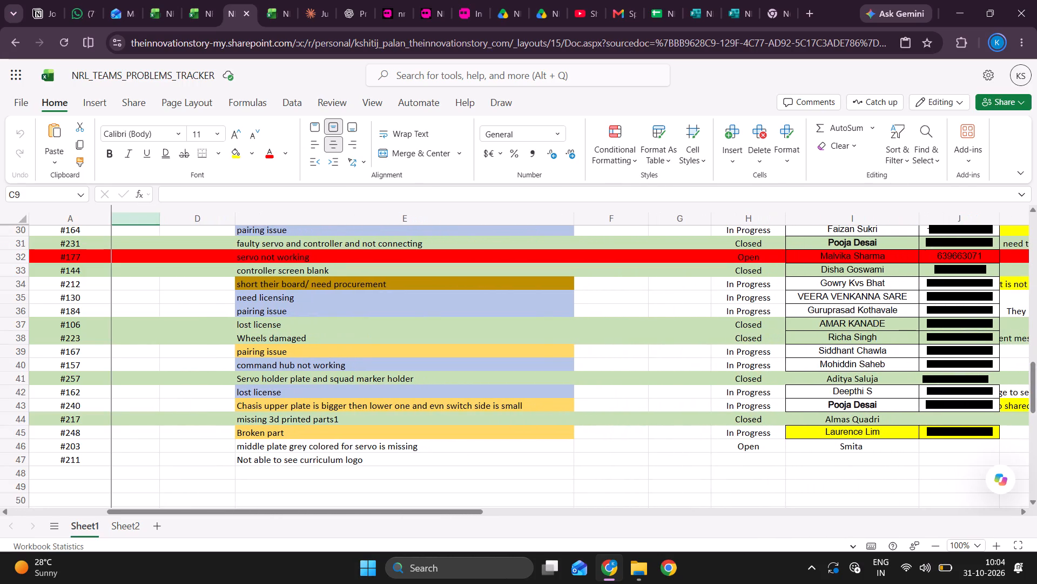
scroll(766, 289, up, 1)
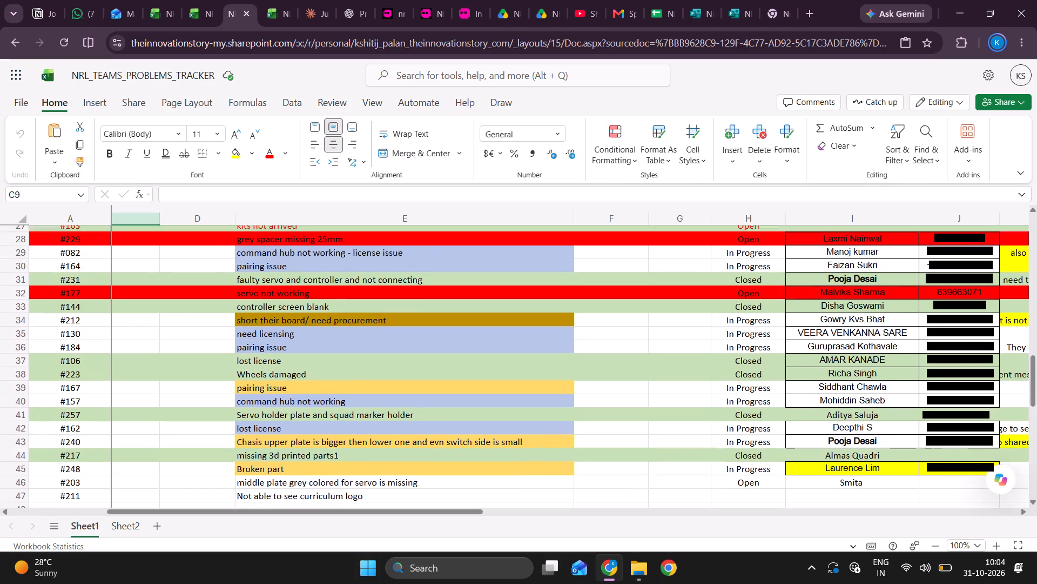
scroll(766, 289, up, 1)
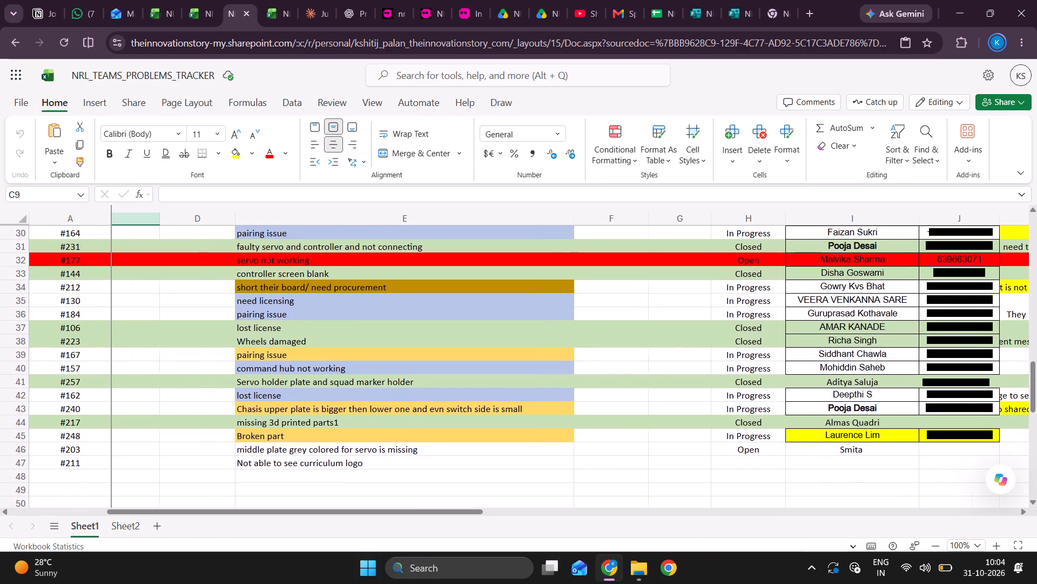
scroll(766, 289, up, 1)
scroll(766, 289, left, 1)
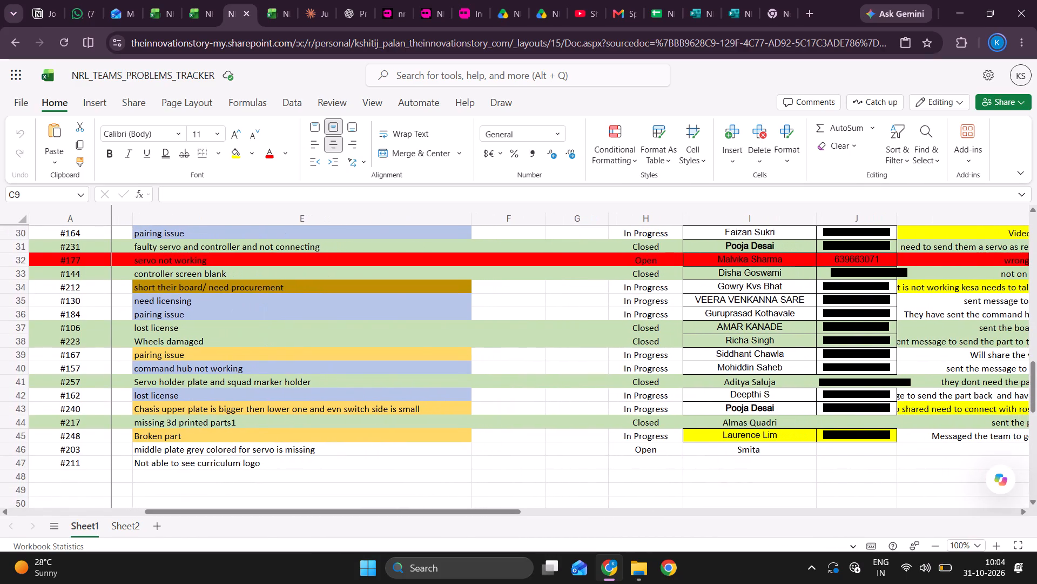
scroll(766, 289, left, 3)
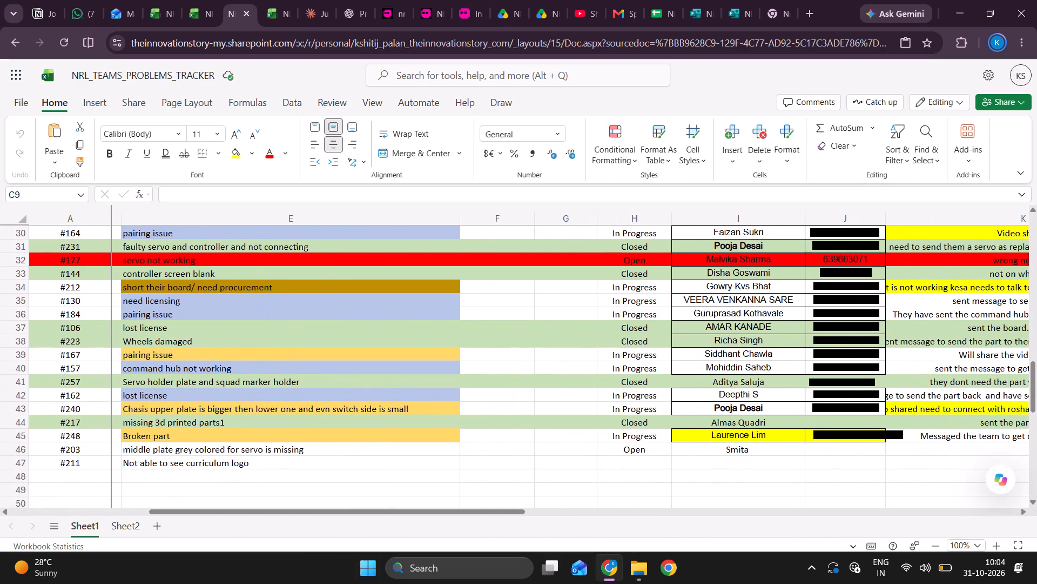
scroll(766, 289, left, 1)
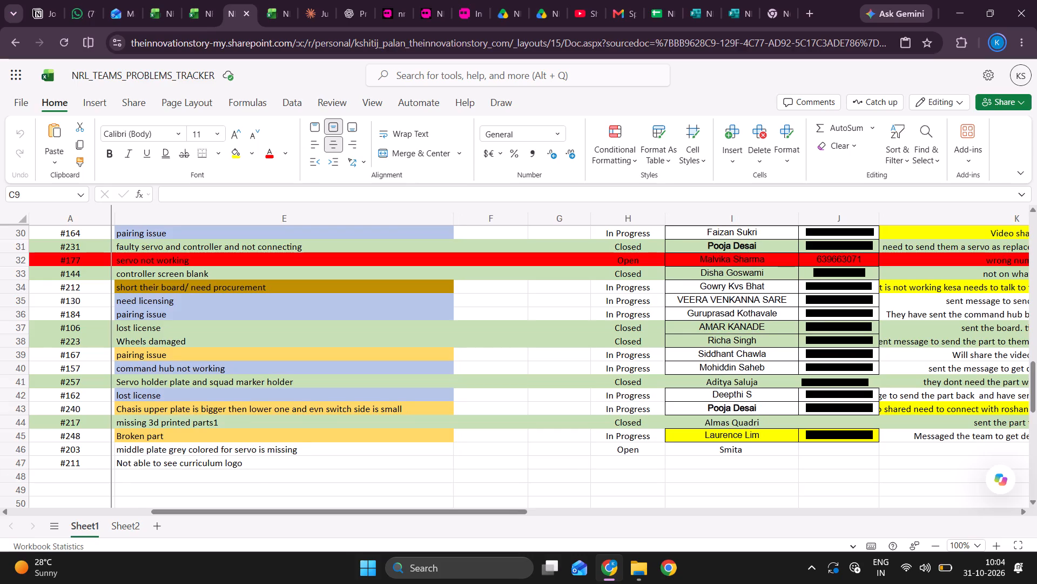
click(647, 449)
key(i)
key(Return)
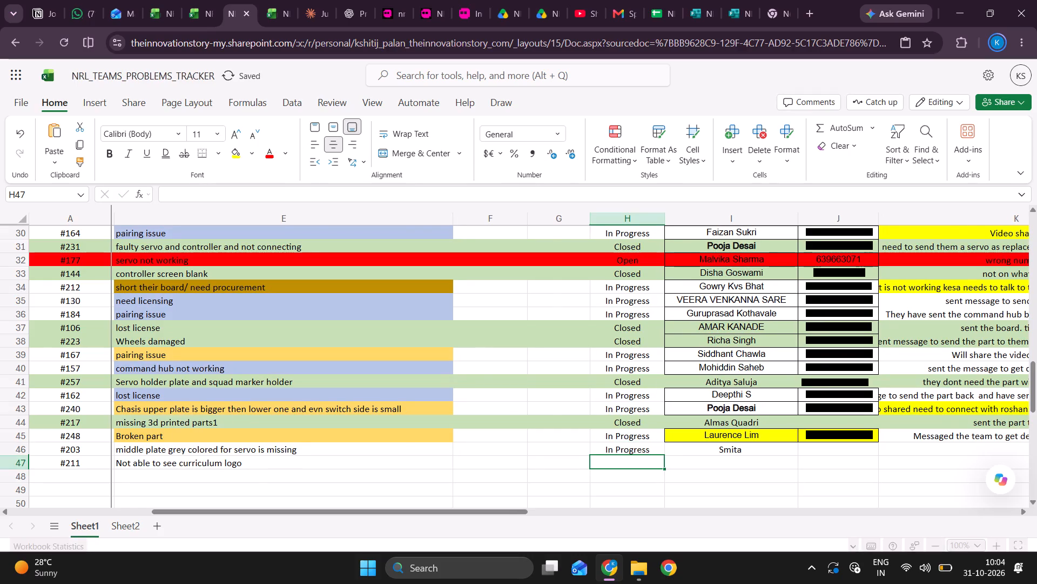
Enter open as the status of team #211's curriculum logo problem in the tracker.
scroll(647, 449, left, 3)
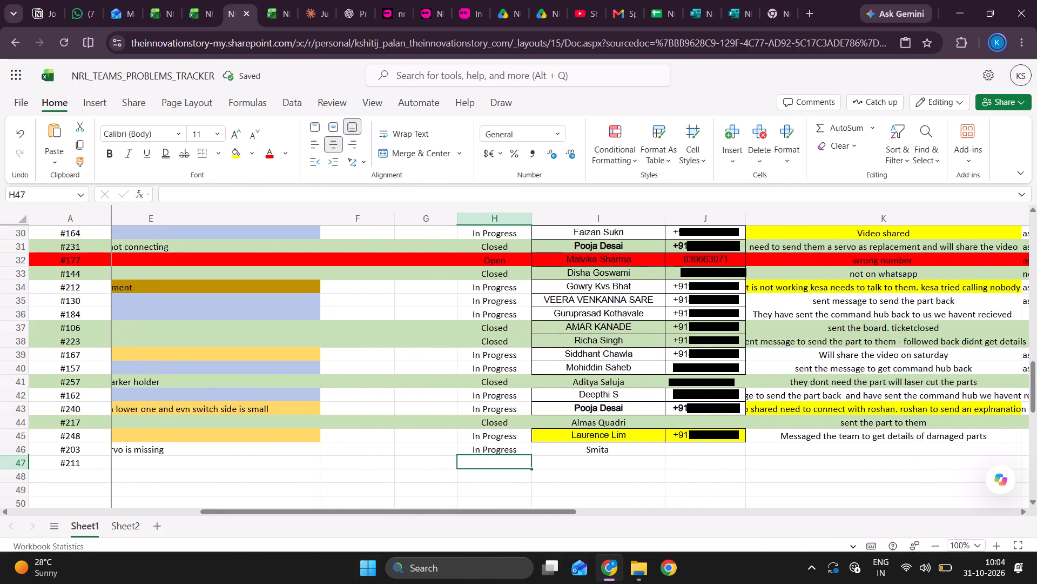
click(810, 451)
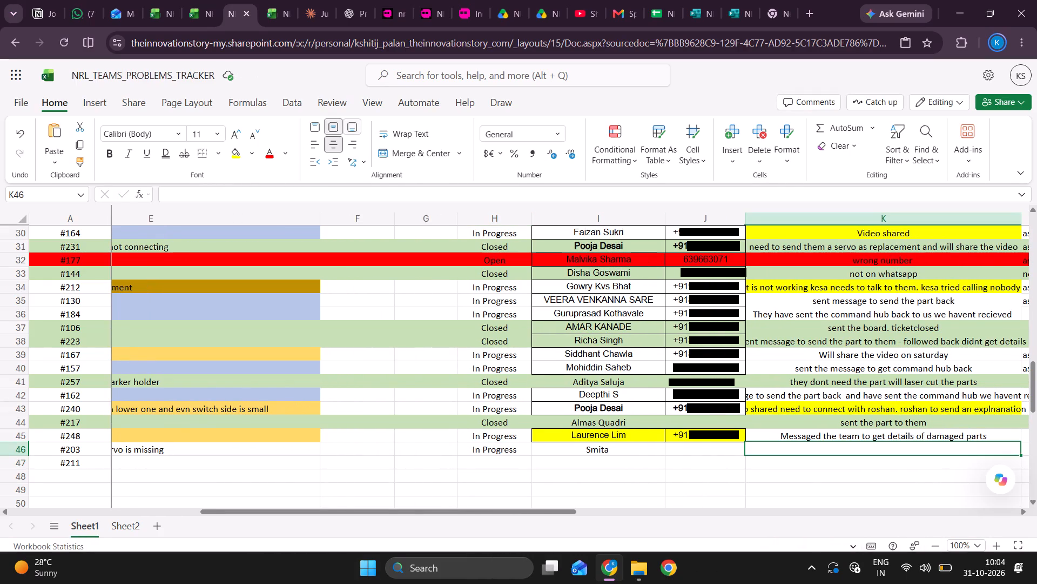
scroll(495, 454, right, 2)
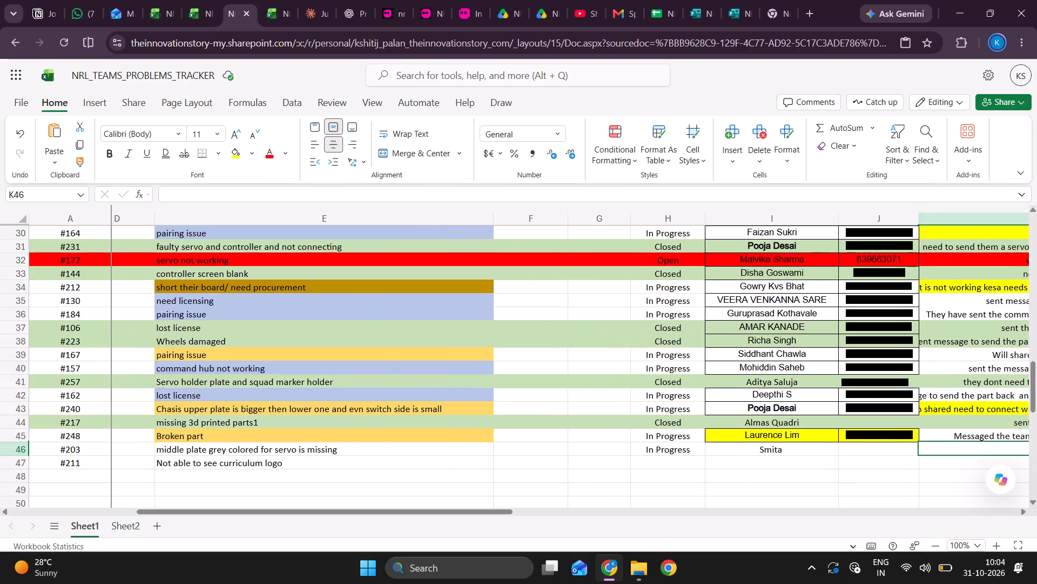
scroll(495, 454, right, 1)
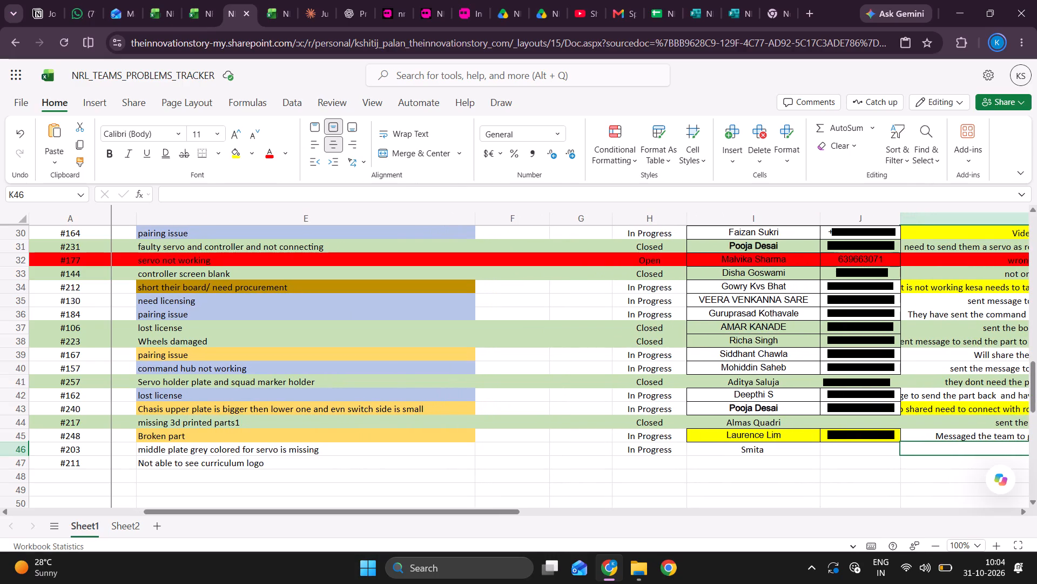
click(664, 463)
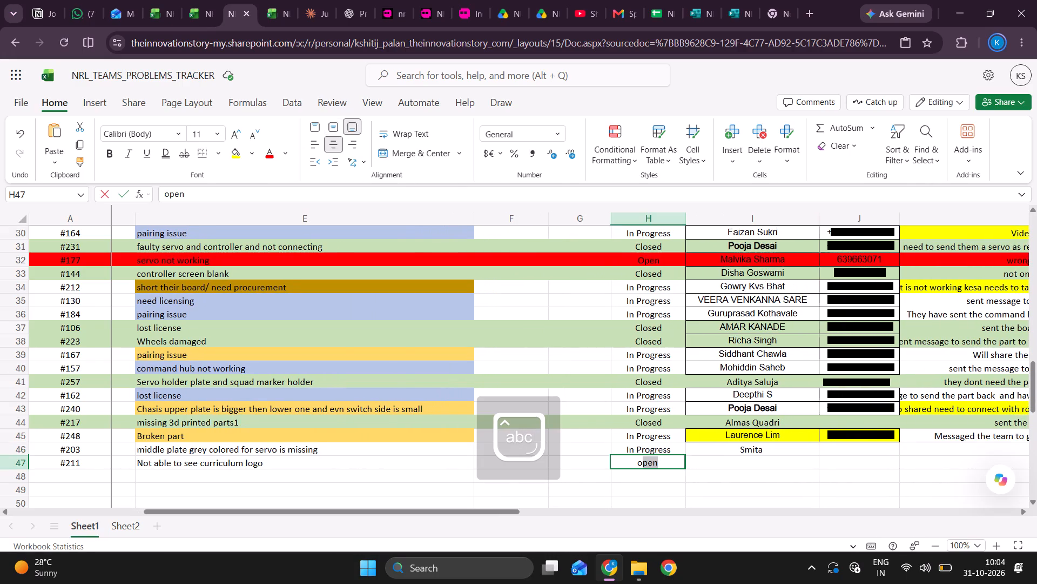
Set the status of team #203's missing middle plate problem back to Open.
click(671, 450)
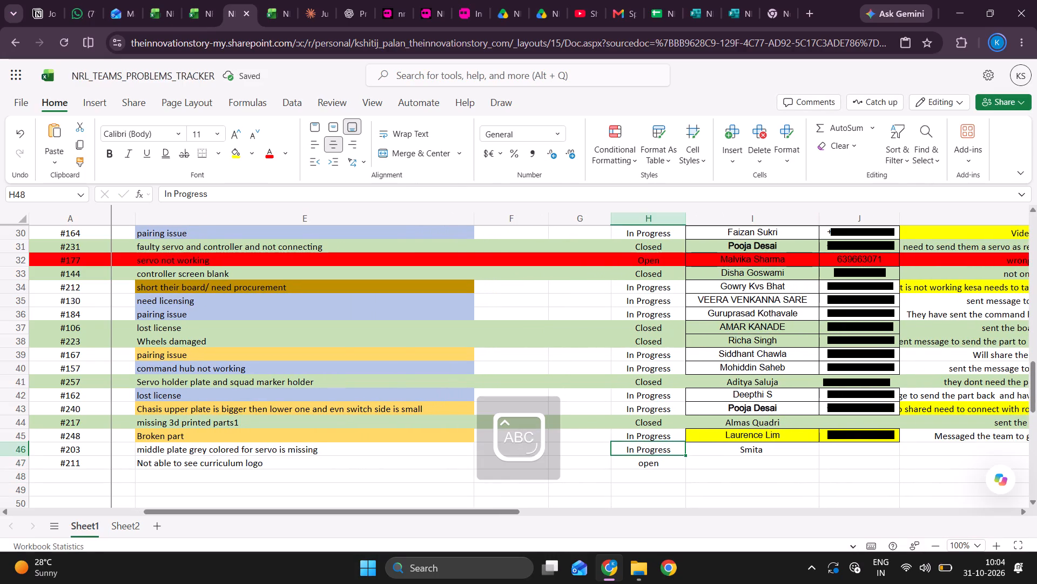
key(BackSpace)
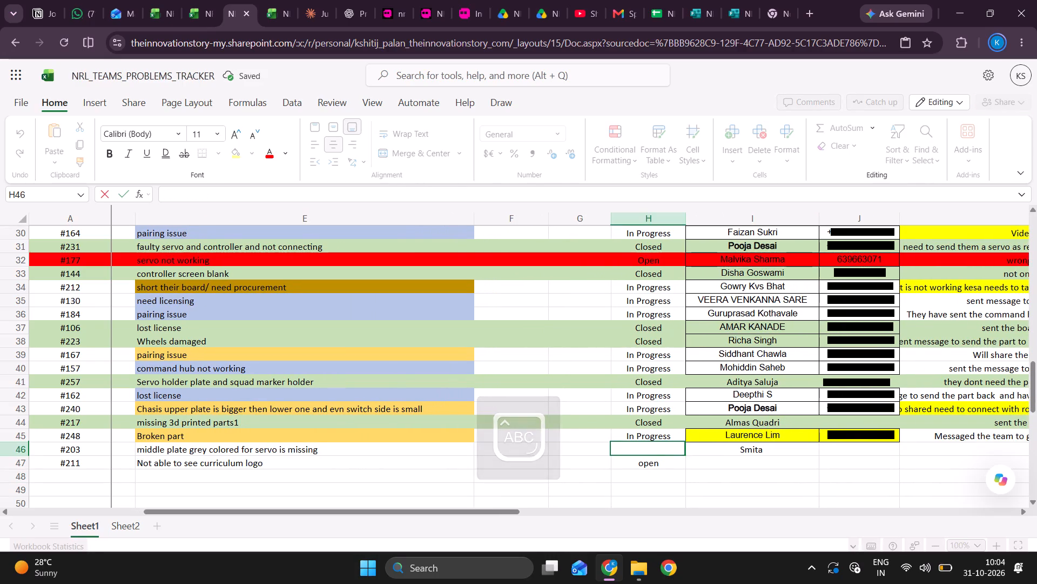
key(o)
key(Return)
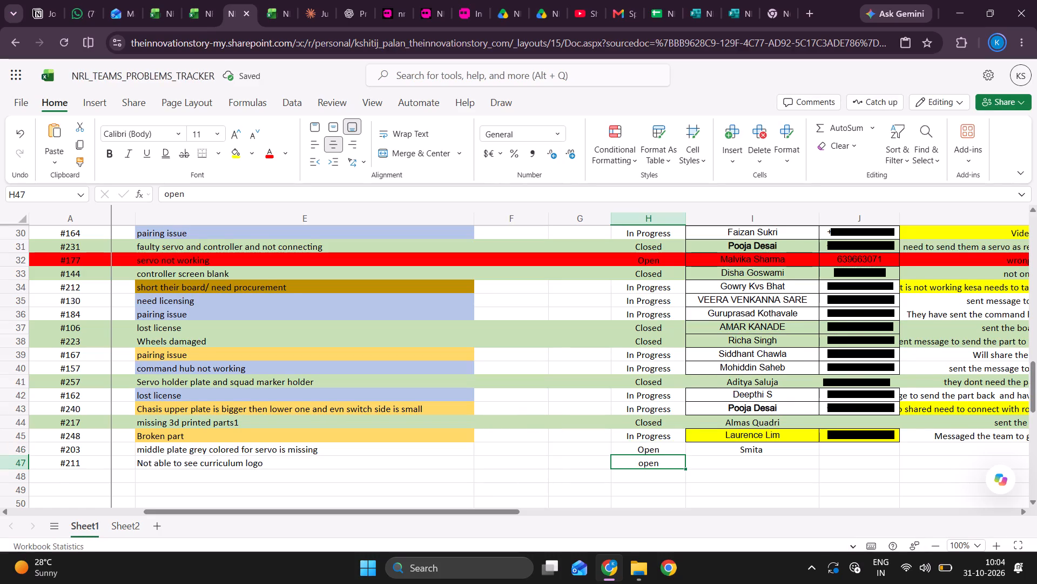
Review the mentor contacts, follow-up notes and troubleshooting notes of the logged teams, including the notes for #248 and #162.
scroll(756, 486, left, 3)
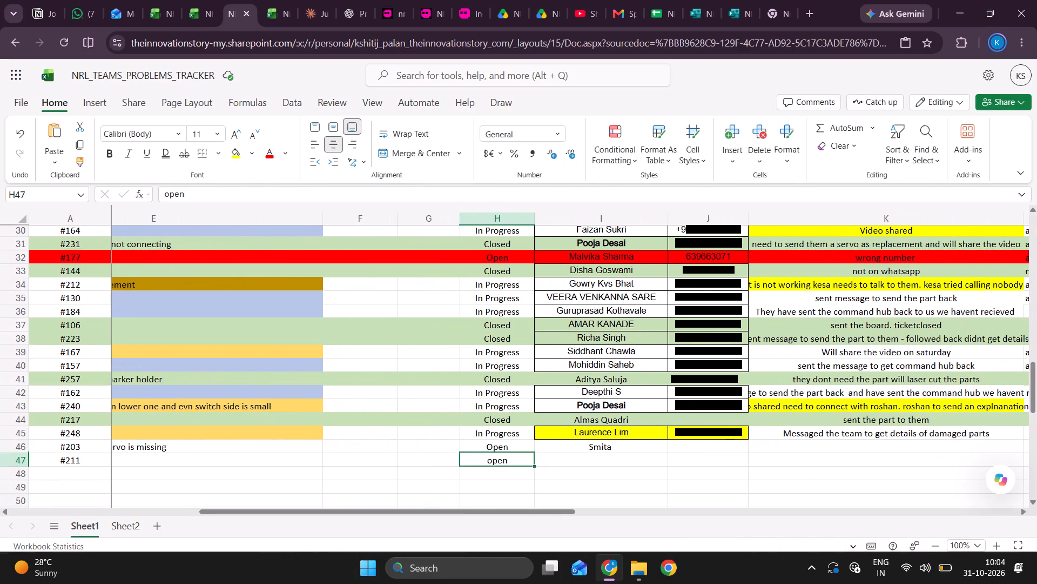
scroll(756, 486, left, 4)
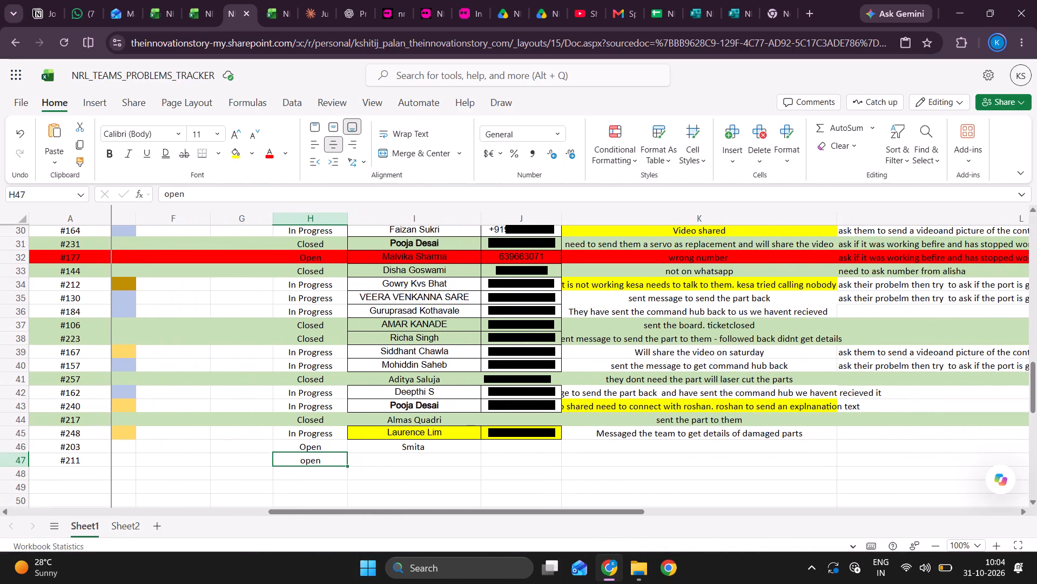
scroll(756, 486, left, 1)
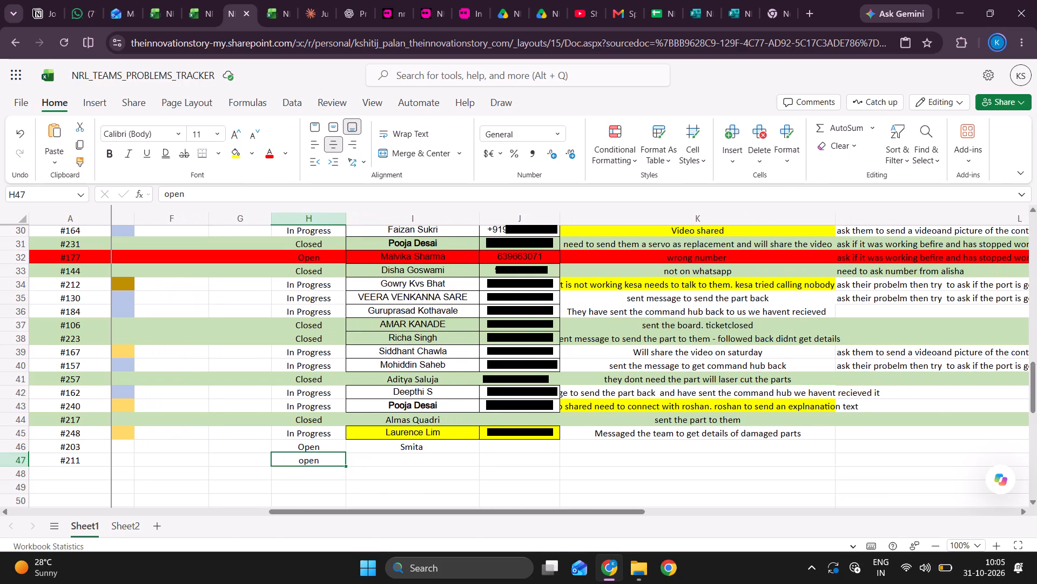
scroll(756, 486, right, 1)
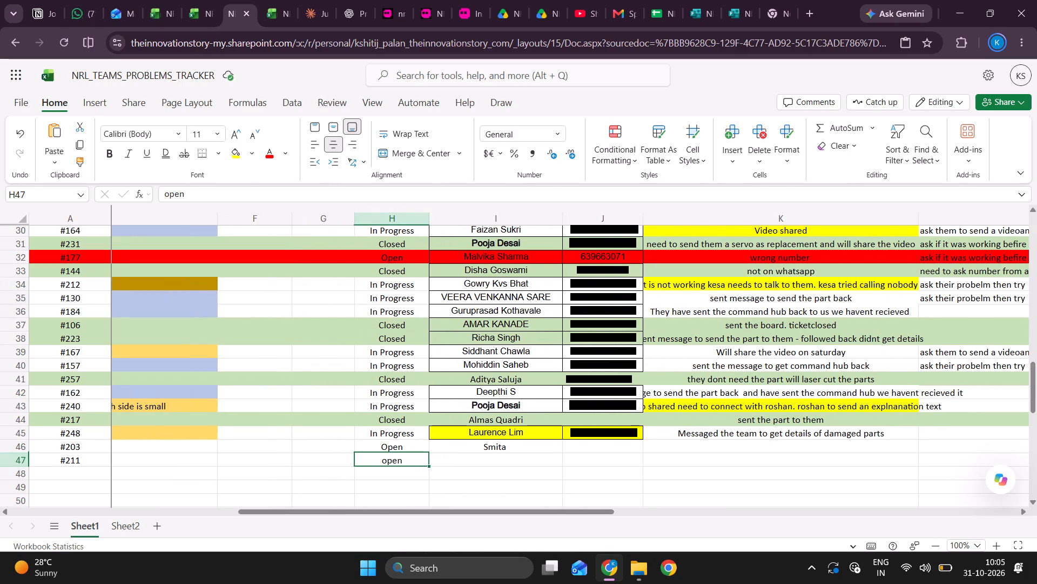
click(780, 432)
scroll(871, 425, left, 2)
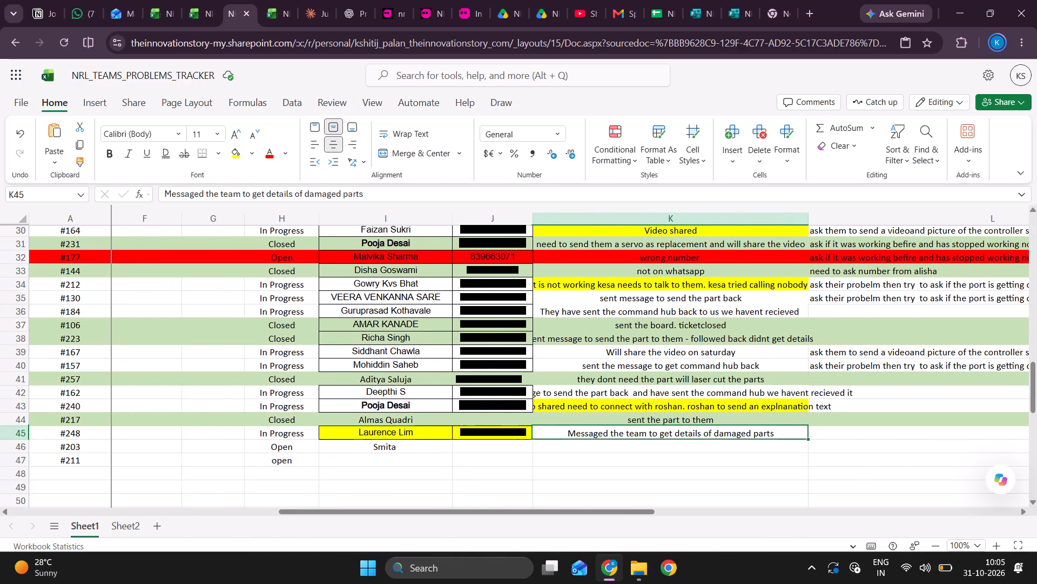
scroll(871, 425, left, 2)
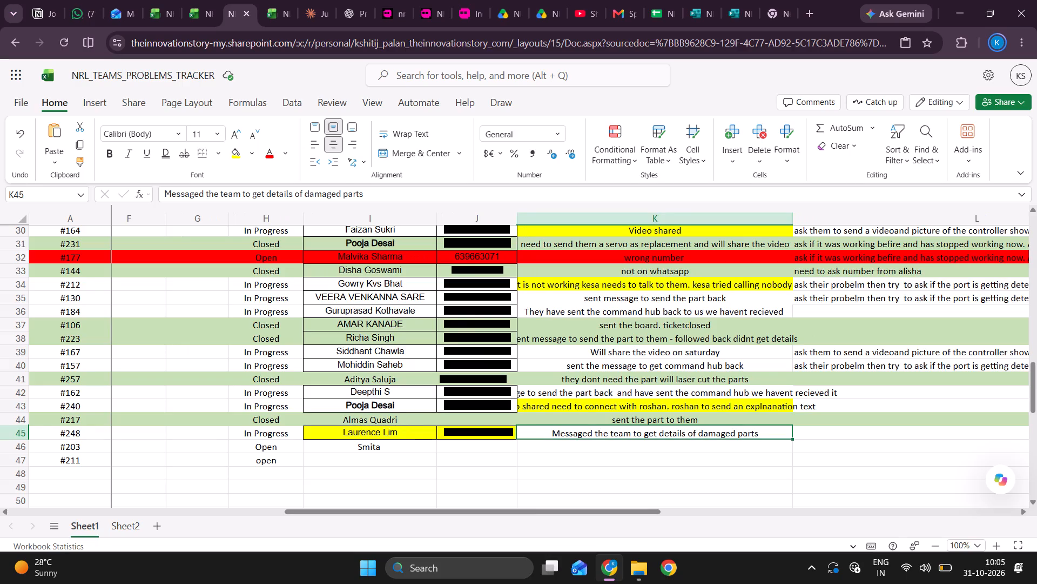
scroll(871, 425, left, 5)
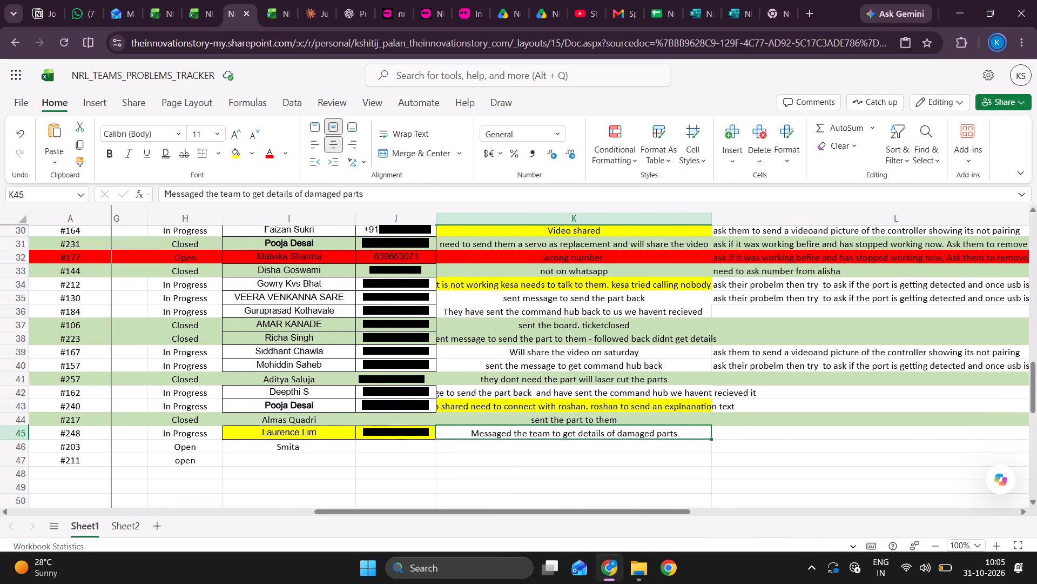
scroll(871, 425, left, 2)
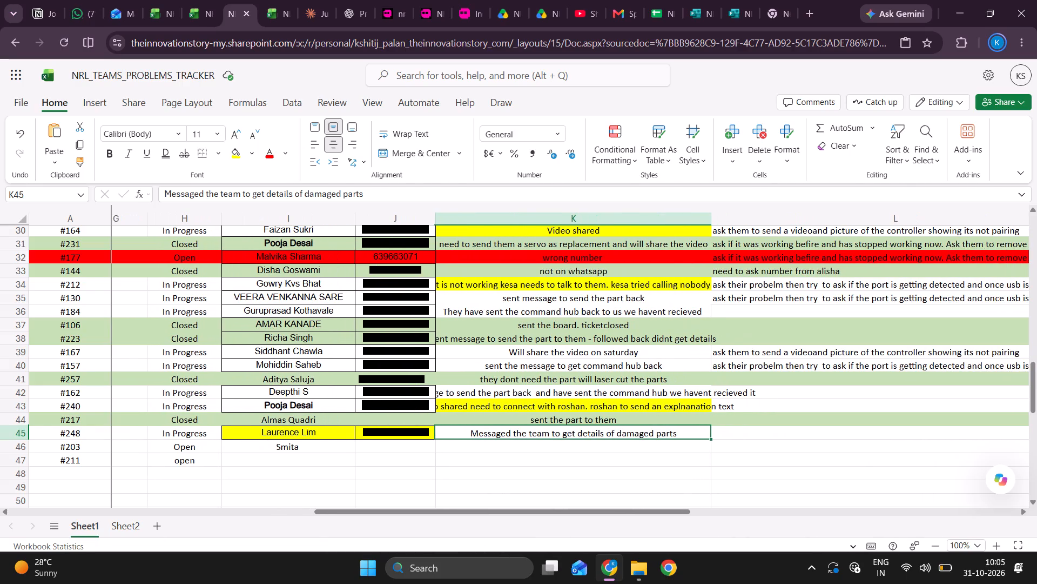
scroll(871, 425, left, 1)
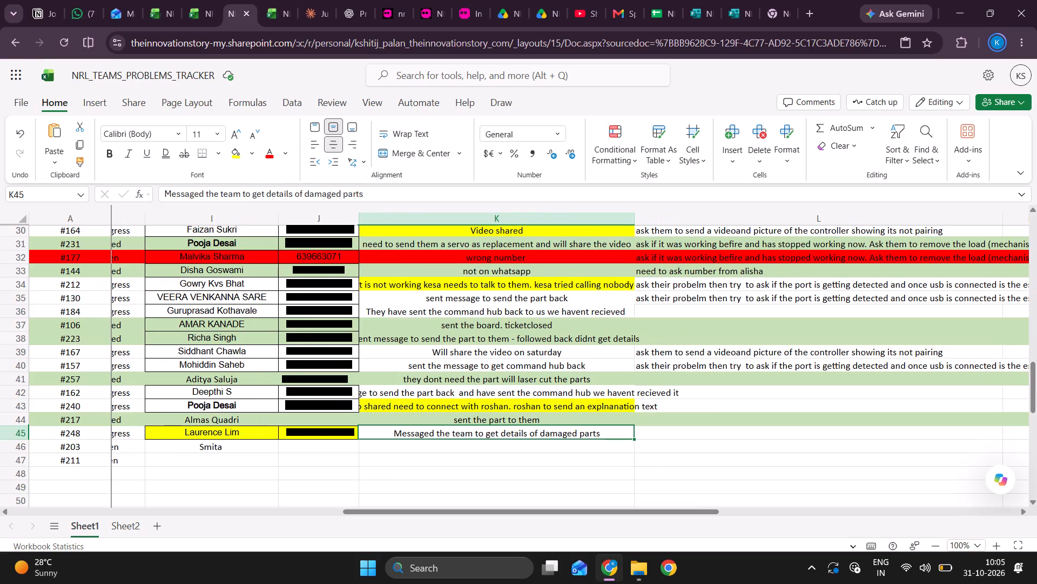
click(589, 393)
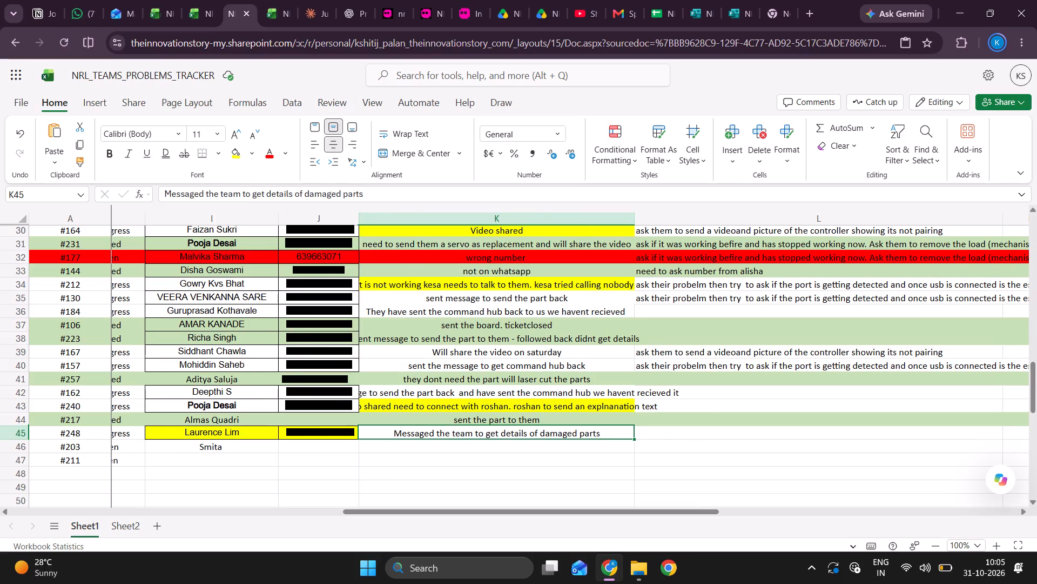
click(737, 390)
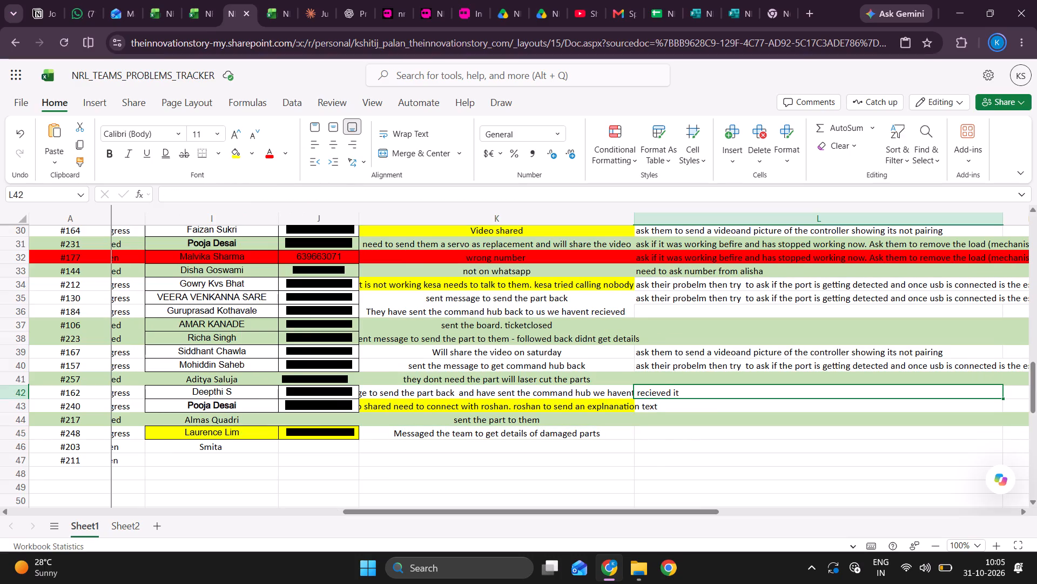
scroll(708, 348, up, 1)
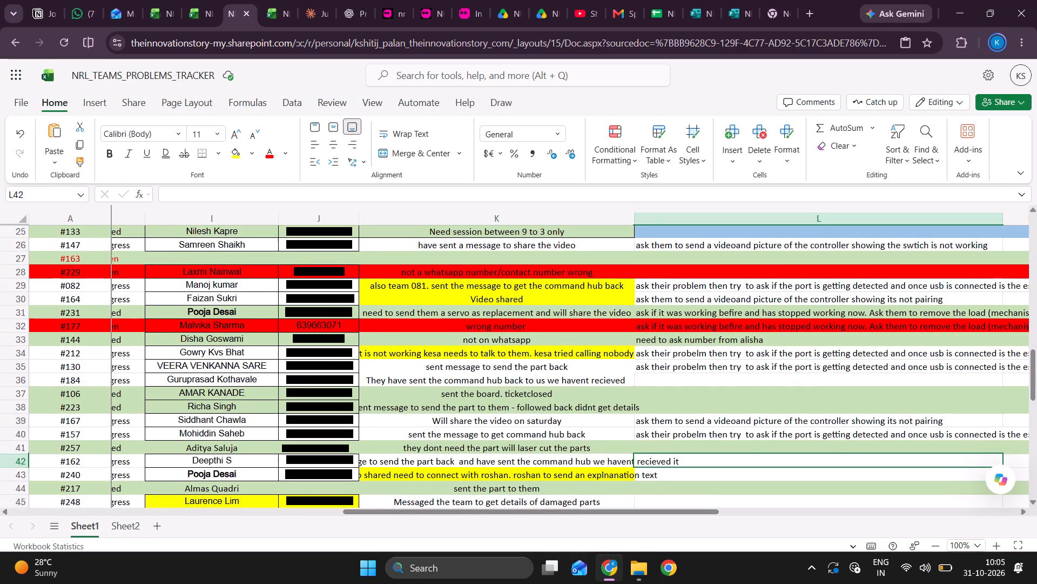
scroll(708, 348, up, 2)
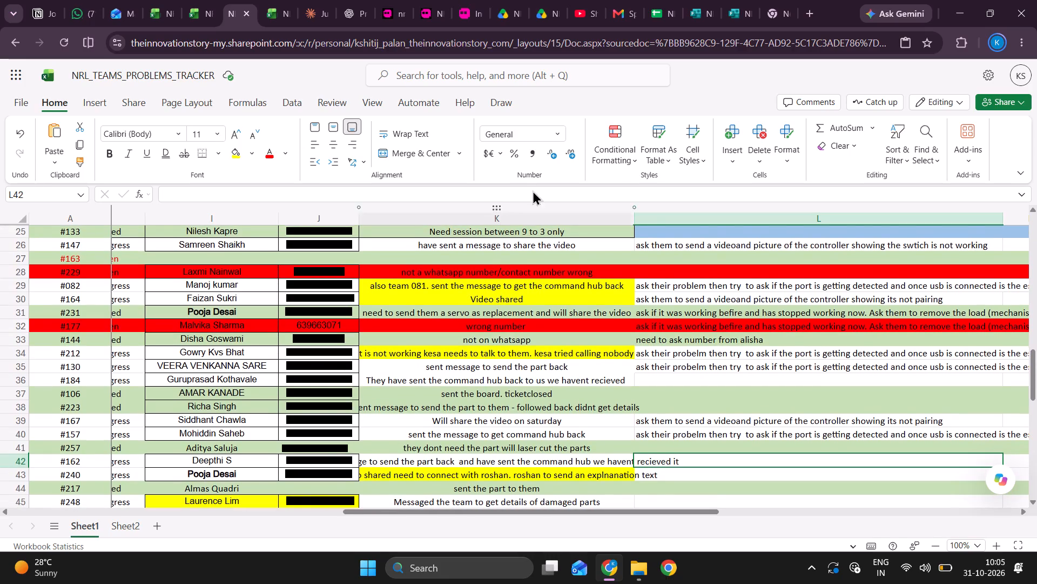
In Team 157's portal ticket, send the reply "Hello we already spoke to your mentor and they are sending your command hub to us.".
click(405, 0)
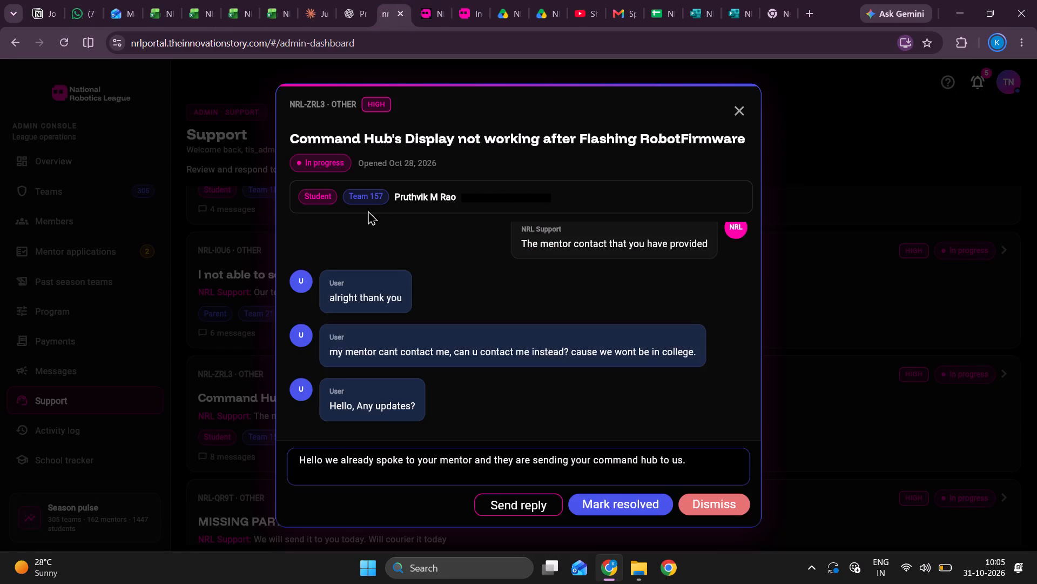
click(687, 463)
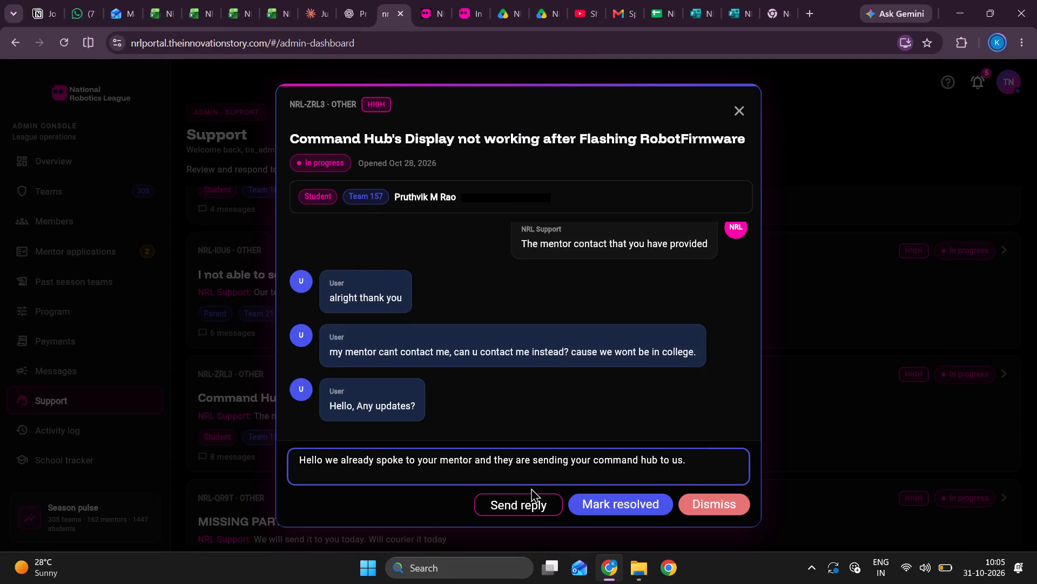
click(515, 497)
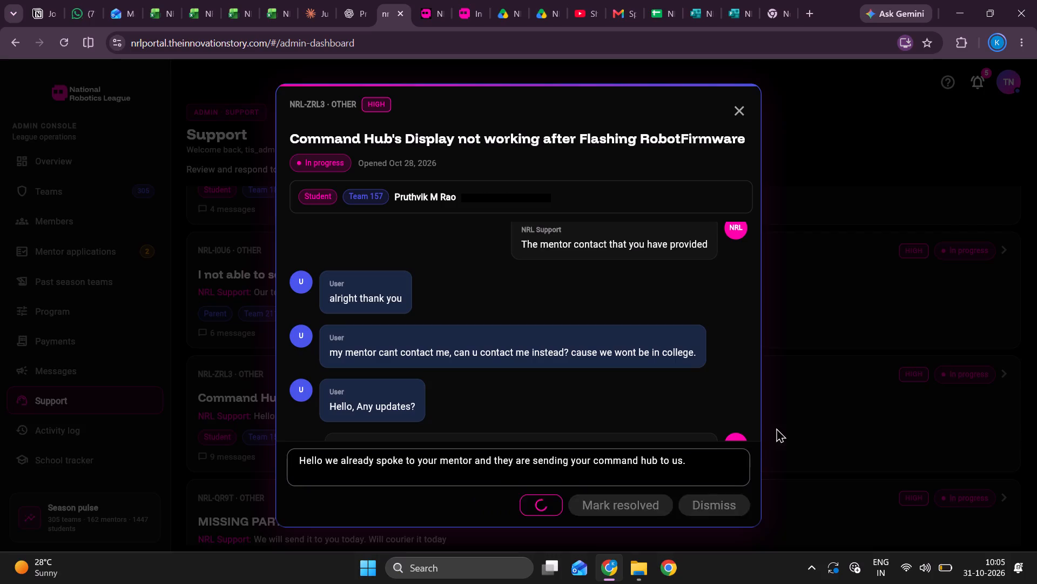
Mark Team 157's Command Hub display ticket as resolved.
click(627, 513)
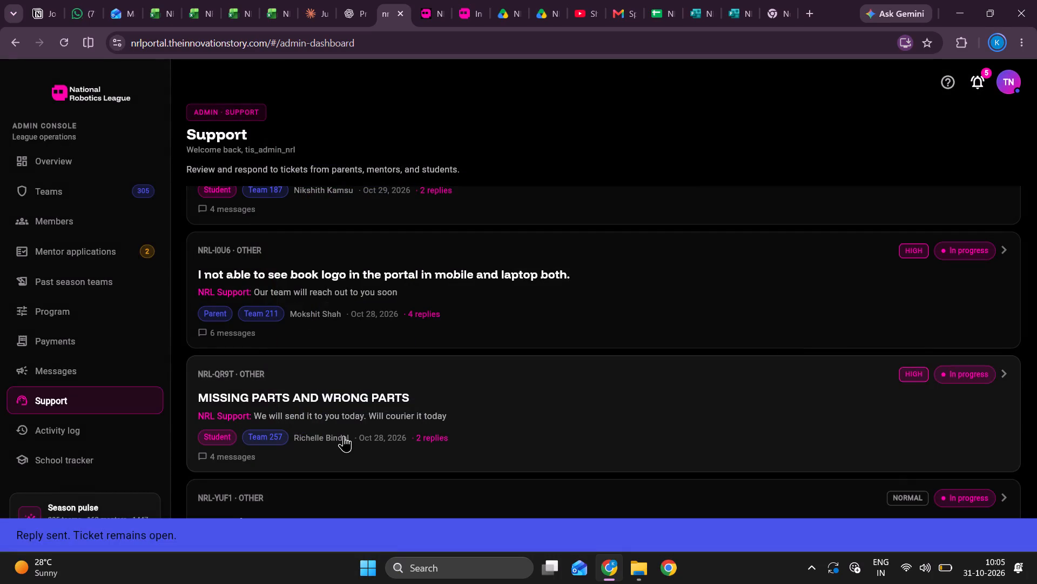
Open Team 257's "MISSING PARTS AND WRONG PARTS" ticket and read its conversation.
click(375, 426)
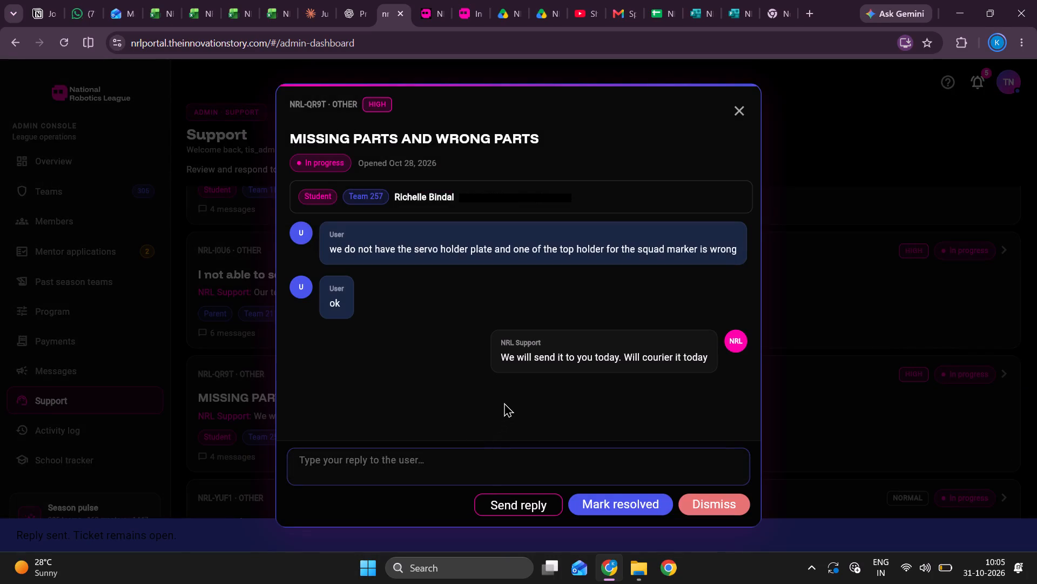
scroll(504, 402, down, 4)
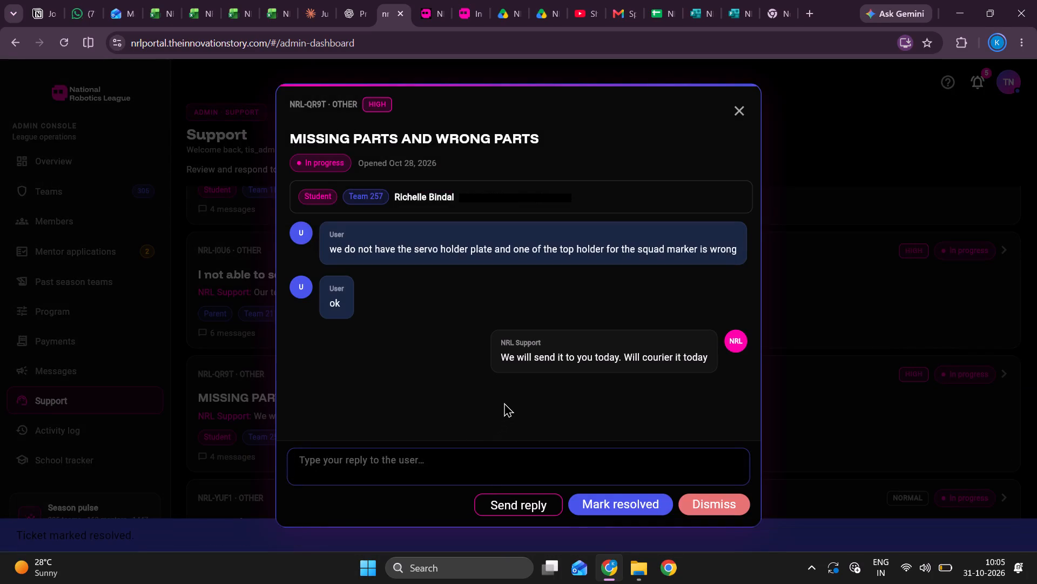
scroll(504, 402, down, 2)
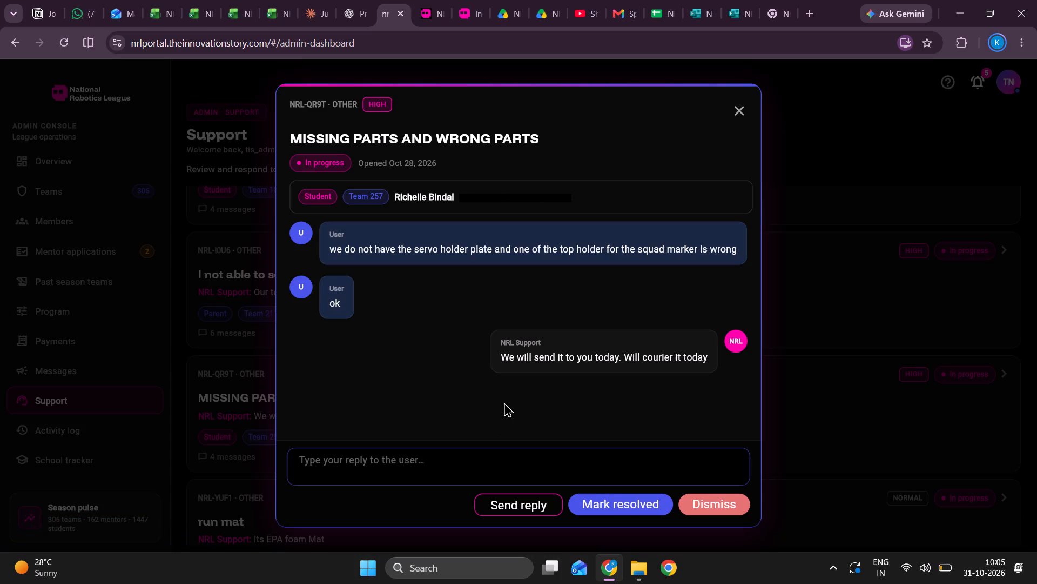
scroll(504, 402, down, 1)
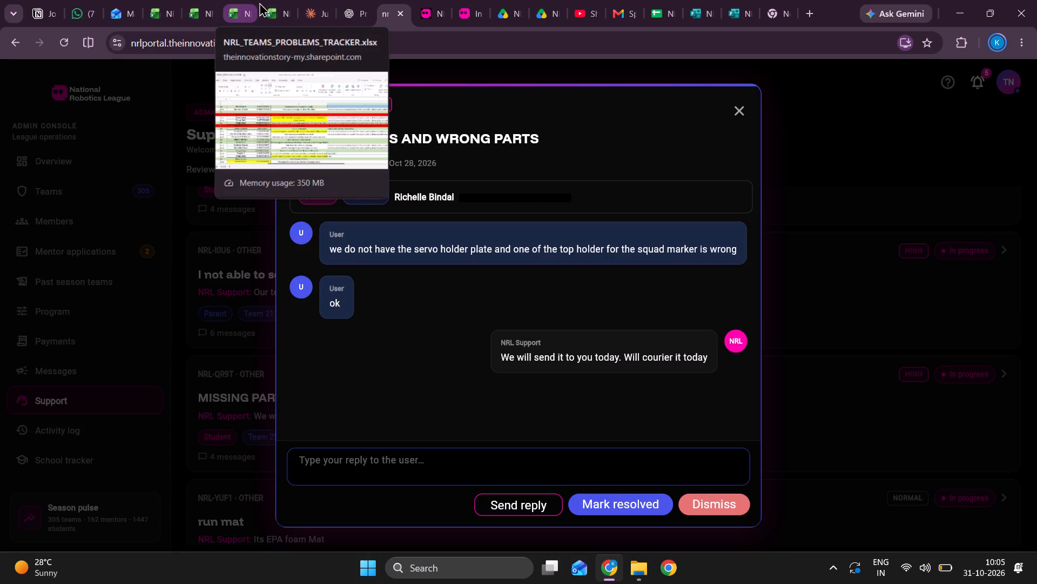
Check team #257's status and follow-up note in the NRL_TEAMS_PROBLEMS_TRACKER workbook, and return to its support ticket.
click(255, 4)
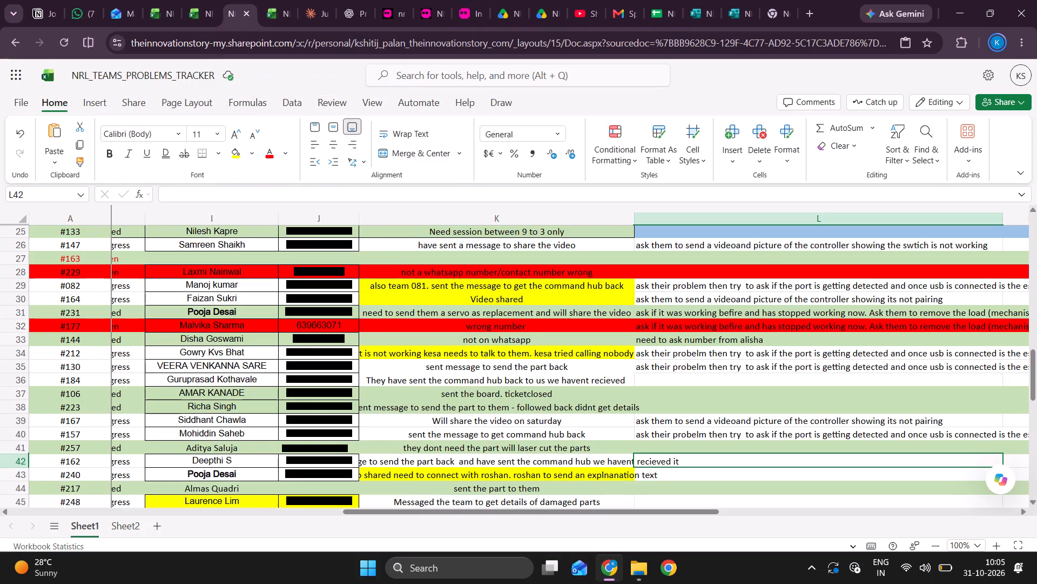
scroll(350, 421, right, 1)
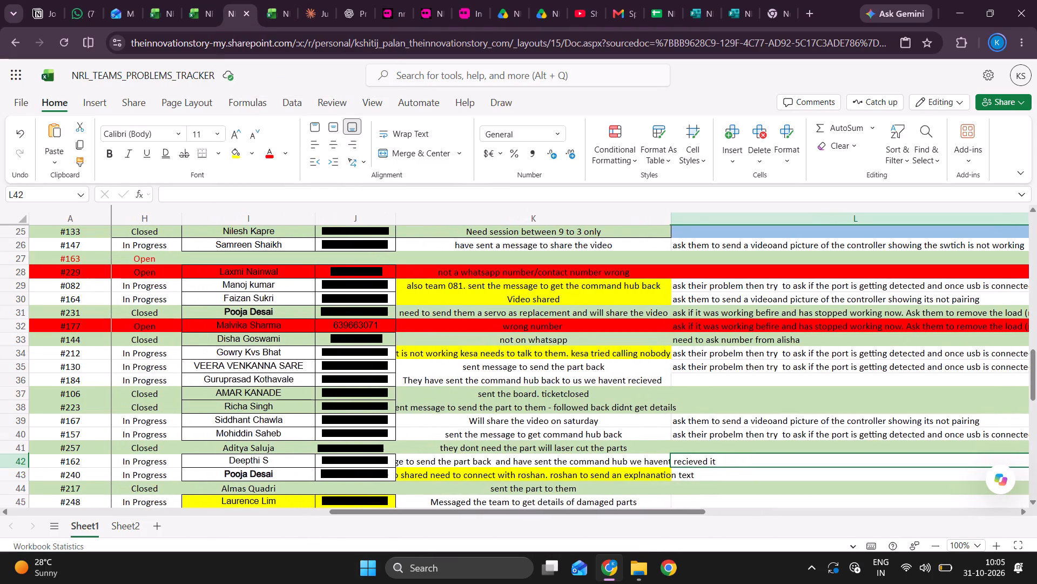
scroll(350, 421, right, 3)
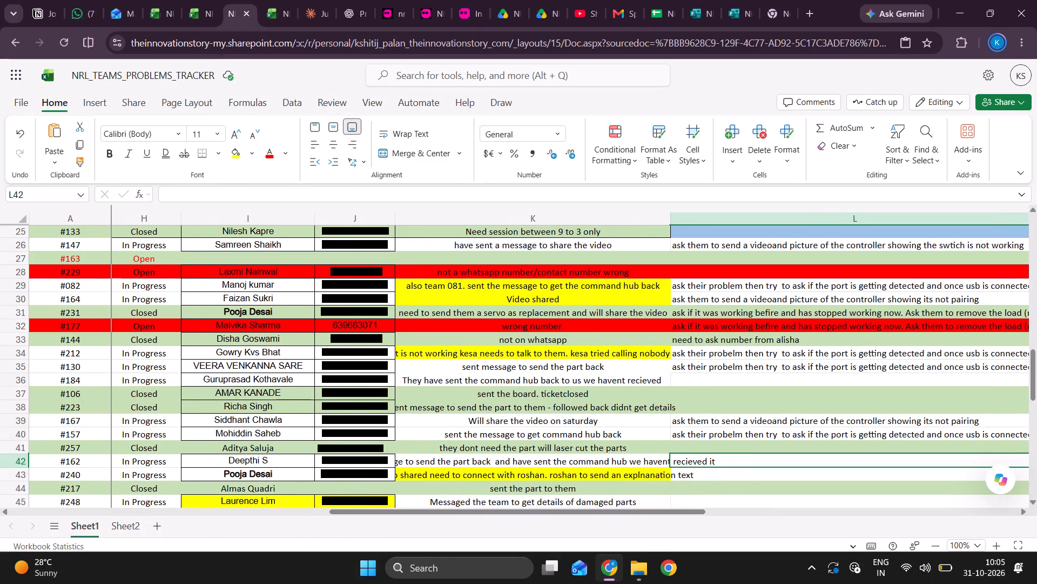
click(353, 1)
click(395, 3)
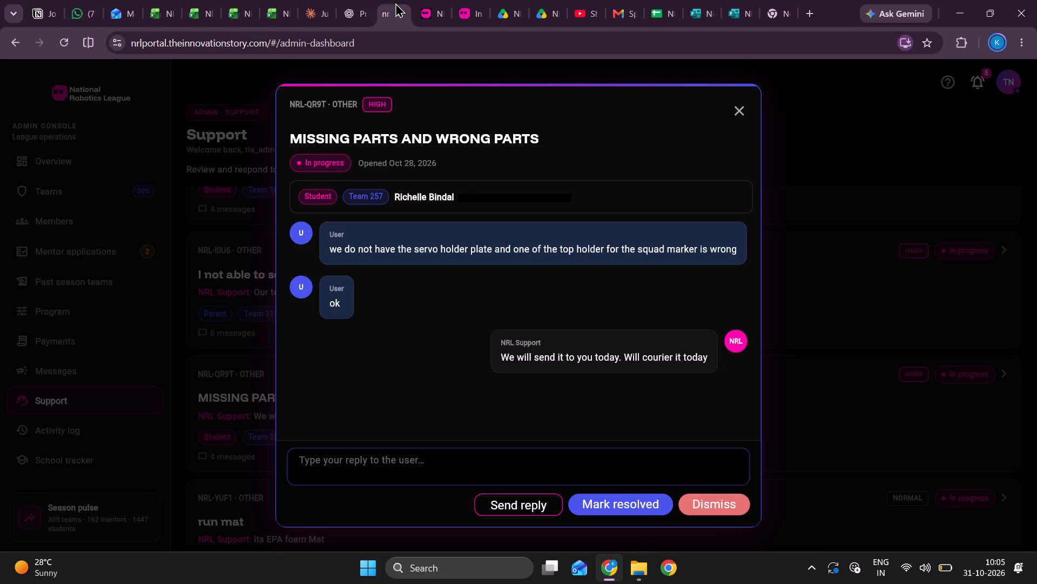
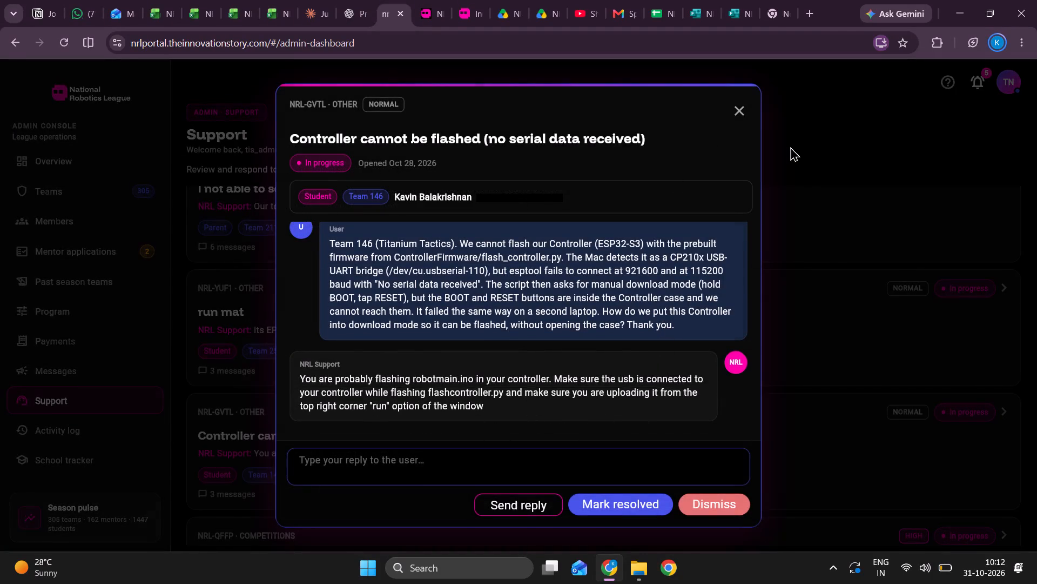
Open Team 181's "laptop as a secondary controler" support ticket and read its conversation.
scroll(546, 423, down, 3)
click(546, 423)
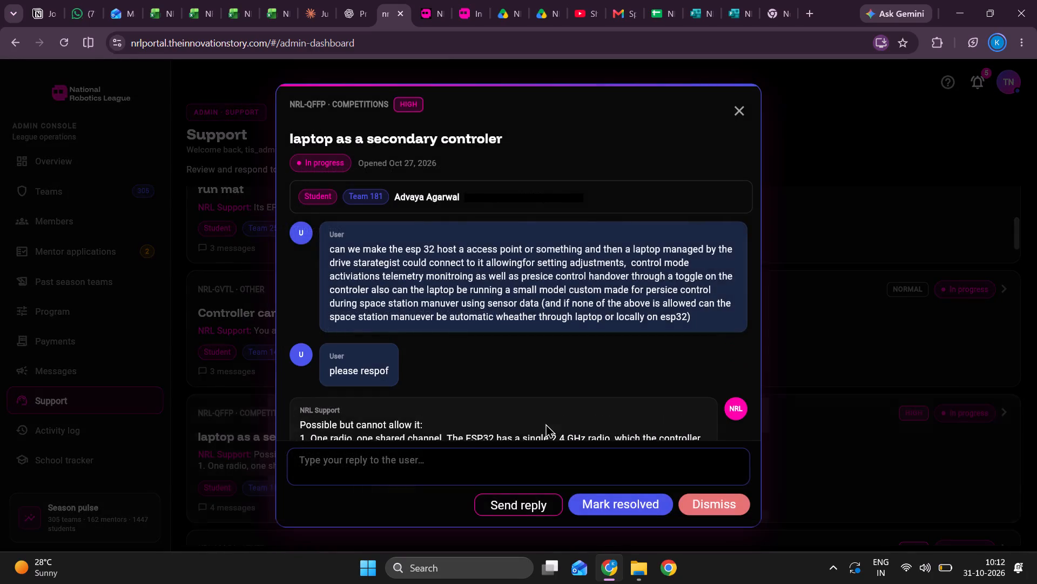
scroll(546, 423, down, 5)
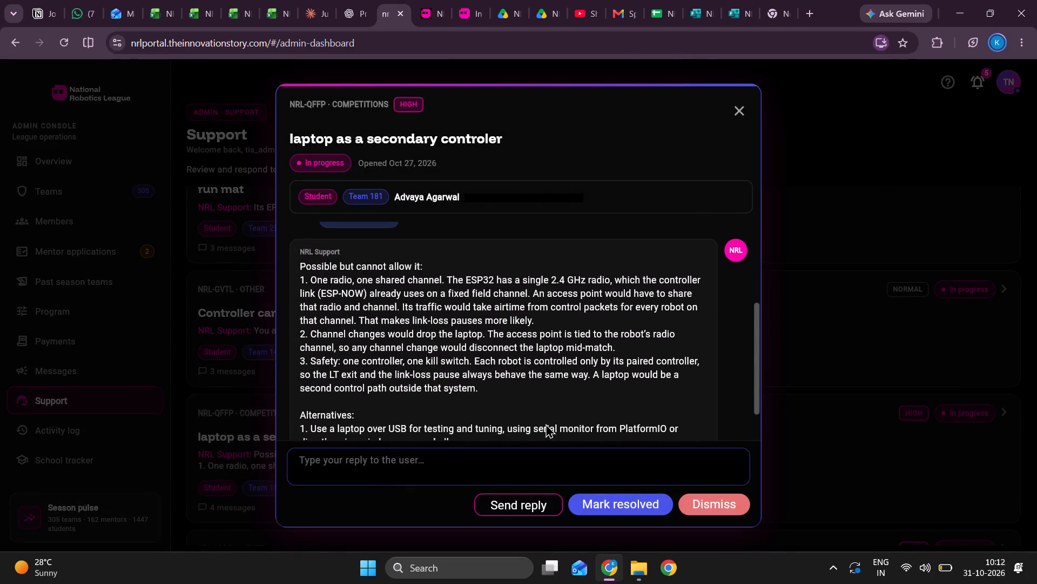
Read the rest of Team 181's "laptop as a secondary controler" ticket and mark it as resolved.
scroll(546, 423, down, 2)
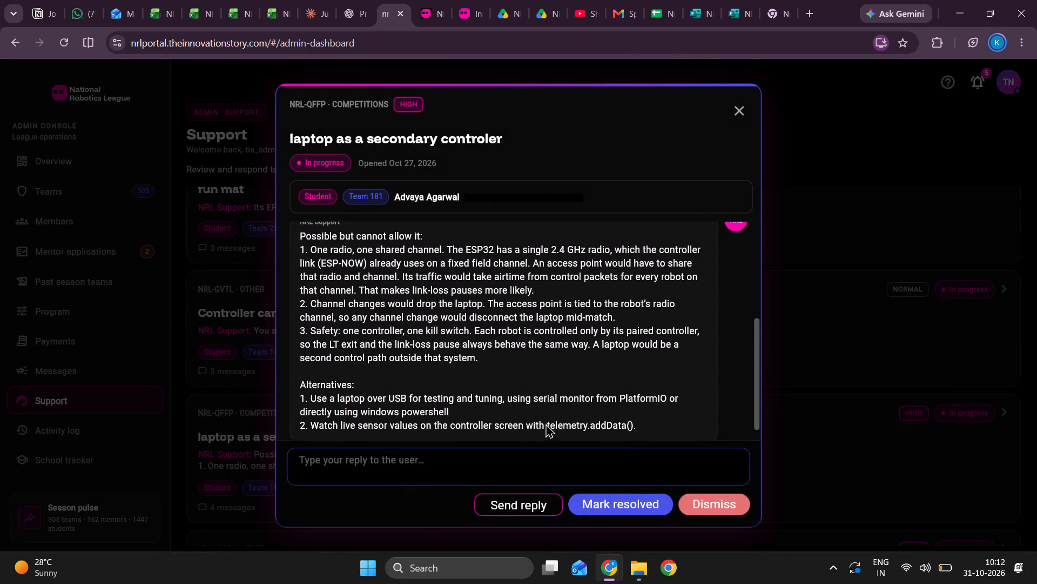
scroll(546, 423, down, 1)
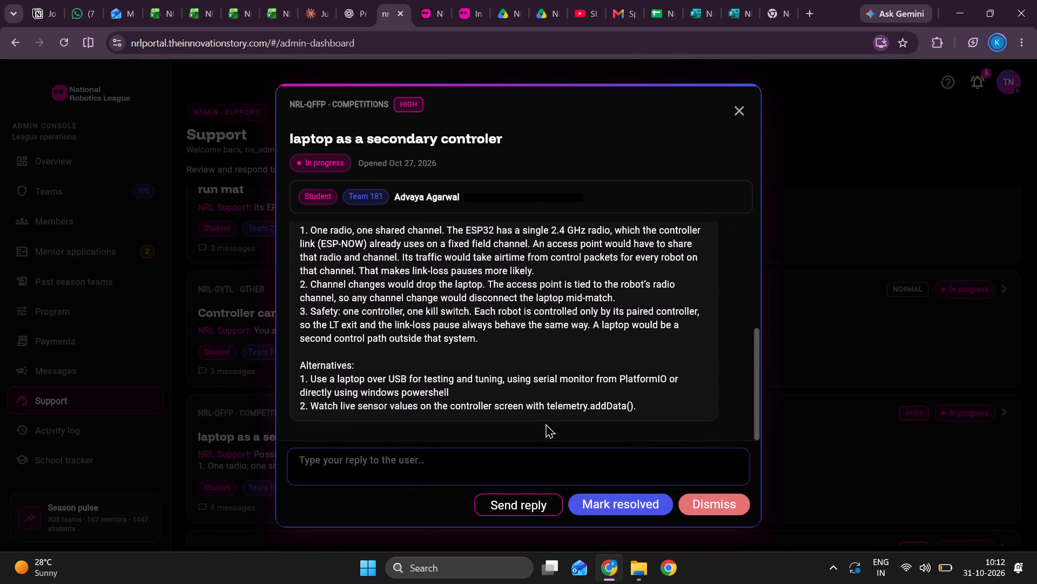
click(601, 512)
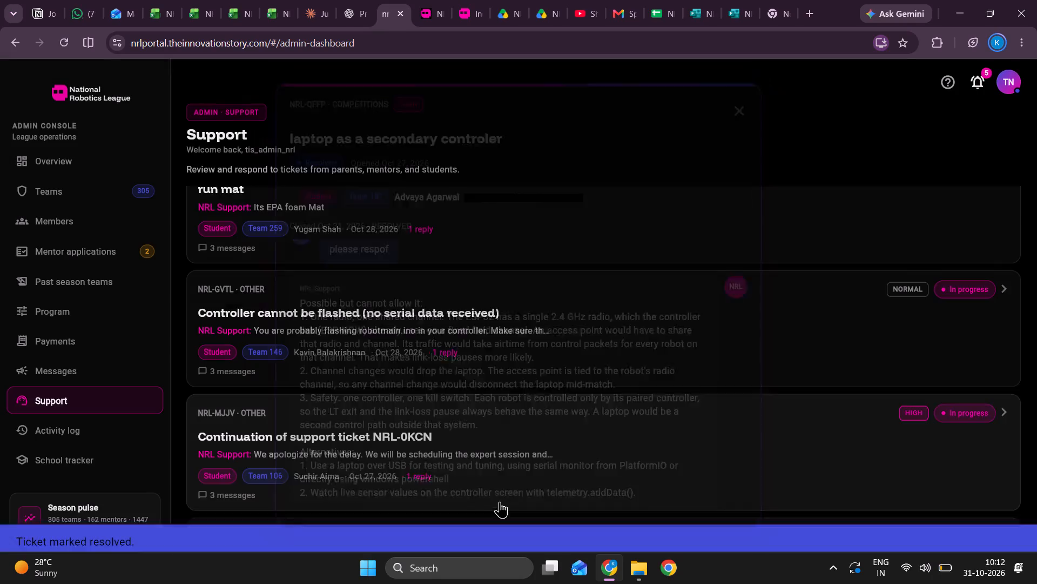
Open Team 106's "Continuation of support ticket NRL-0KCN" ticket and mark it as resolved.
scroll(500, 501, down, 1)
click(481, 415)
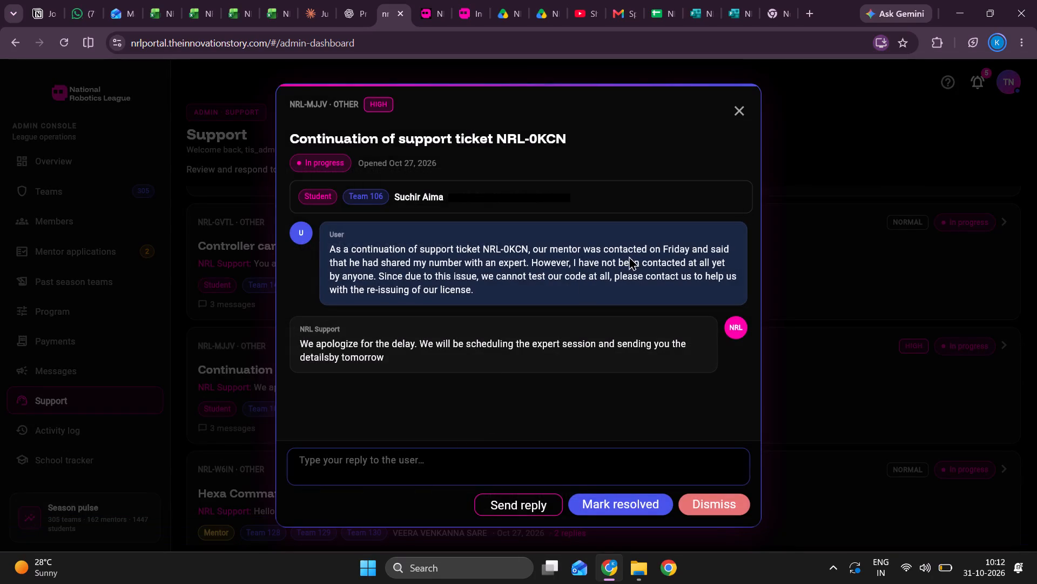
click(602, 513)
scroll(432, 430, down, 1)
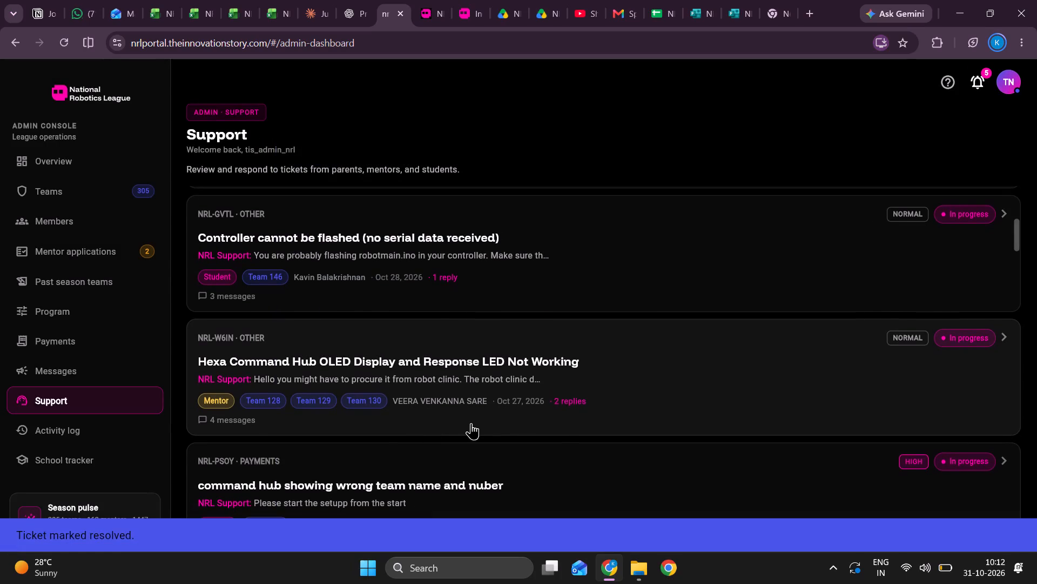
click(471, 423)
scroll(472, 408, down, 2)
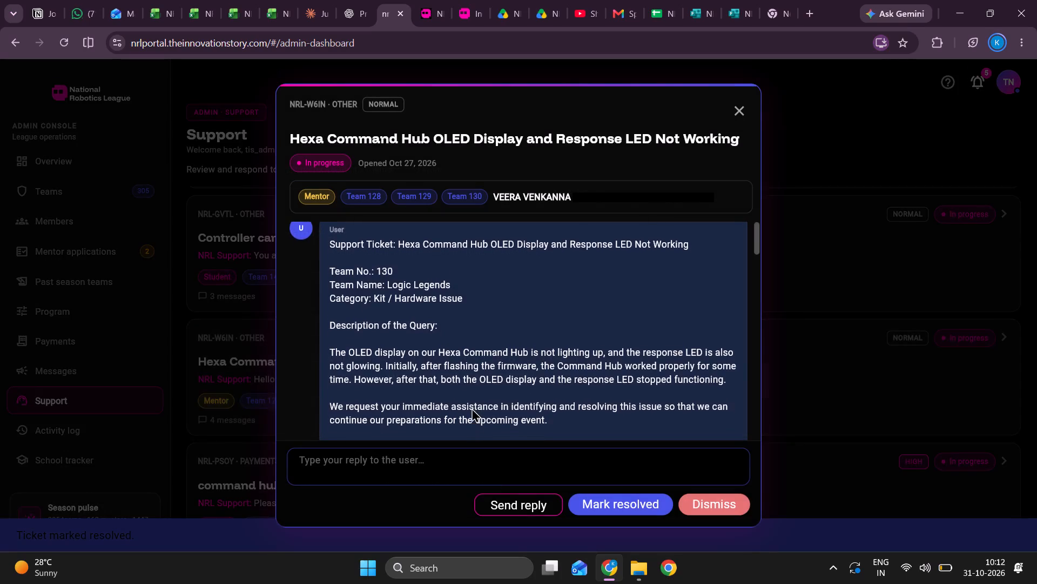
scroll(472, 408, down, 5)
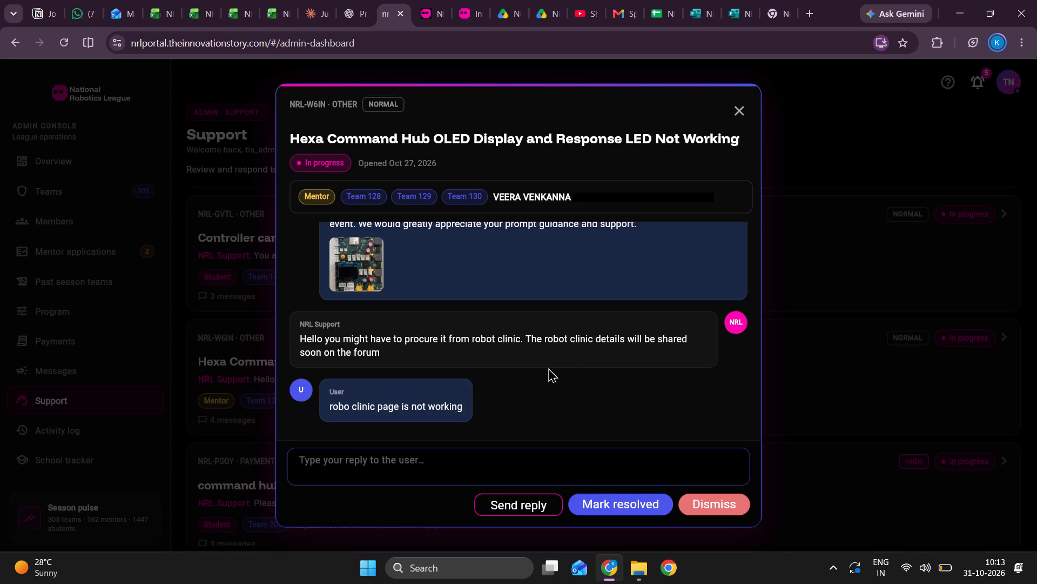
click(472, 462)
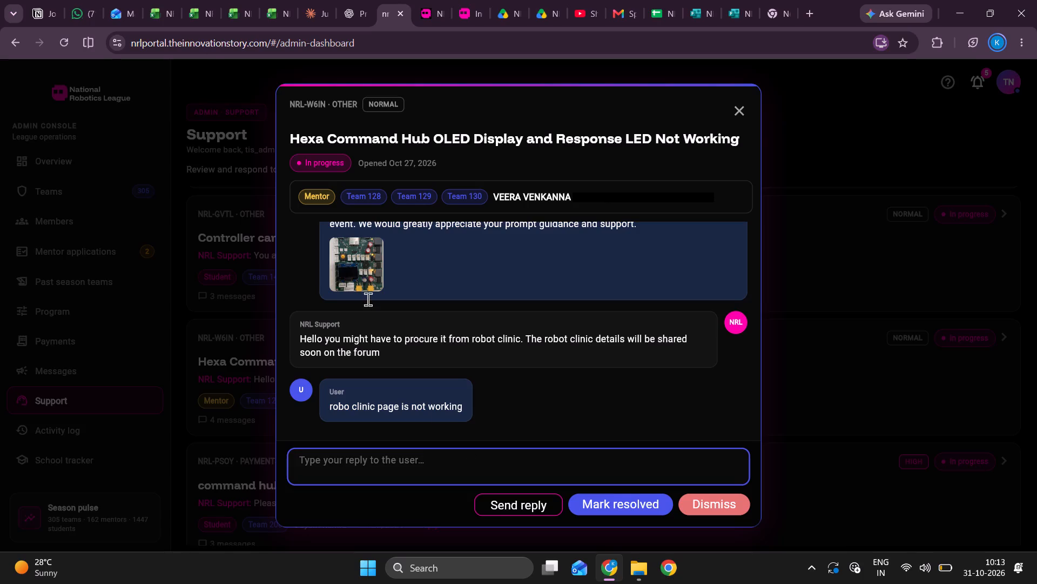
key(ctrl+v)
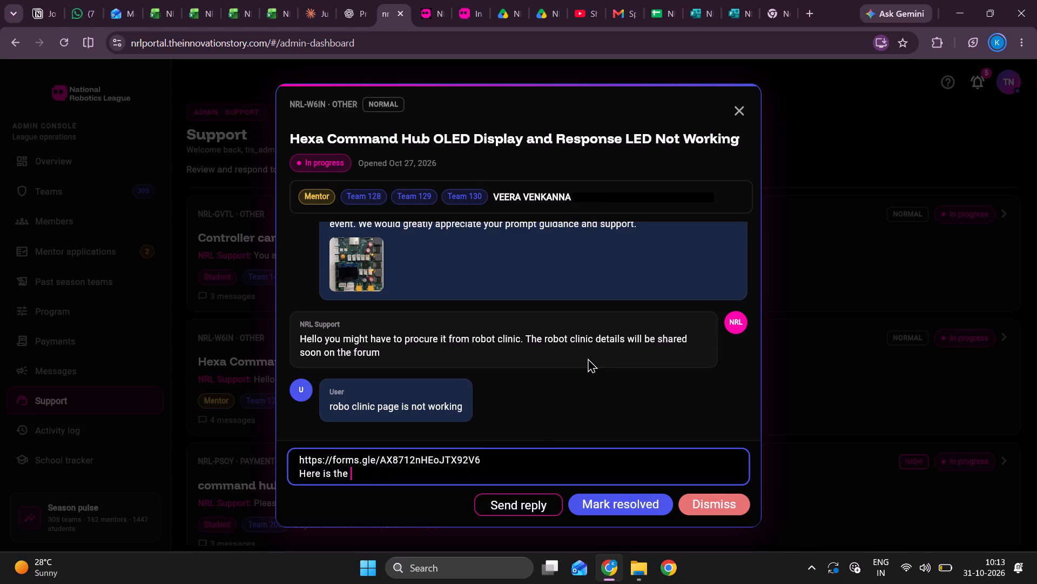
text(doirect=)
key(BackSpace)
key(BackSpace)
key(BackSpace)
key(BackSpace)
key(BackSpace)
key(BackSpace)
key(BackSpace)
text(irect link to procurement)
key(Return)
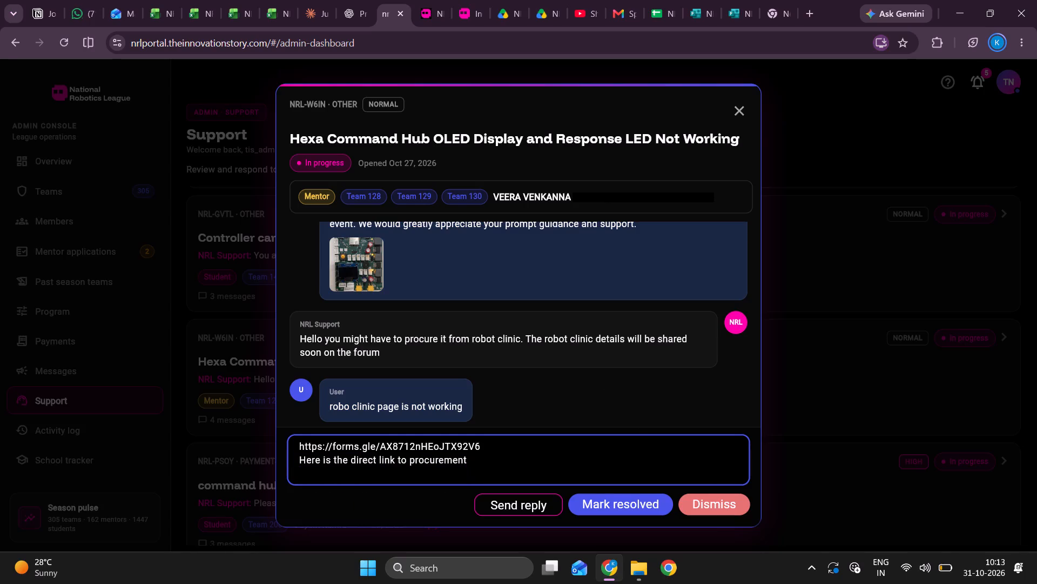
click(509, 513)
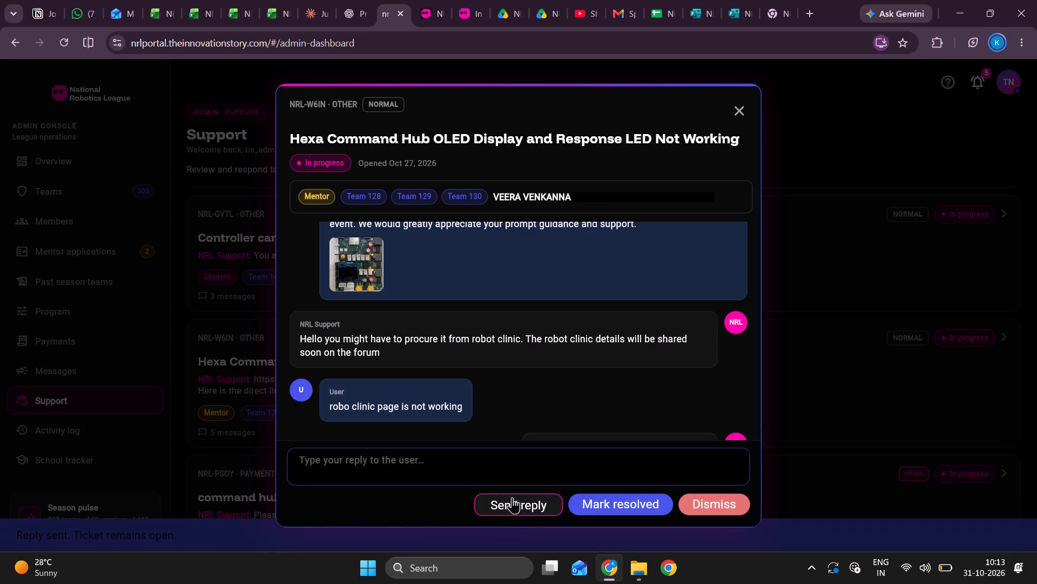
scroll(537, 345, down, 5)
click(804, 345)
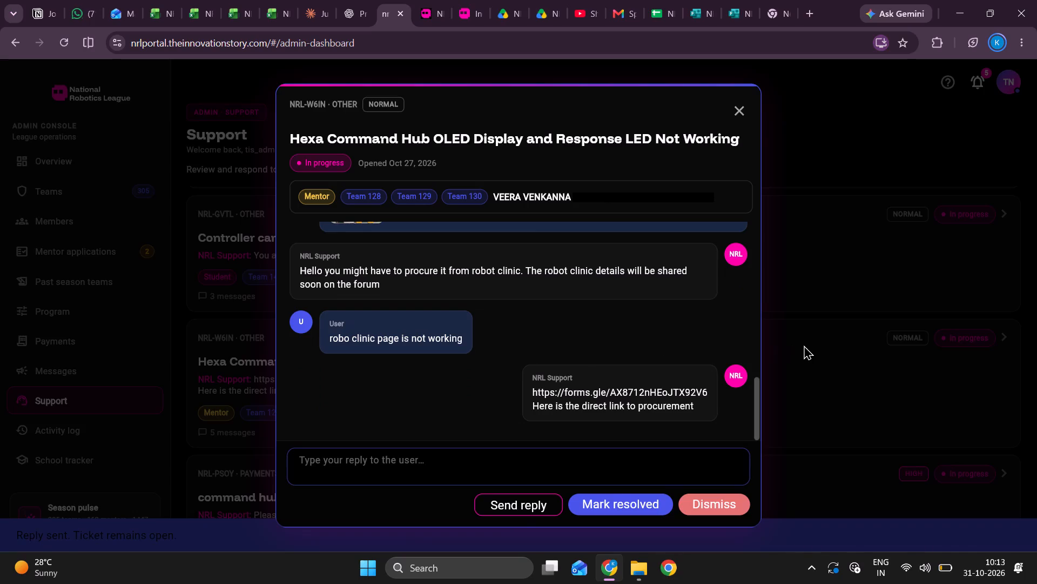
Open Team 208's "command hub showing wrong team name and nuber" ticket and read its conversation.
scroll(600, 376, down, 4)
click(600, 376)
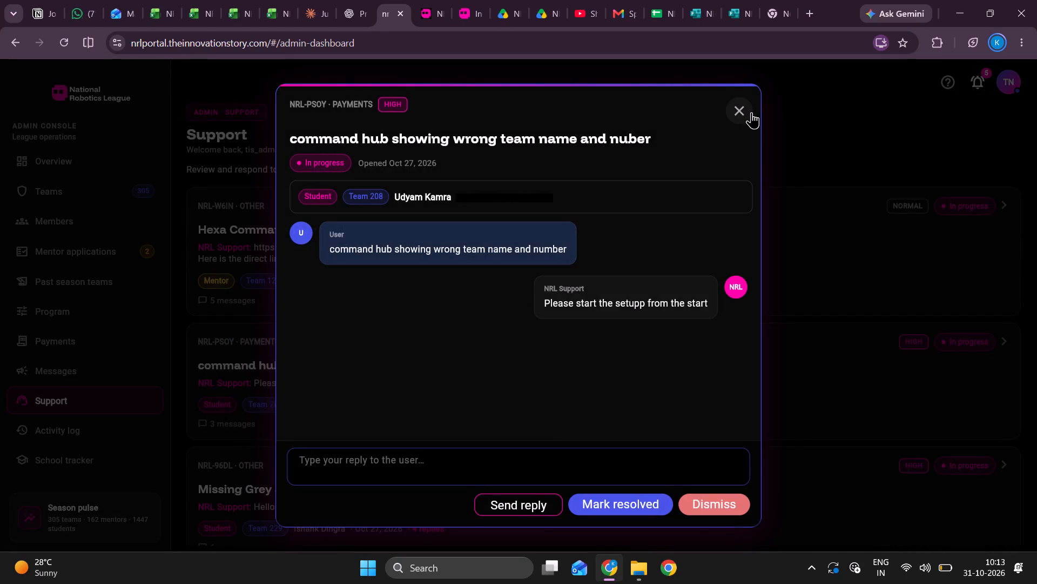
Close Team 208's ticket, open Team 229's "Missing Grey Spacer in Robokit" ticket and read its conversation through the latest reply.
click(844, 287)
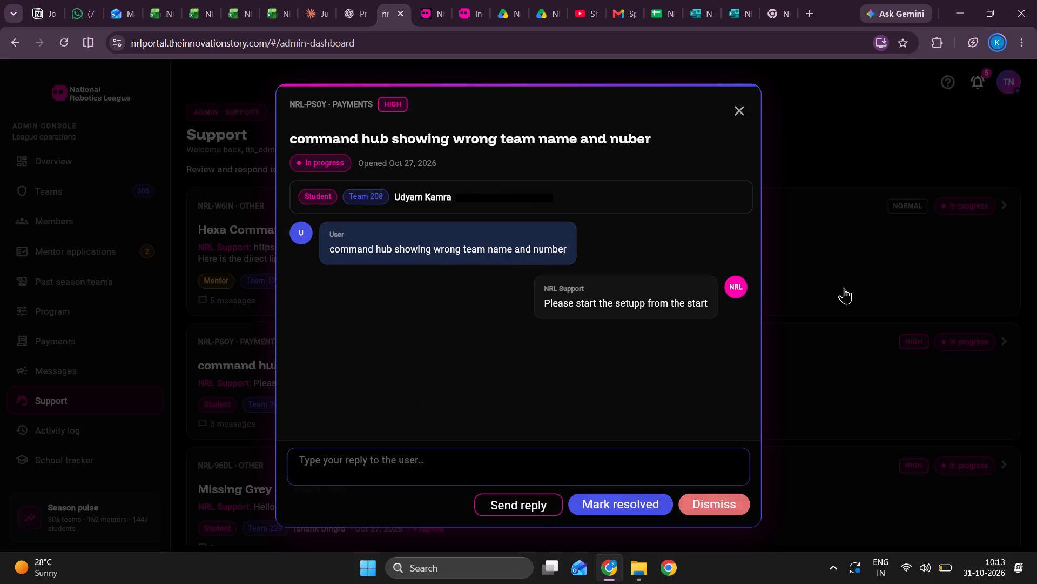
scroll(552, 433, down, 2)
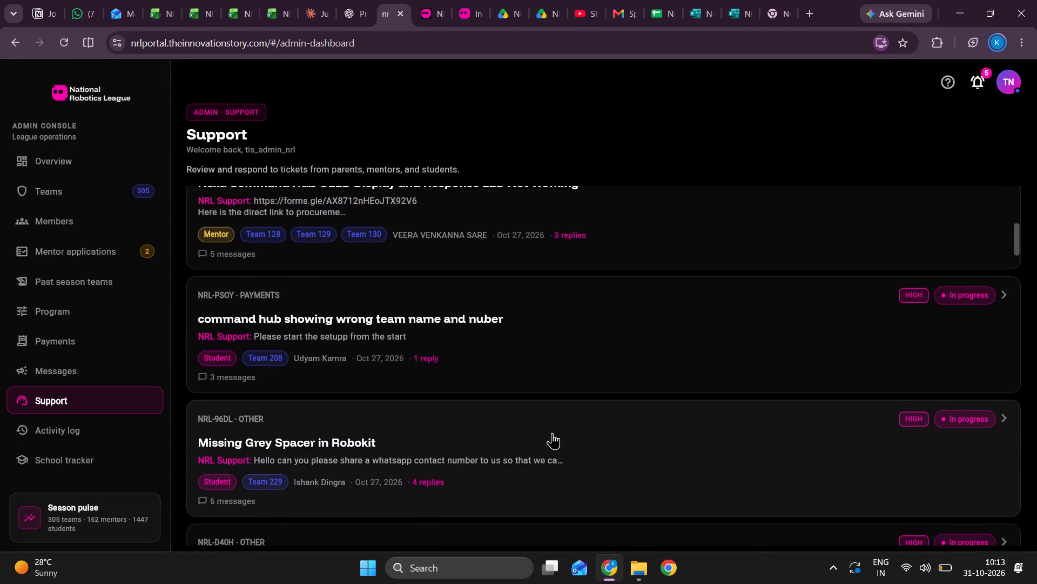
scroll(552, 433, down, 1)
click(552, 433)
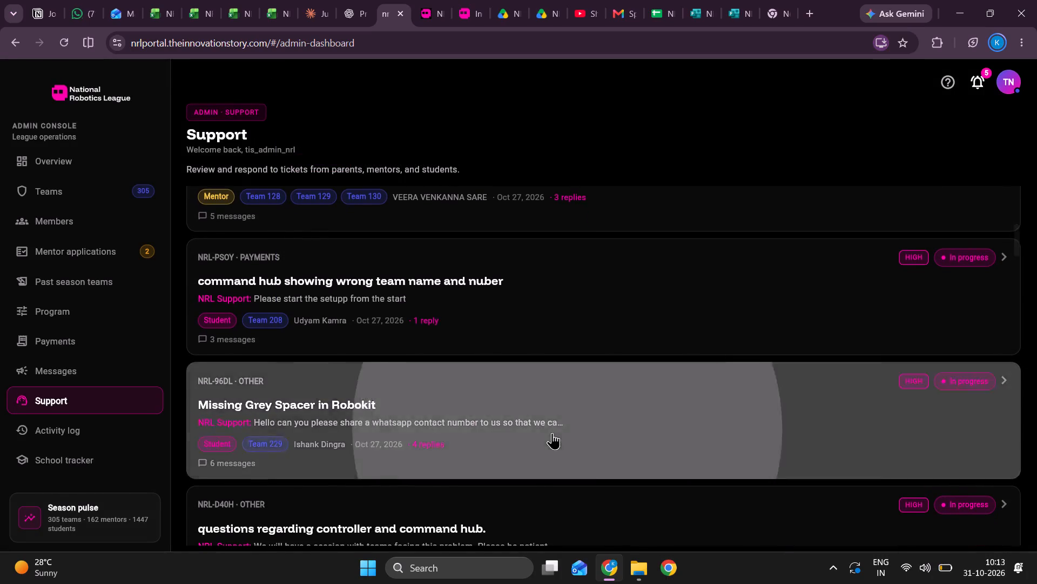
scroll(544, 367, down, 5)
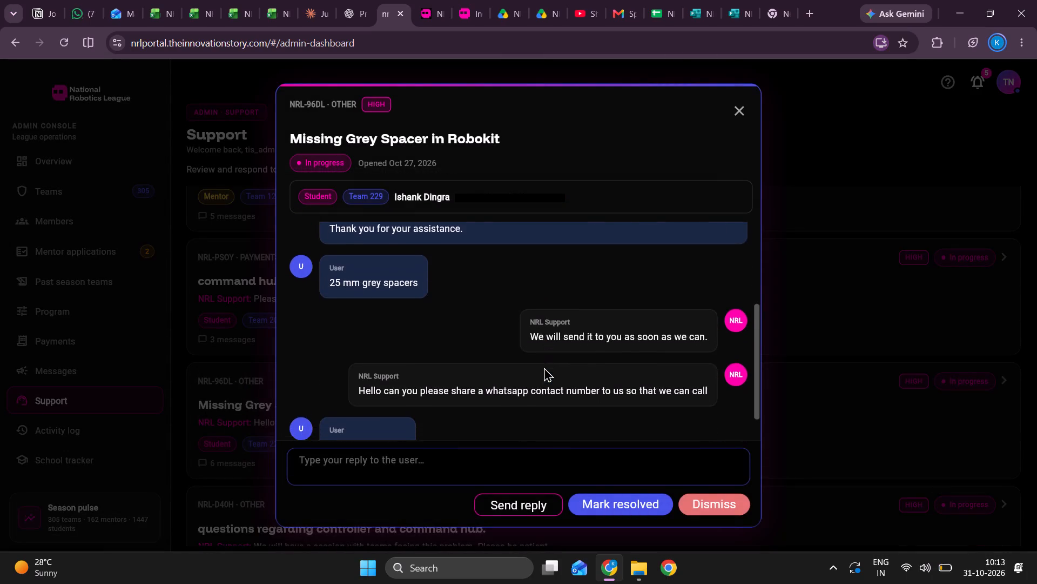
scroll(544, 367, down, 1)
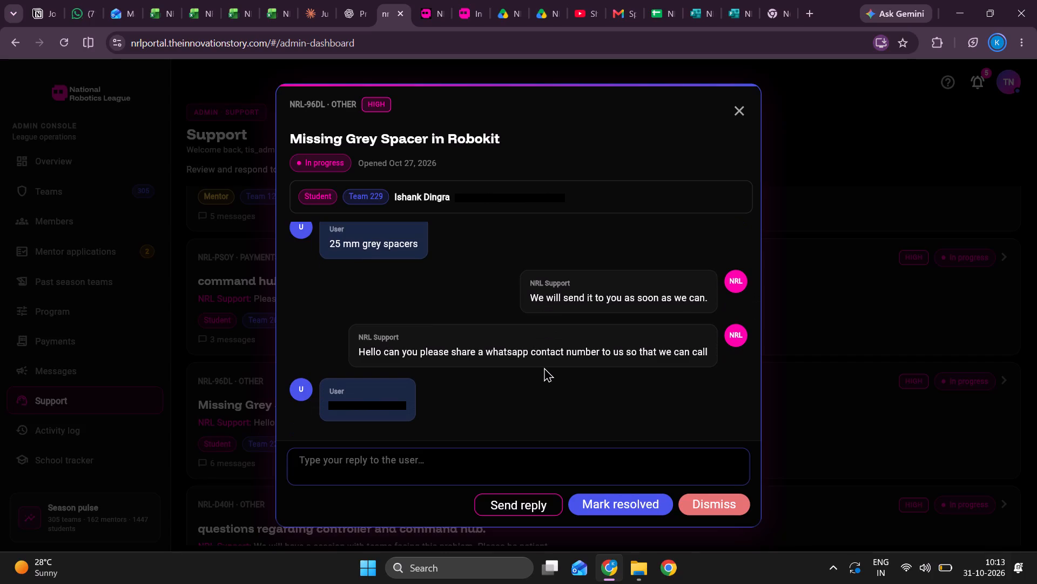
Look up team #229's status, contact and note in the NRL_TEAMS_PROBLEMS_TRACKER workbook.
click(247, 2)
click(200, 2)
click(234, 6)
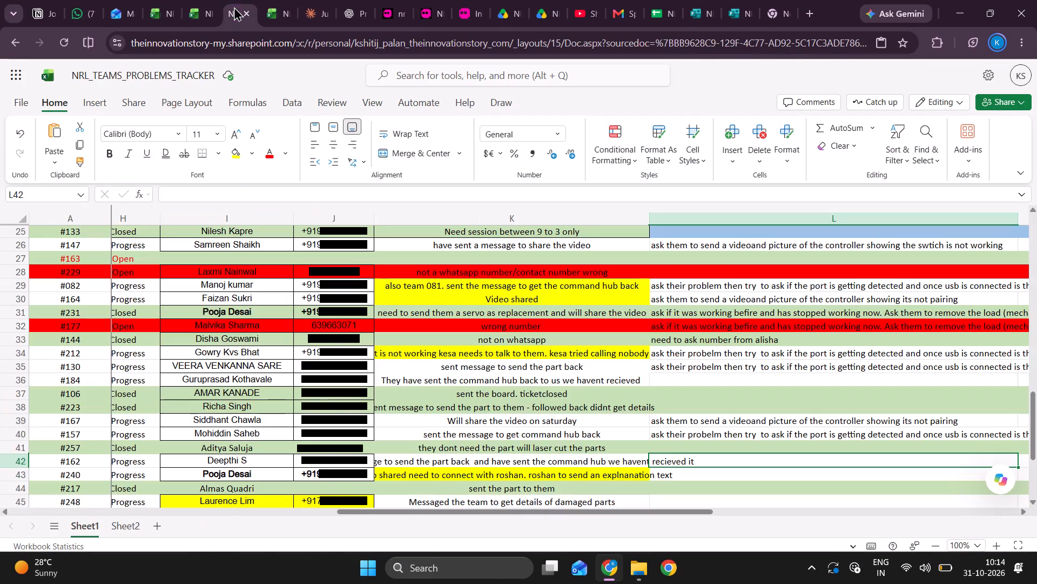
scroll(139, 406, right, 1)
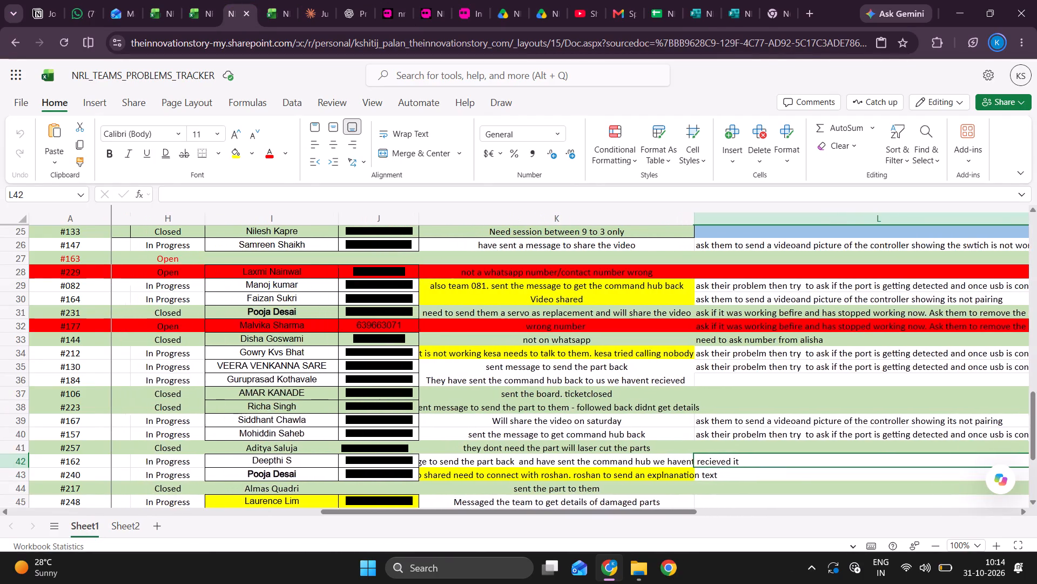
scroll(139, 406, right, 1)
click(93, 267)
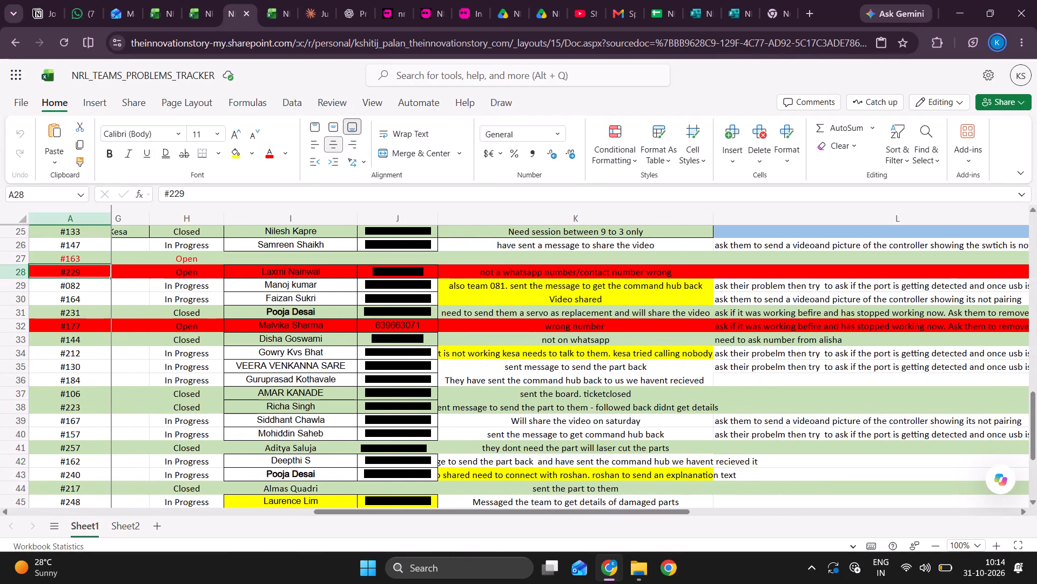
Back in Team 229's ticket, capture the user's last reply with the Snipping Tool's text extractor and select the contact number.
click(399, 1)
drag(407, 409, 335, 421)
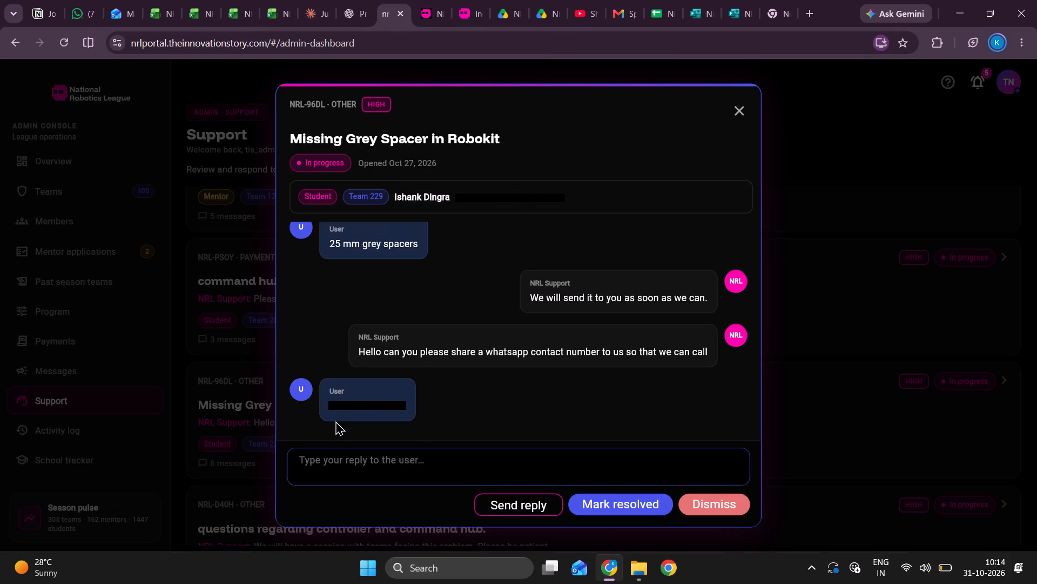
drag(335, 421, 338, 421)
drag(349, 408, 424, 396)
key(shift+super+s)
click(582, 29)
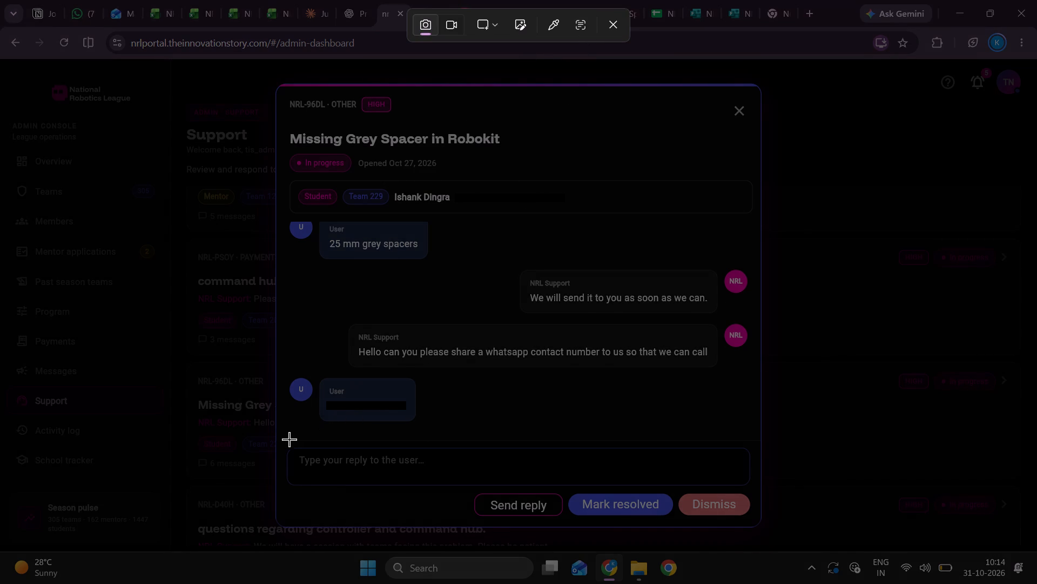
drag(282, 363, 456, 450)
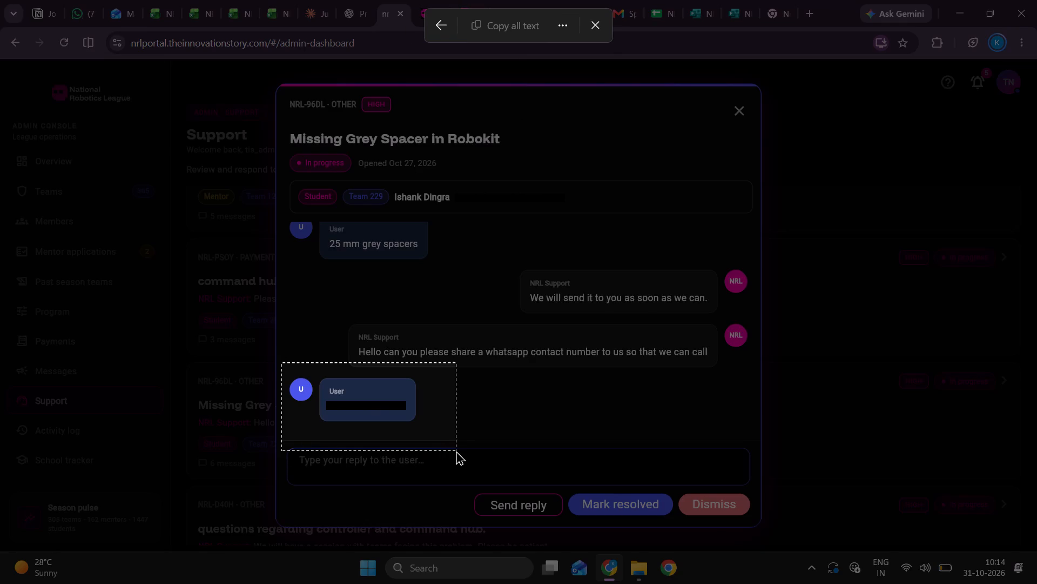
drag(456, 450, 455, 450)
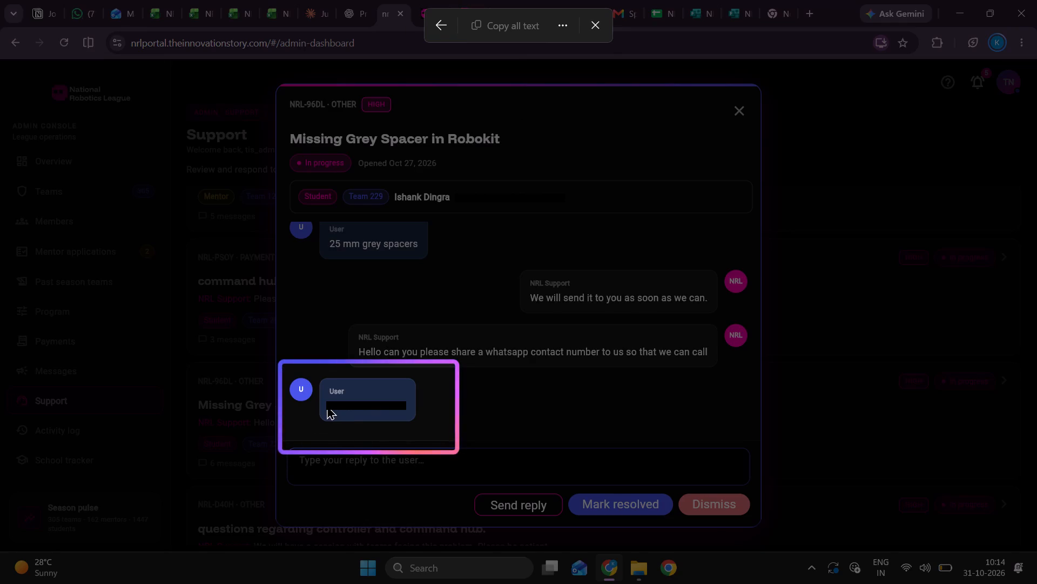
drag(327, 405, 377, 407)
triple_click(377, 407)
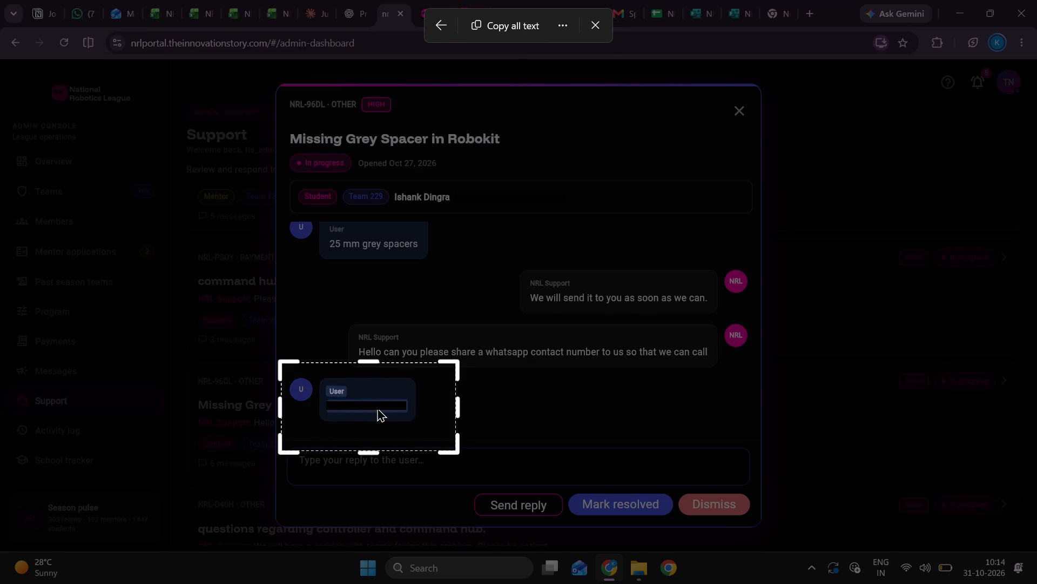
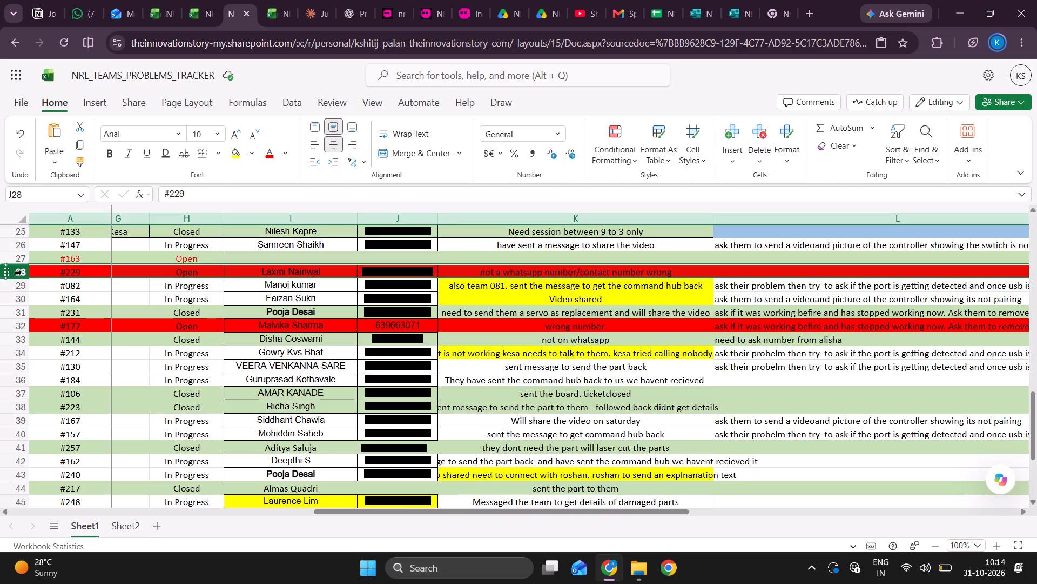
Recolour the Team #229 row in the problems tracker with a white fill and black text.
click(283, 152)
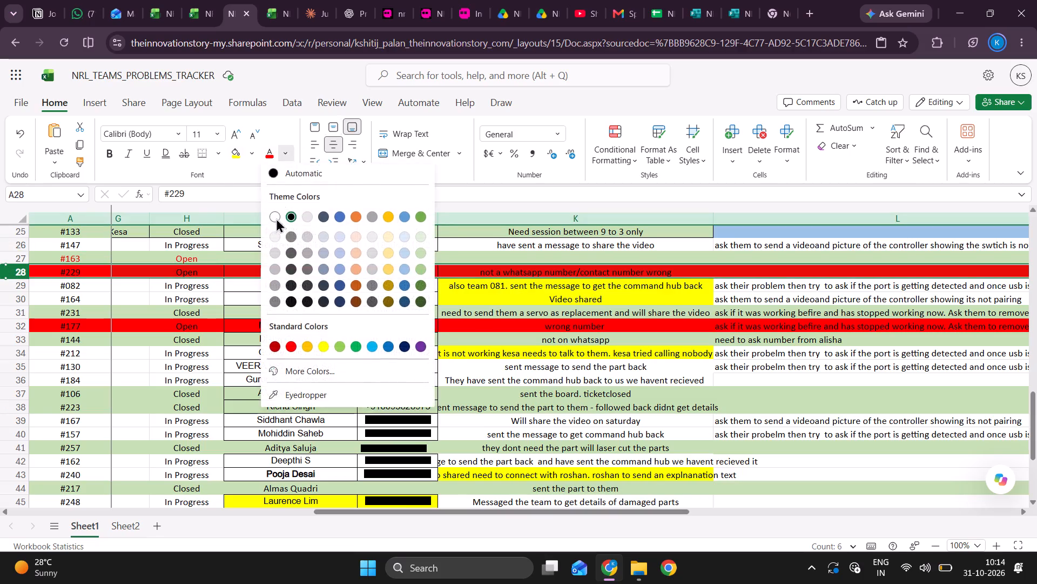
click(274, 219)
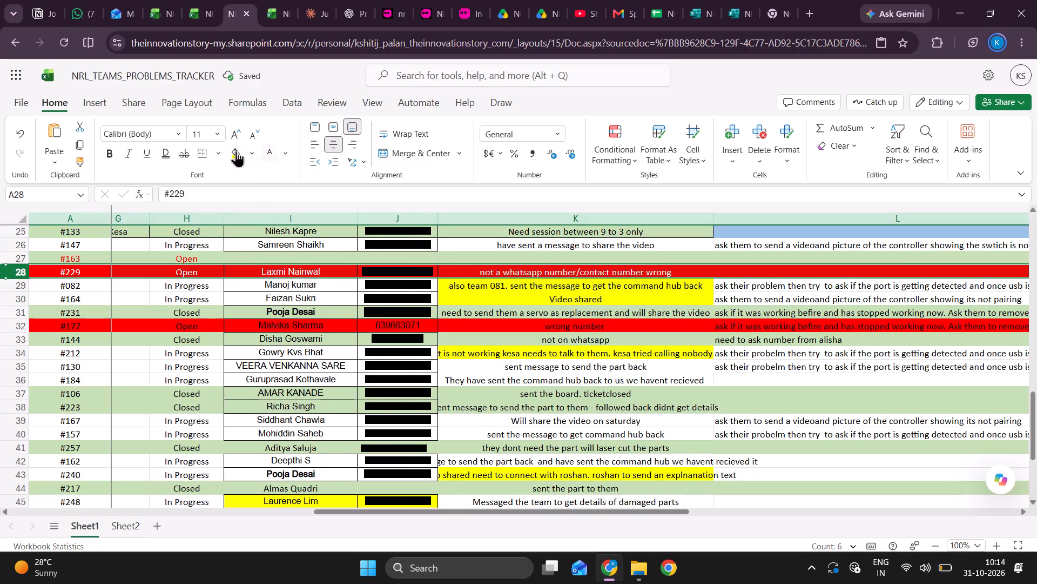
click(251, 154)
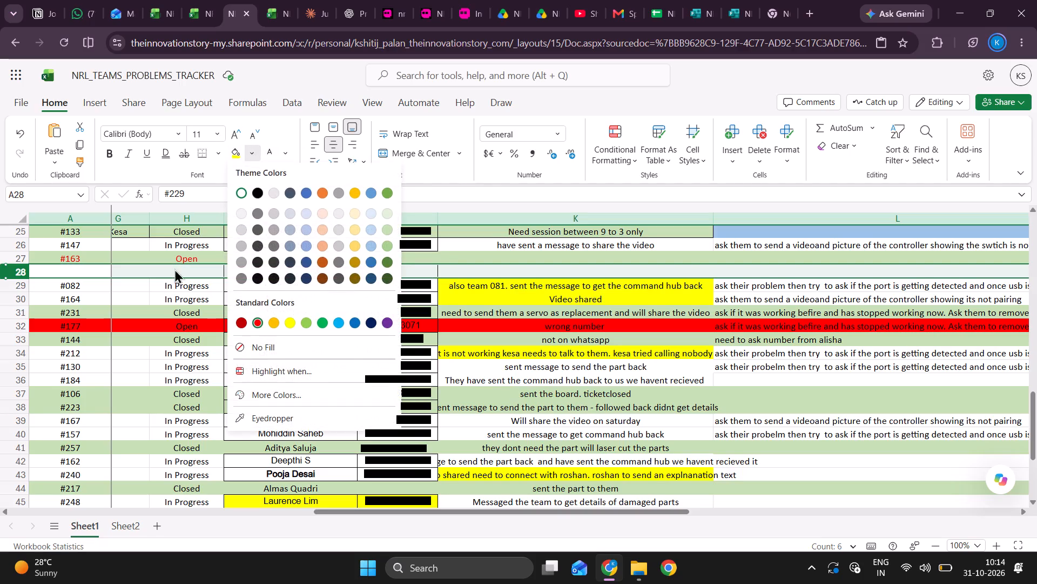
click(240, 193)
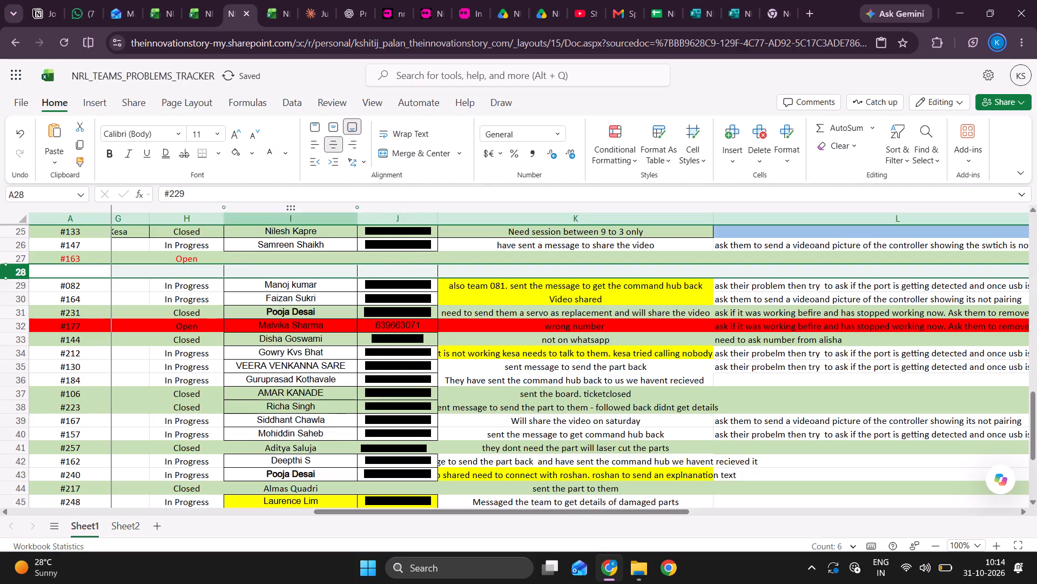
click(285, 153)
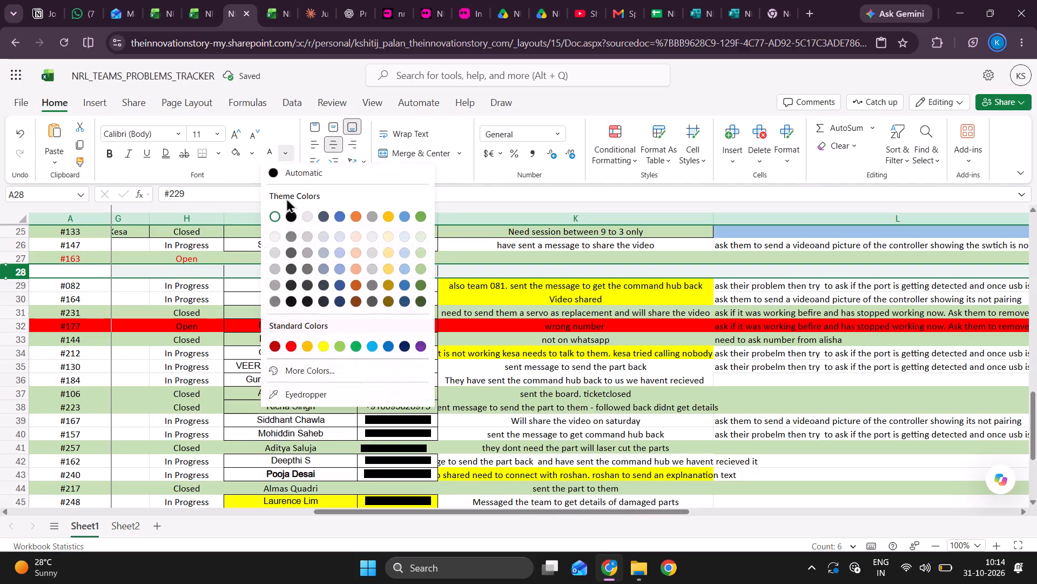
click(289, 216)
click(186, 301)
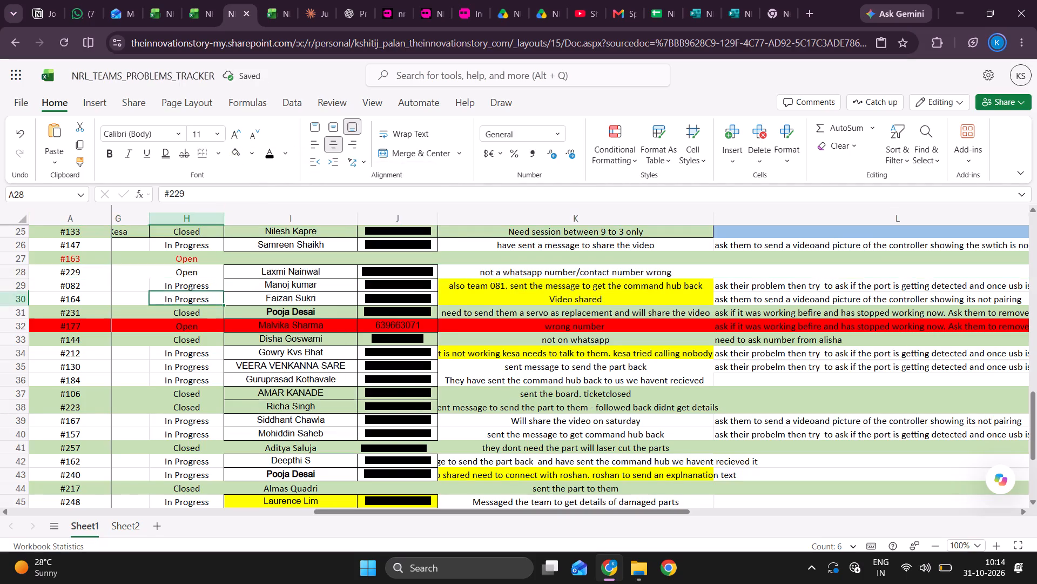
Clear the wrong-contact-number remark in column K of the Team #229 row.
click(593, 274)
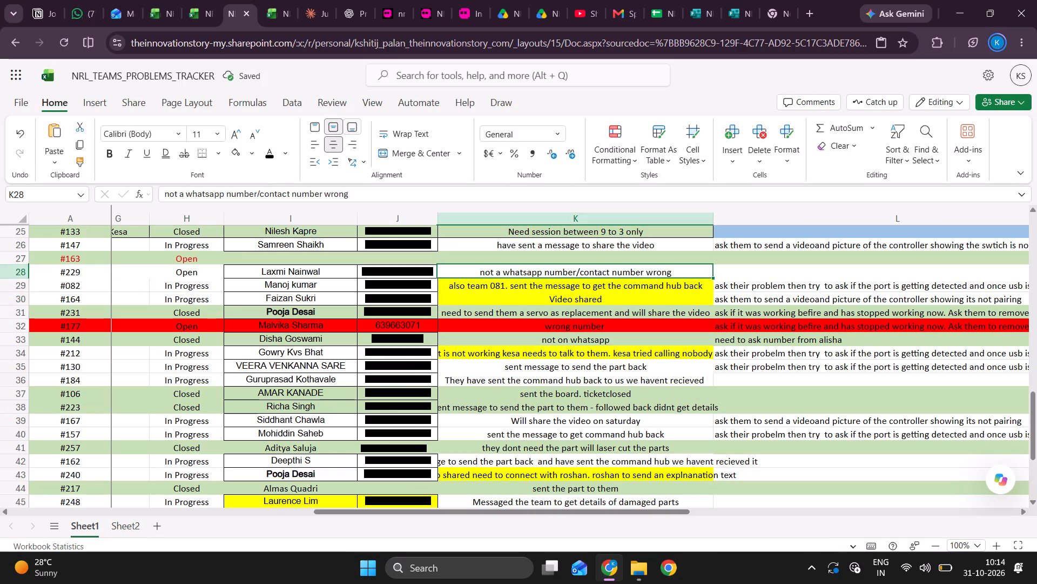
key(BackSpace)
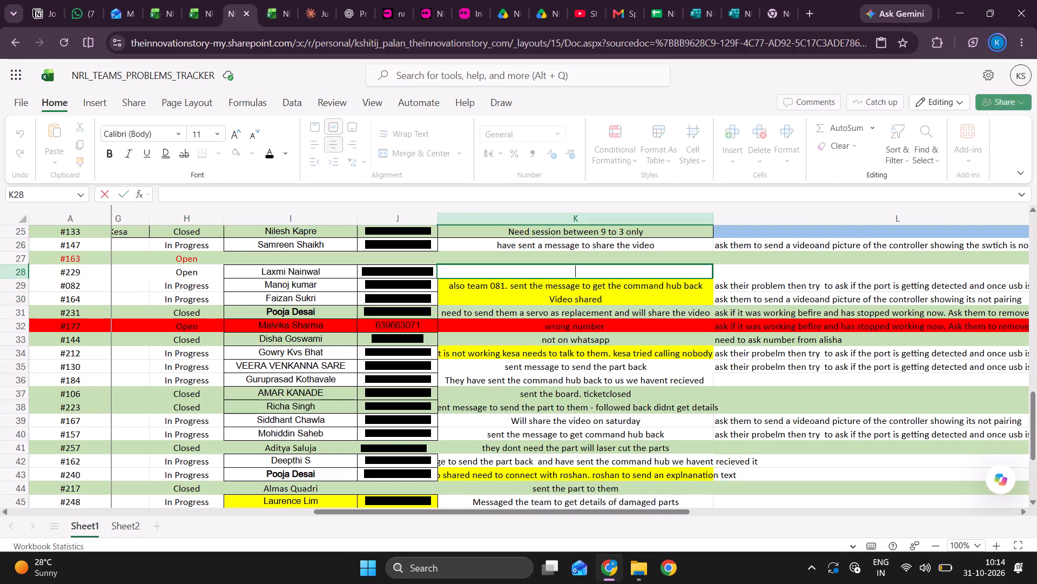
click(746, 357)
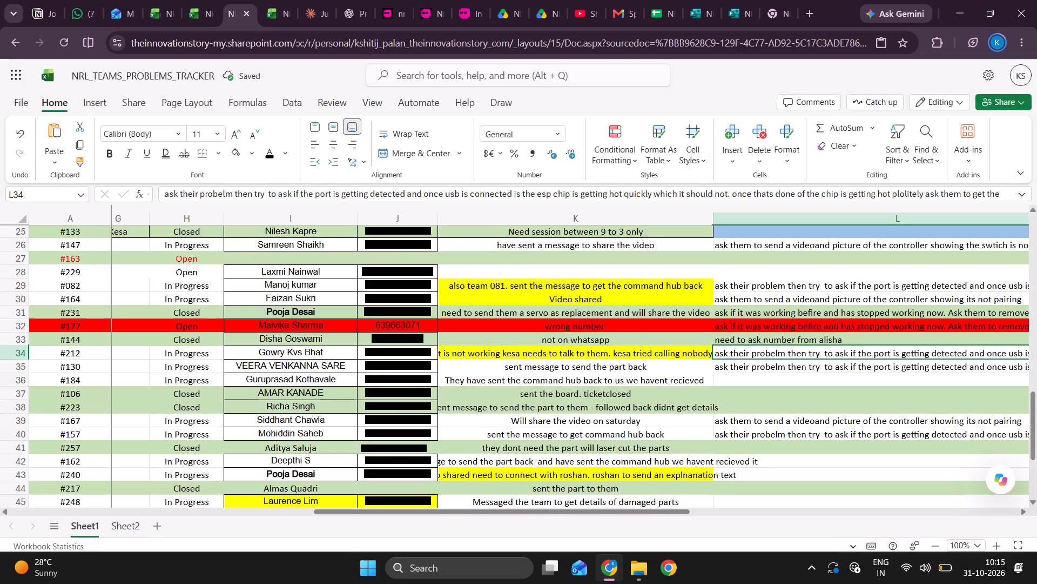
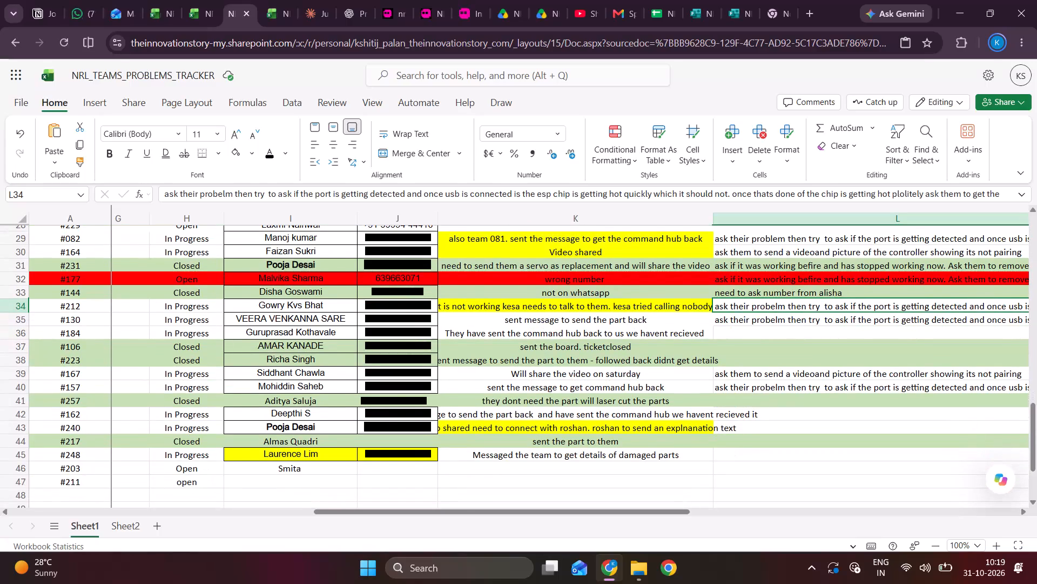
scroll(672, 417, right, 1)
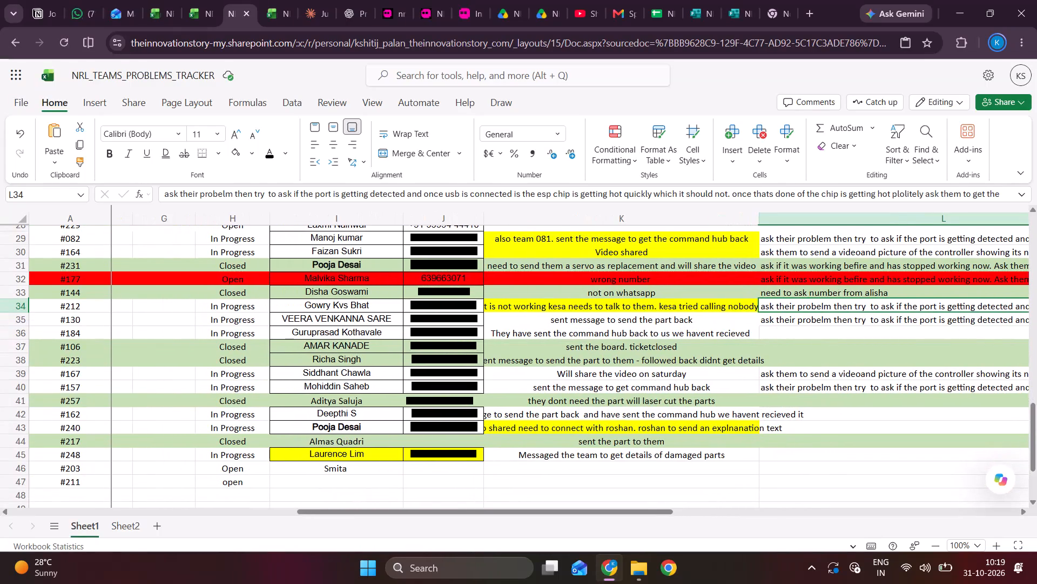
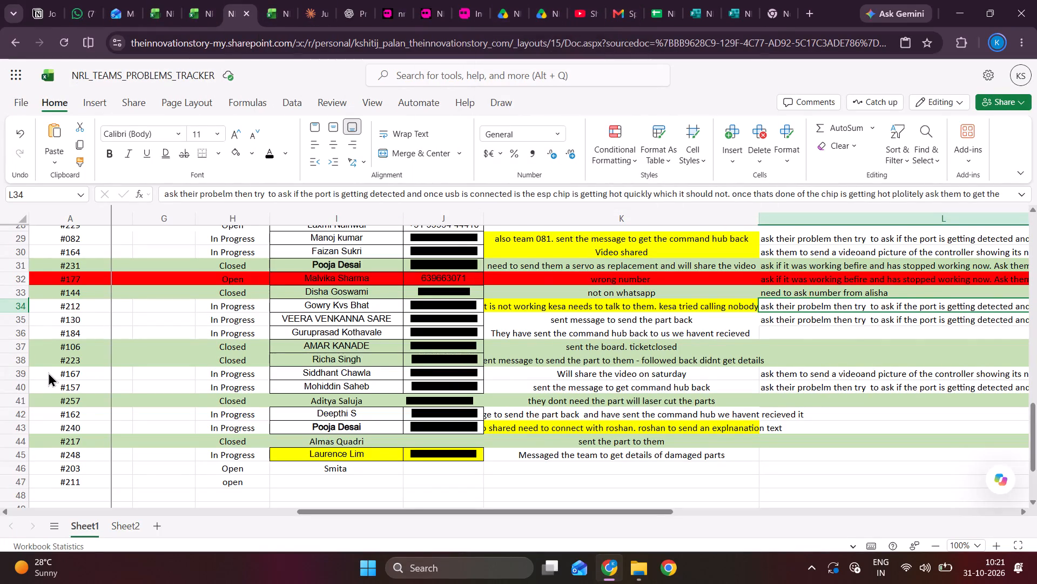
Re-enter the status of team #211 as Open with a capital O in the tracker's status column.
scroll(178, 382, right, 1)
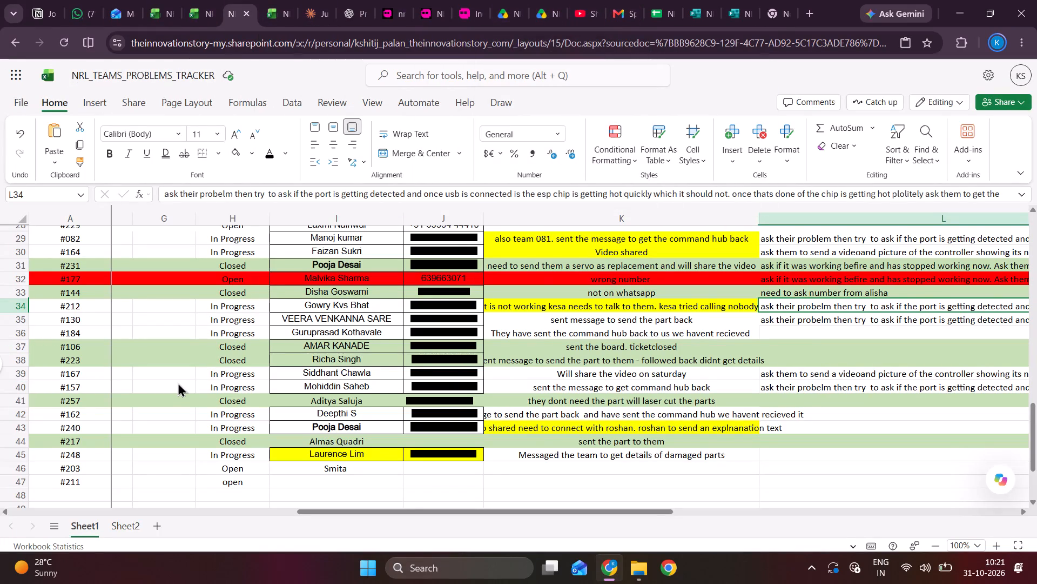
scroll(178, 382, down, 1)
click(178, 382)
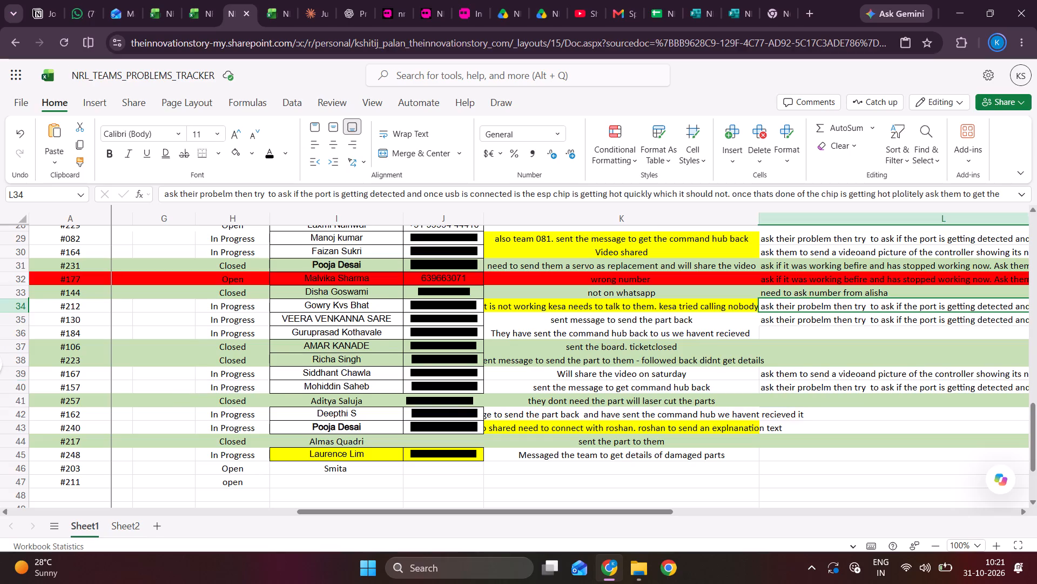
click(178, 382)
scroll(178, 382, down, 2)
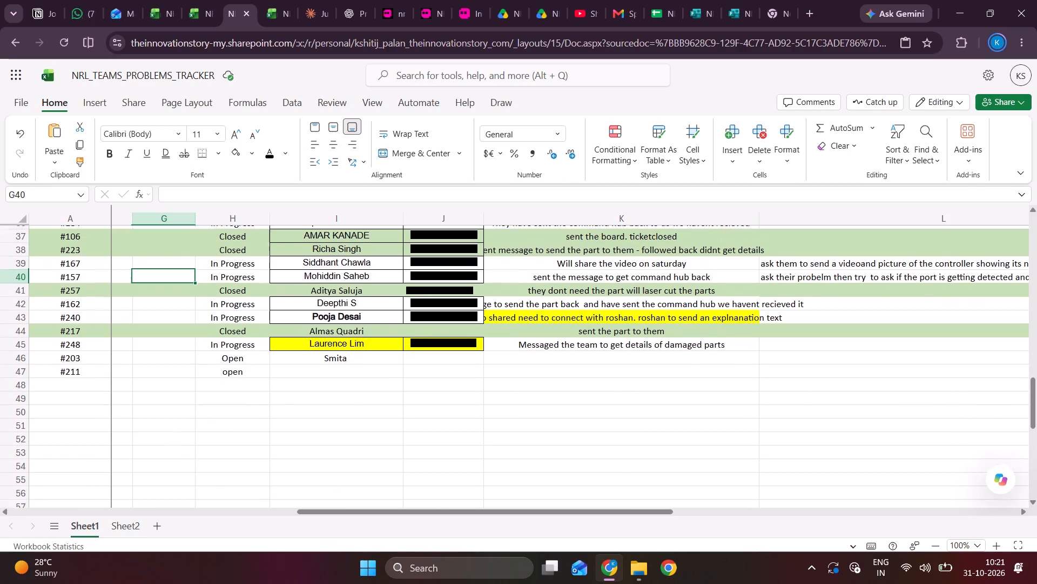
scroll(178, 382, down, 1)
click(248, 376)
key(o)
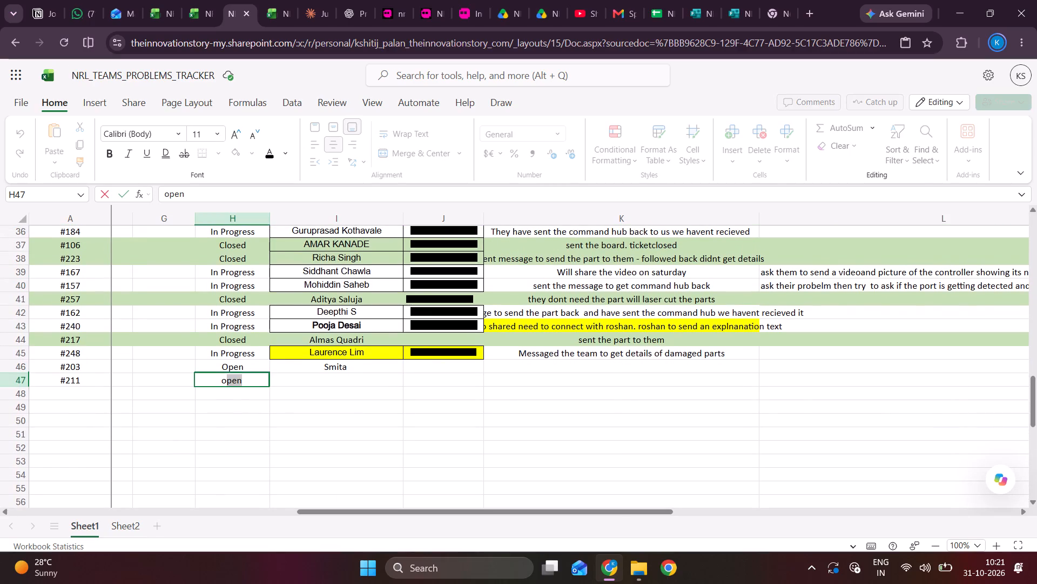
key(Return)
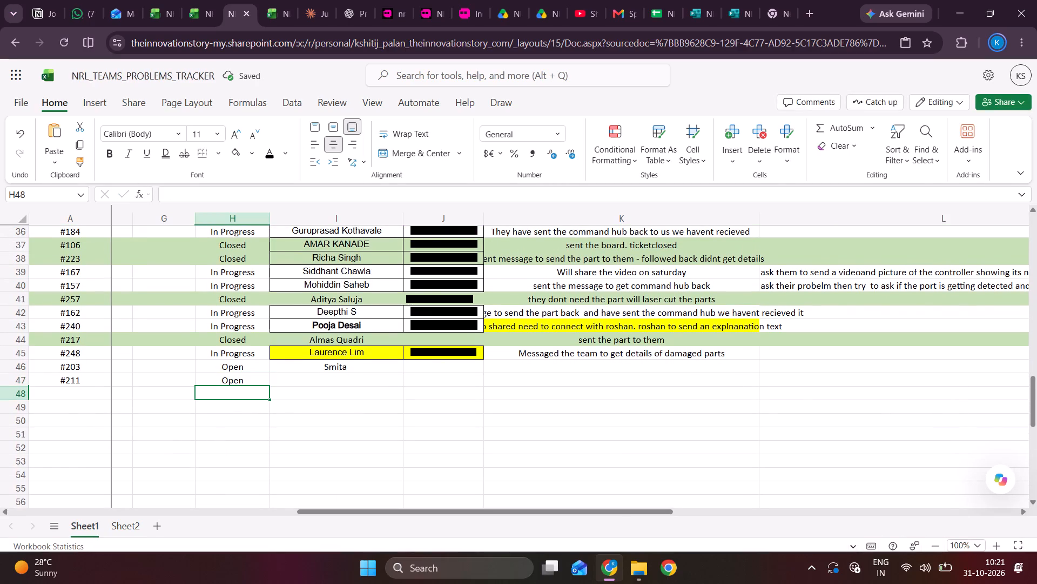
Switch to the support portal, check the end of Team 229's Missing Grey Spacer conversation and close that ticket.
click(400, 0)
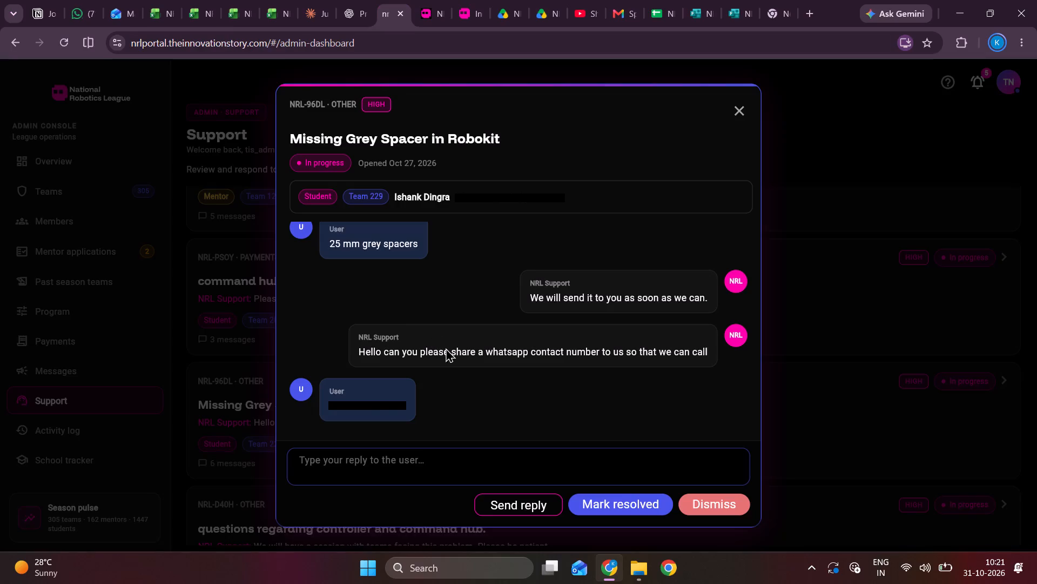
scroll(457, 400, down, 1)
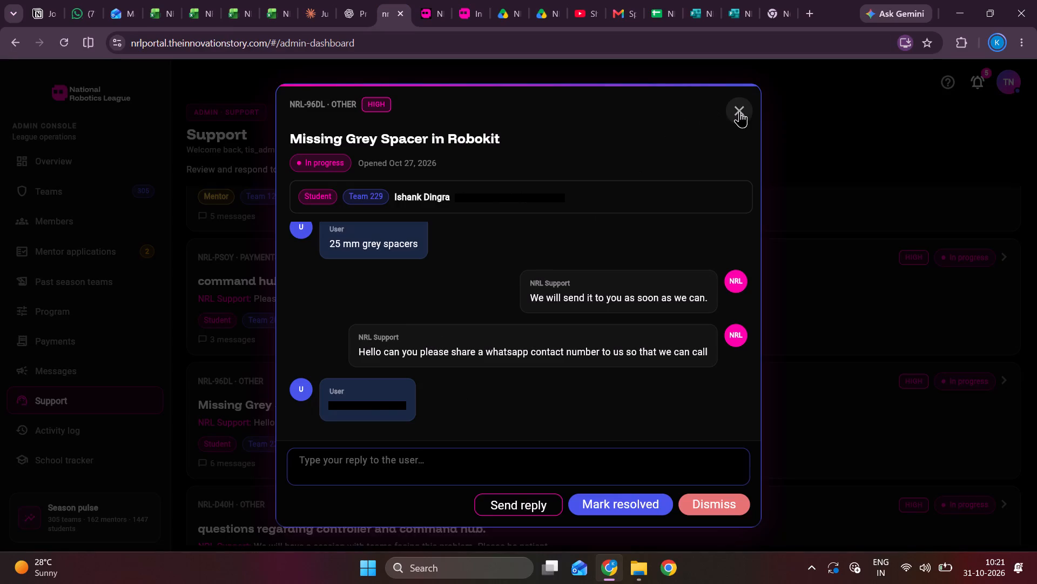
click(739, 111)
scroll(526, 360, down, 2)
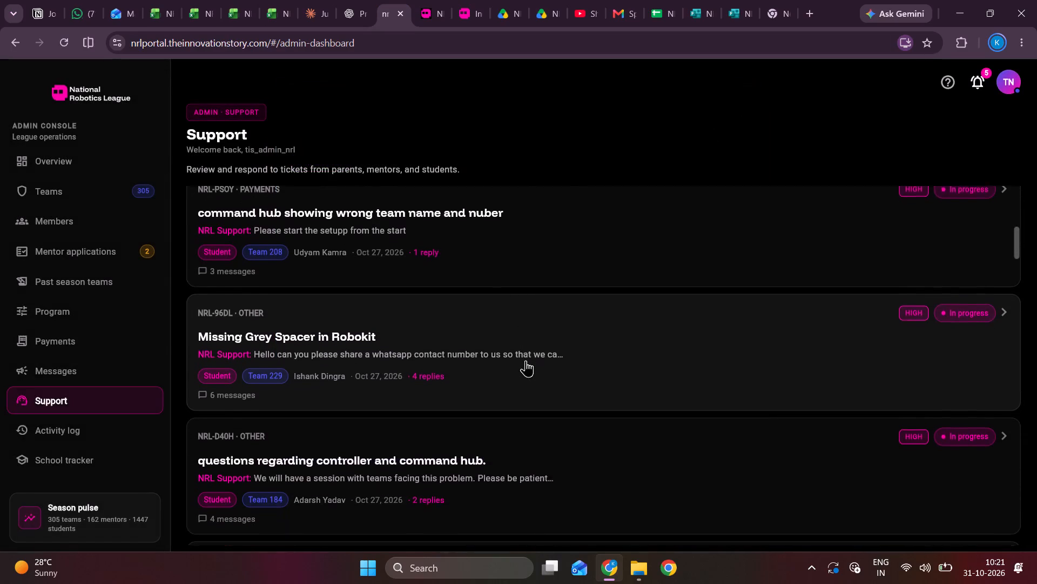
scroll(526, 360, down, 1)
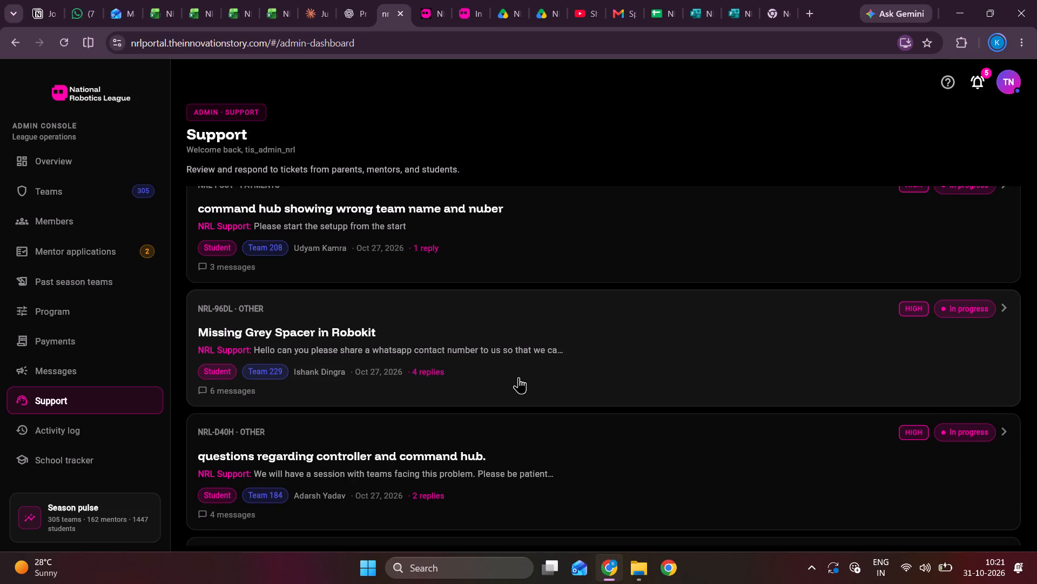
click(460, 468)
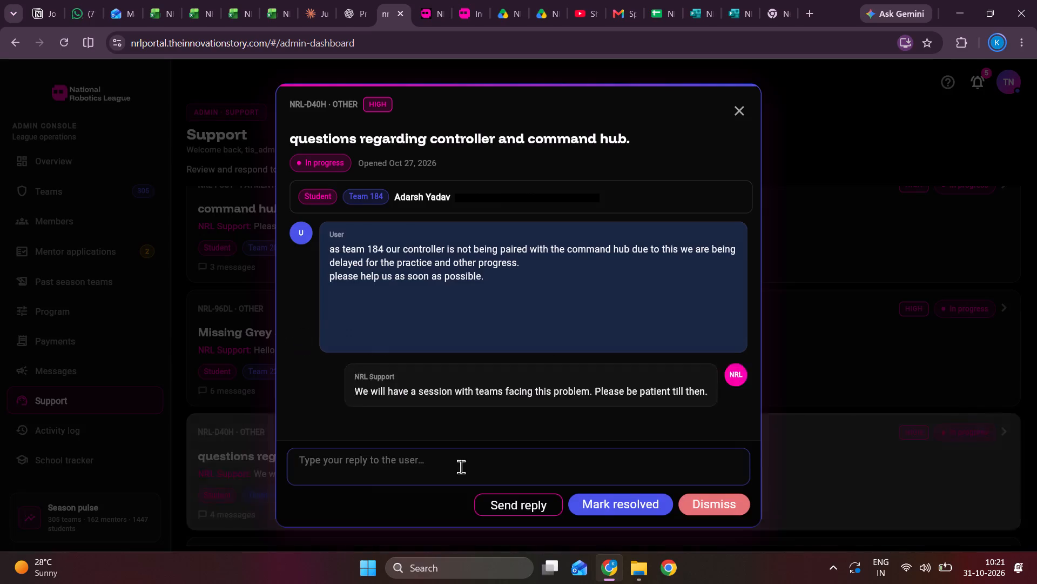
scroll(505, 367, down, 4)
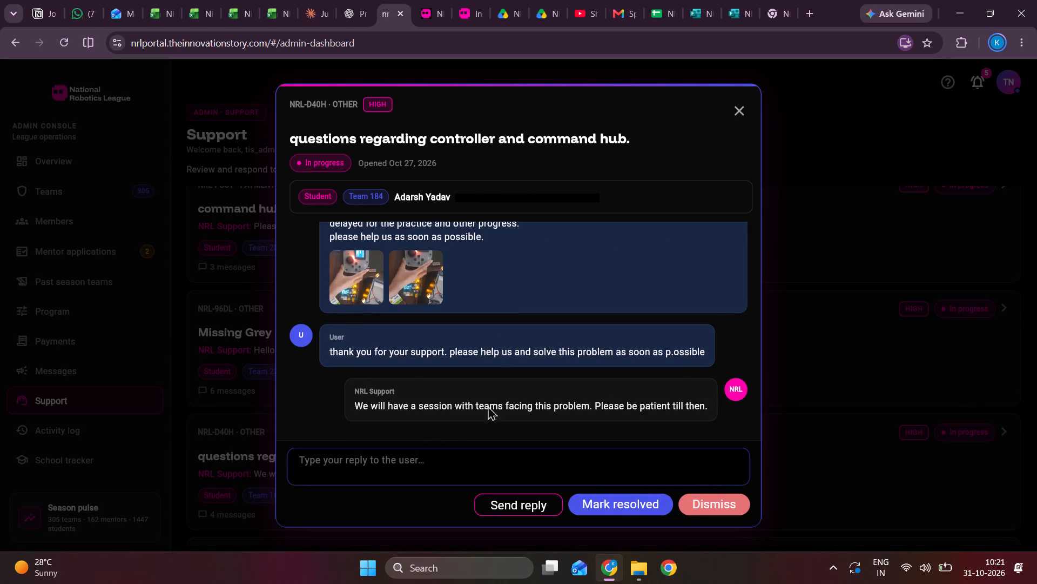
scroll(578, 397, up, 2)
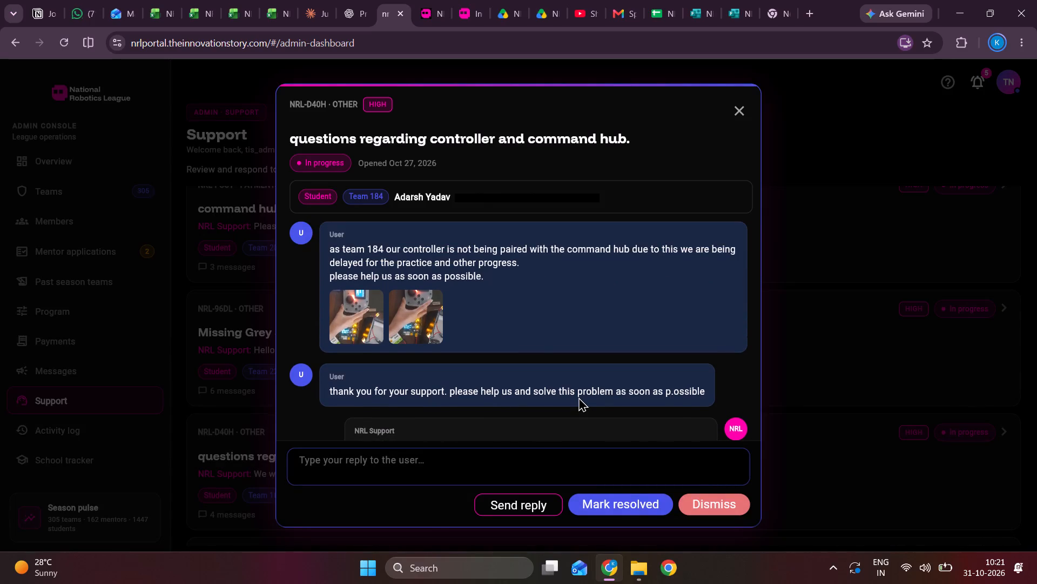
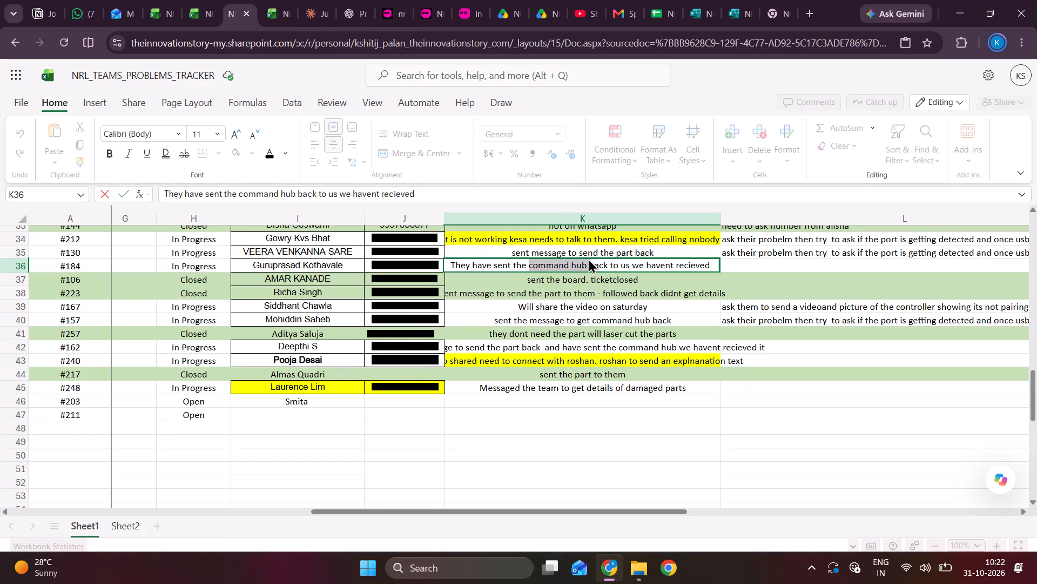
Replace "command hub" with "controller" in team #184's contact remark so it says they have sent the controller back.
drag(588, 258, 588, 259)
text(controller =)
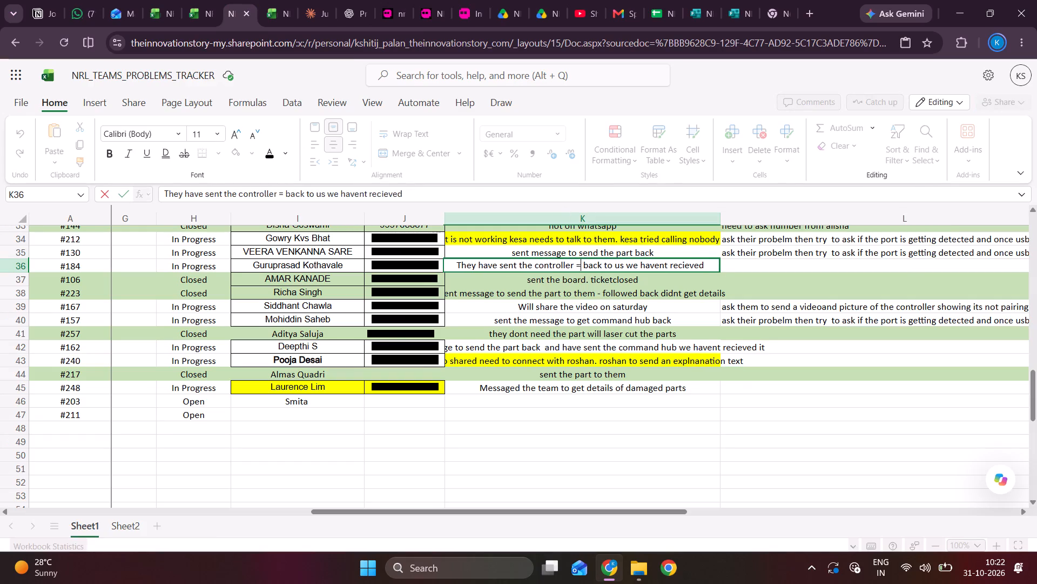
key(BackSpace)
key(BackSpace)
click(535, 275)
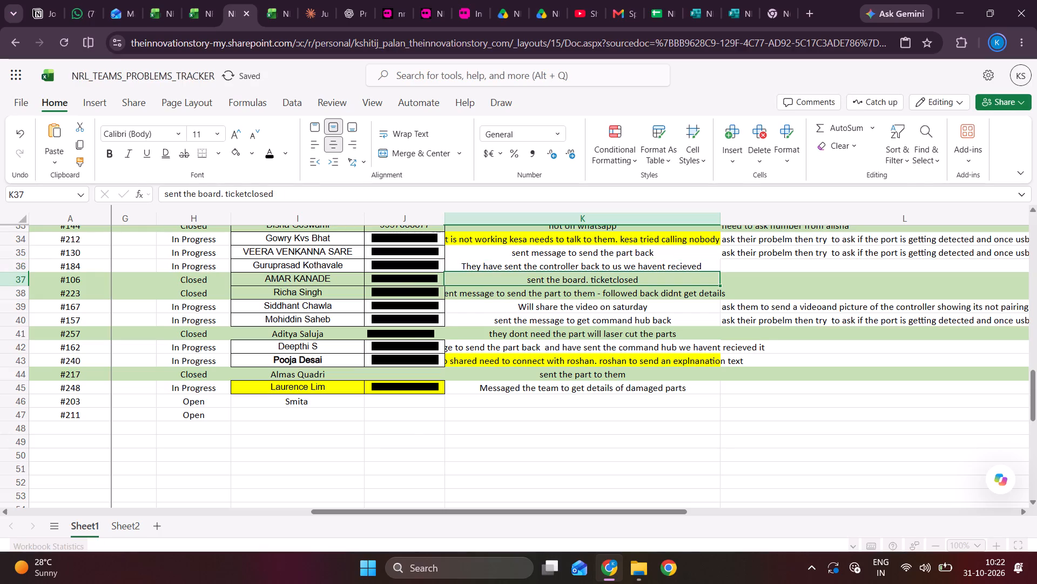
click(500, 282)
click(500, 267)
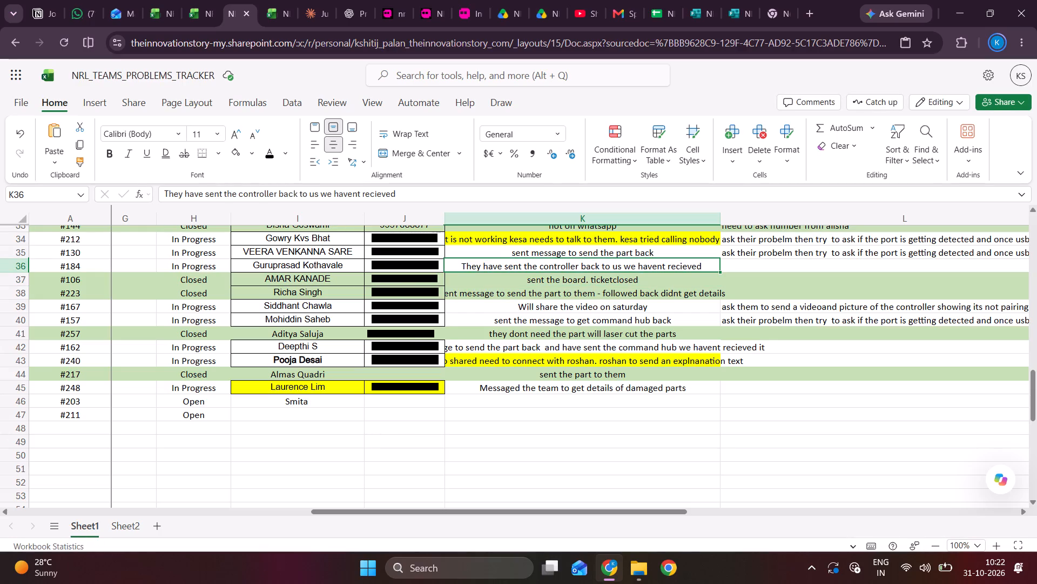
Look through the tracker rows and the Sheet2 notes on parts sent and received, and return to Sheet1.
scroll(608, 275, down, 1)
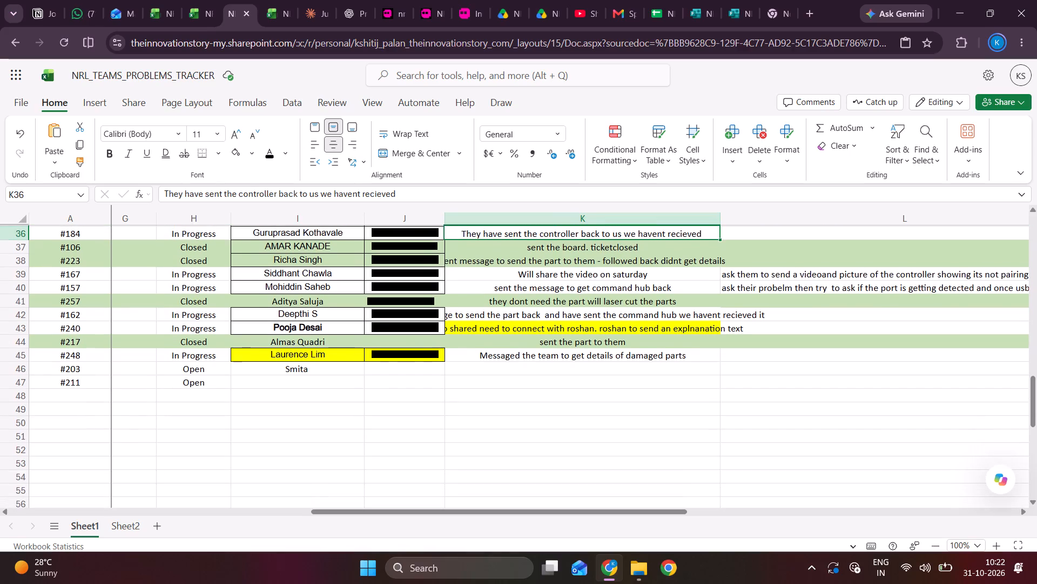
scroll(608, 275, right, 1)
scroll(608, 277, up, 1)
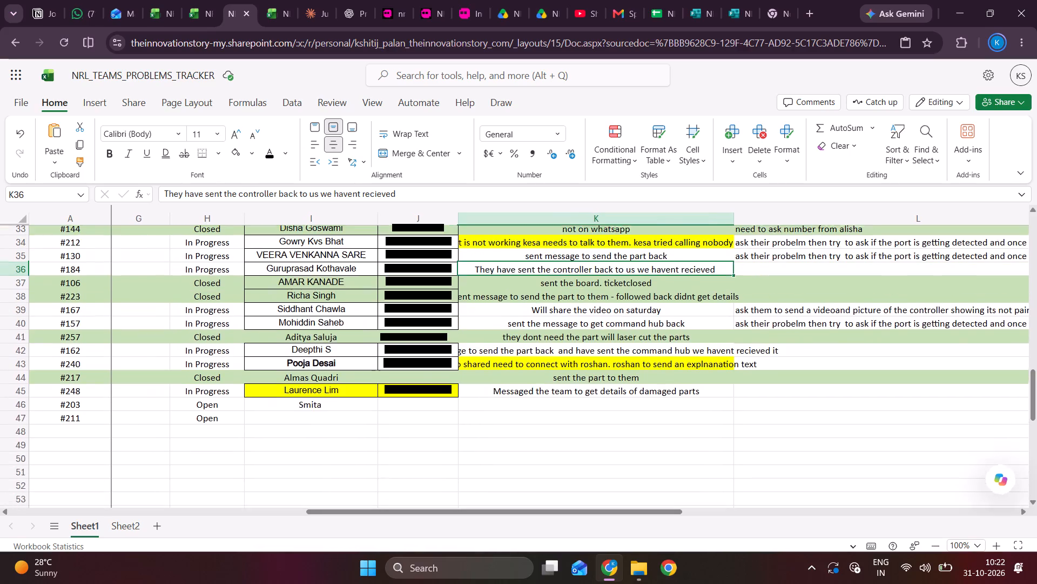
scroll(608, 277, up, 2)
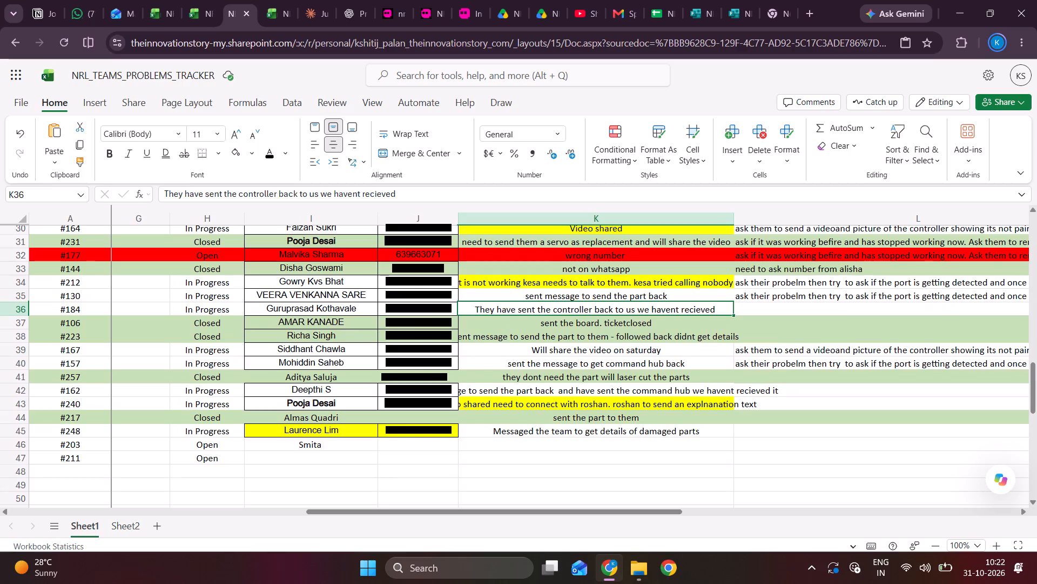
click(124, 524)
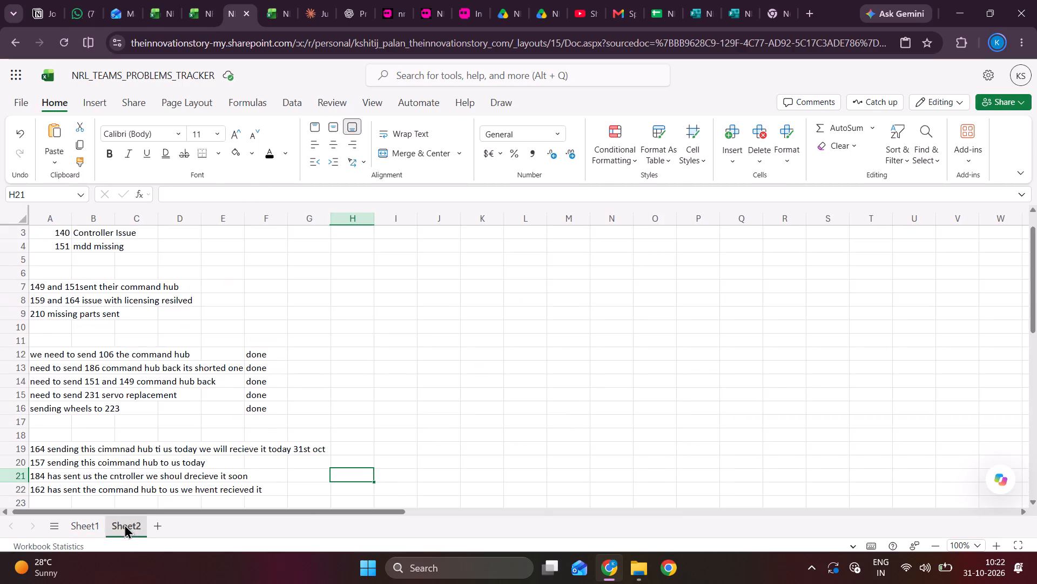
scroll(165, 453, down, 1)
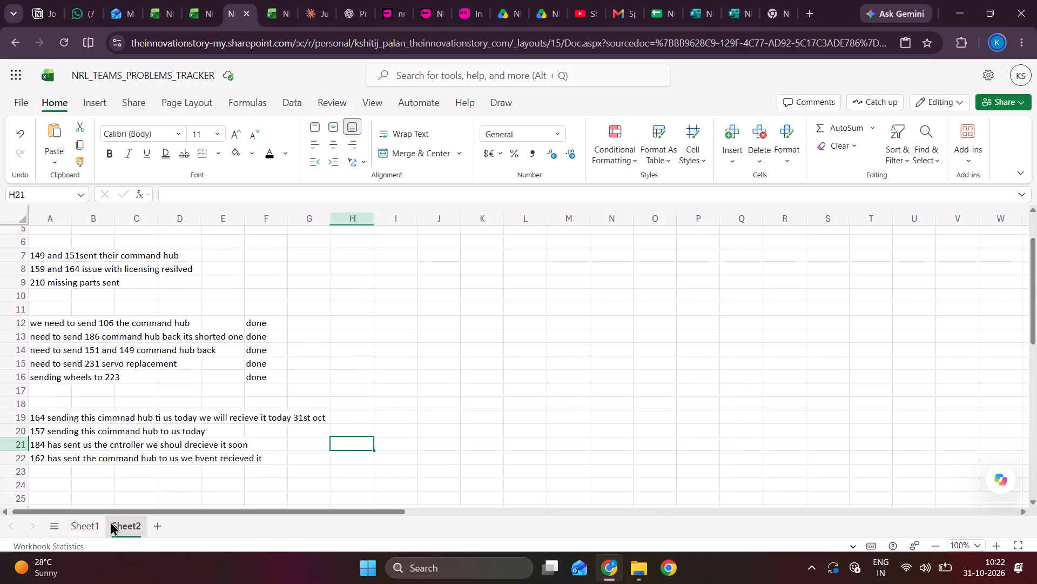
click(87, 528)
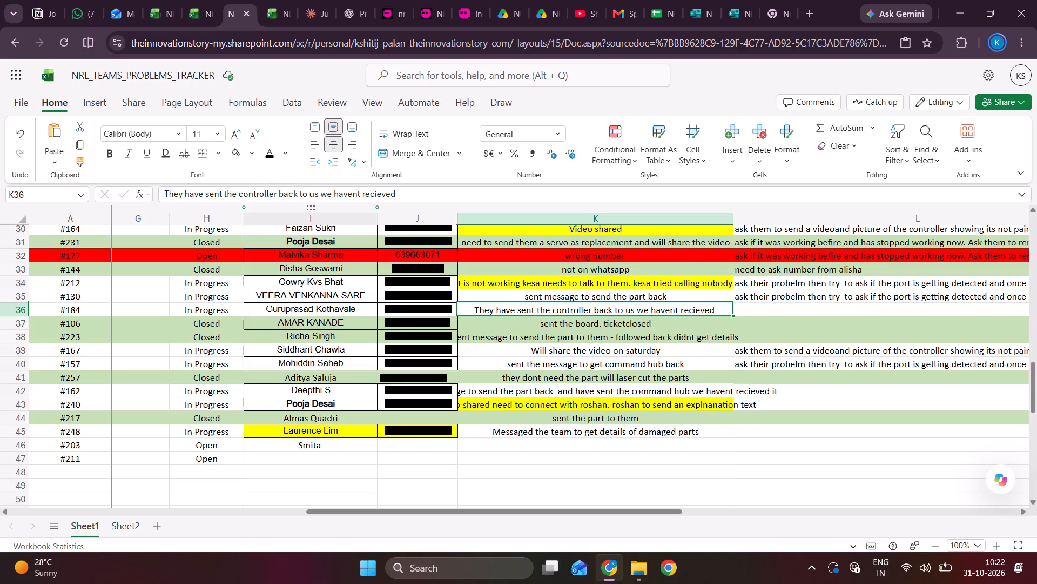
Check the contact name and remark for team #184 and the contact entries for teams #203 and #211.
click(425, 310)
click(479, 312)
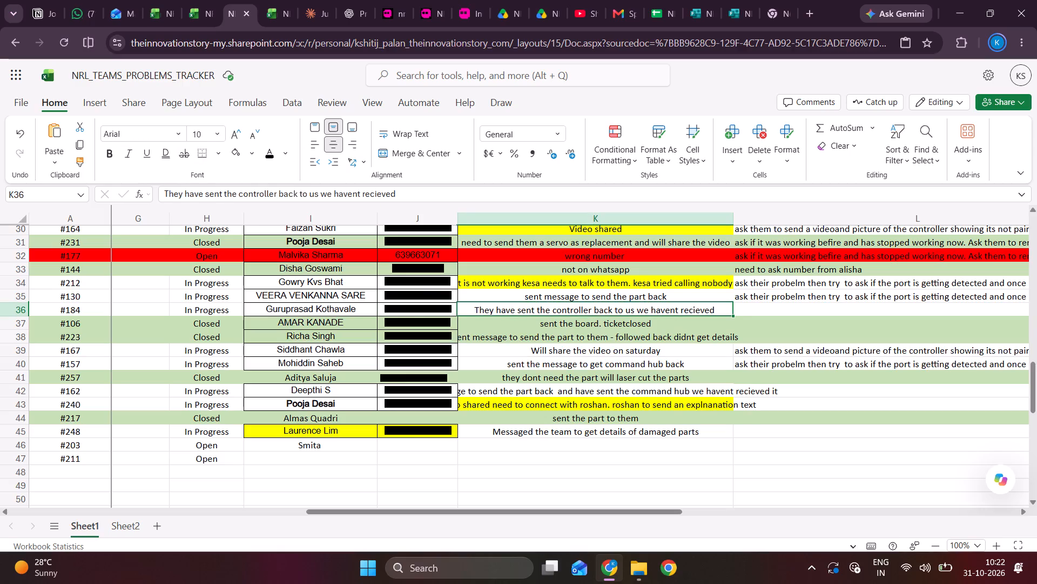
click(351, 316)
click(316, 298)
click(325, 310)
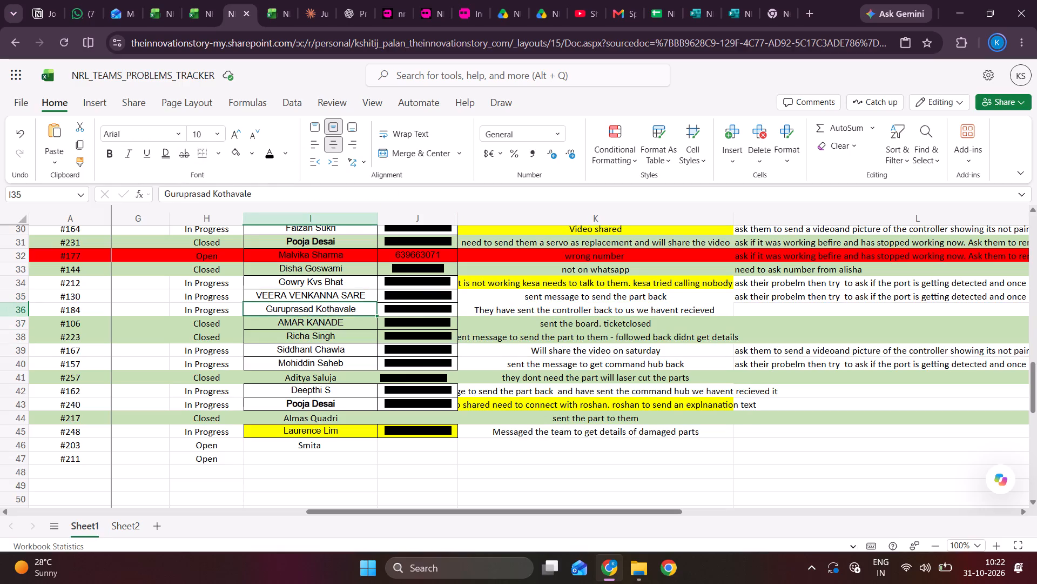
scroll(372, 389, down, 1)
click(344, 447)
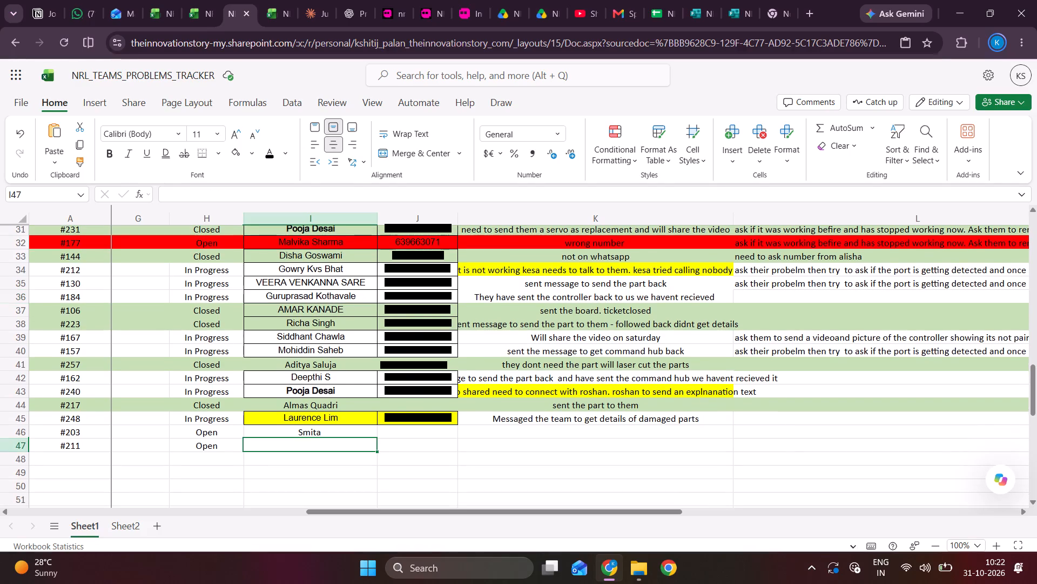
double_click(346, 435)
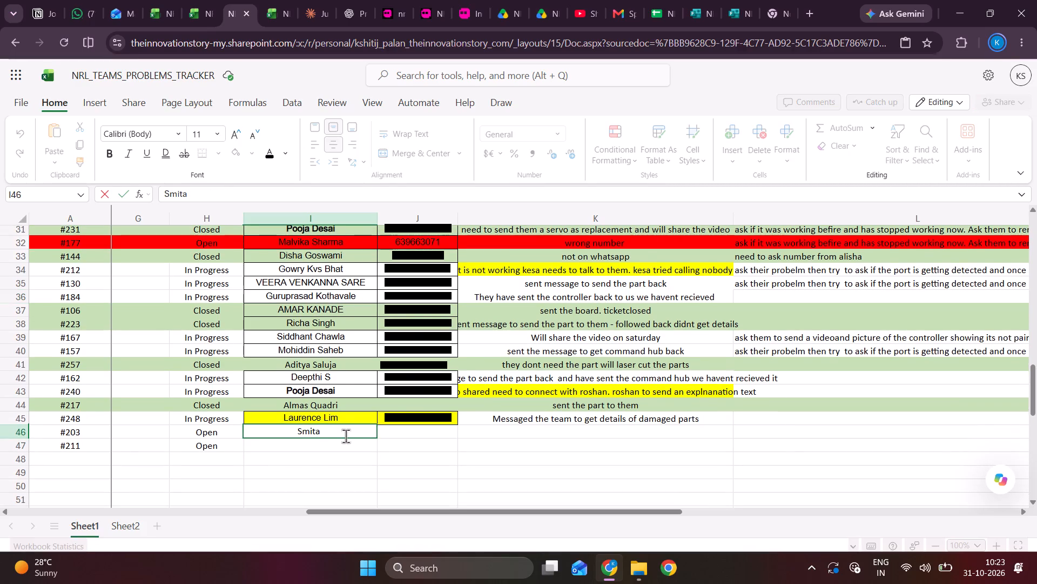
click(361, 437)
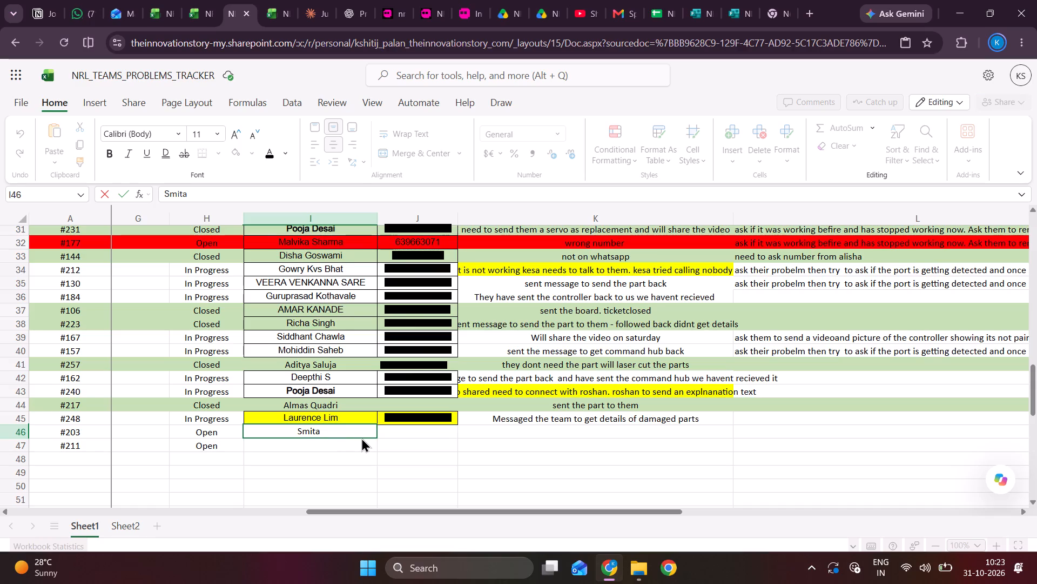
click(438, 454)
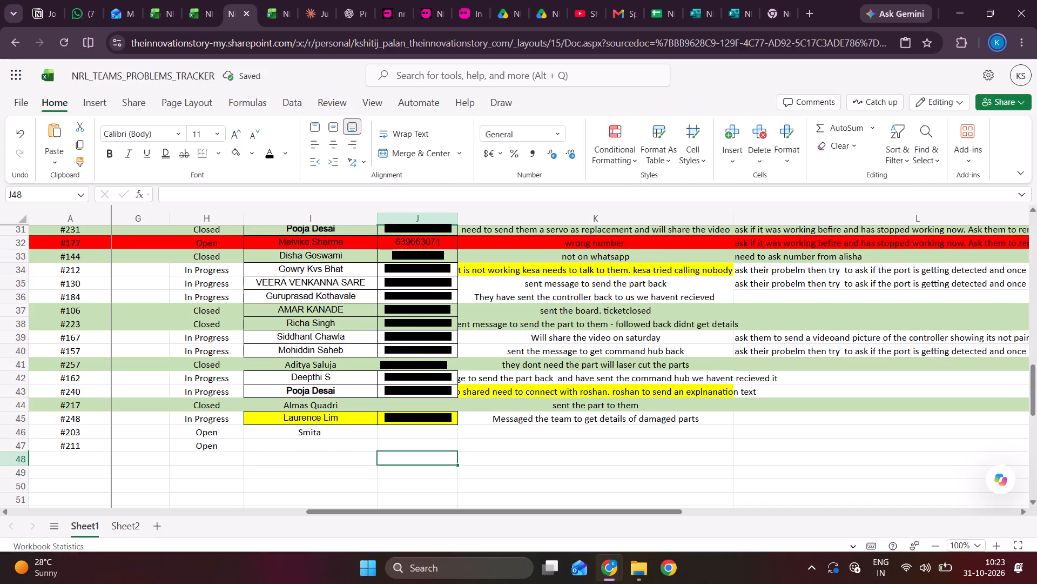
Switch to the support portal, check the end of Team 184's controller and command hub conversation, and mark that ticket resolved.
click(379, 0)
scroll(409, 269, down, 4)
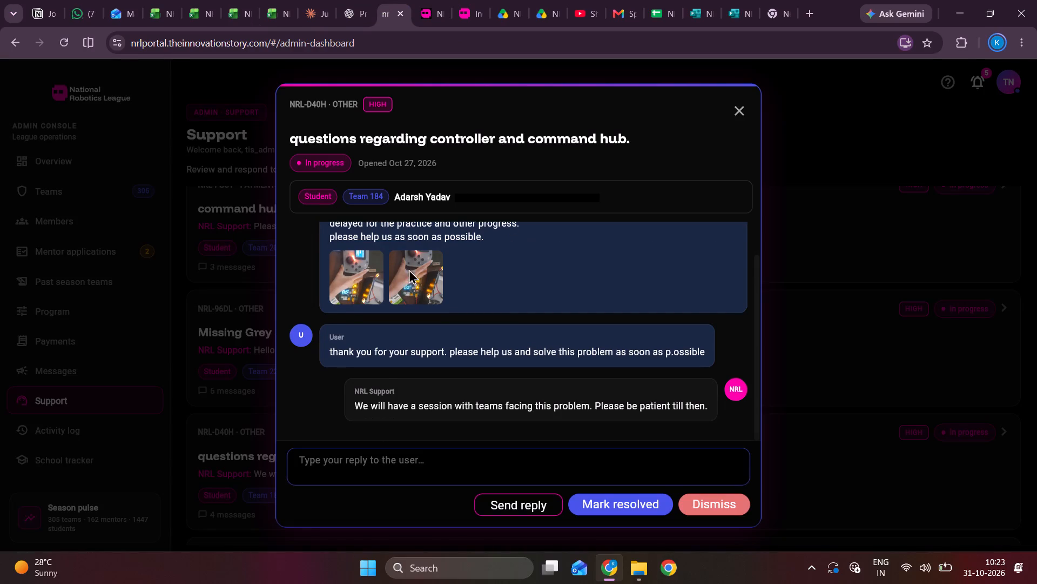
scroll(409, 269, down, 3)
click(618, 501)
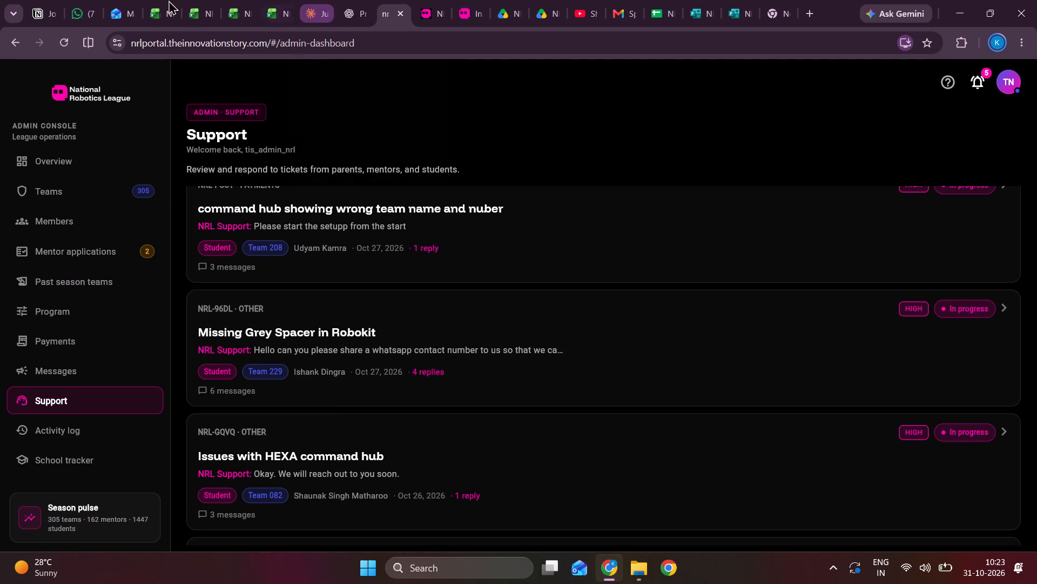
Switch to the team problems tracker and look over the statuses and remarks of the teams above row 48.
click(247, 6)
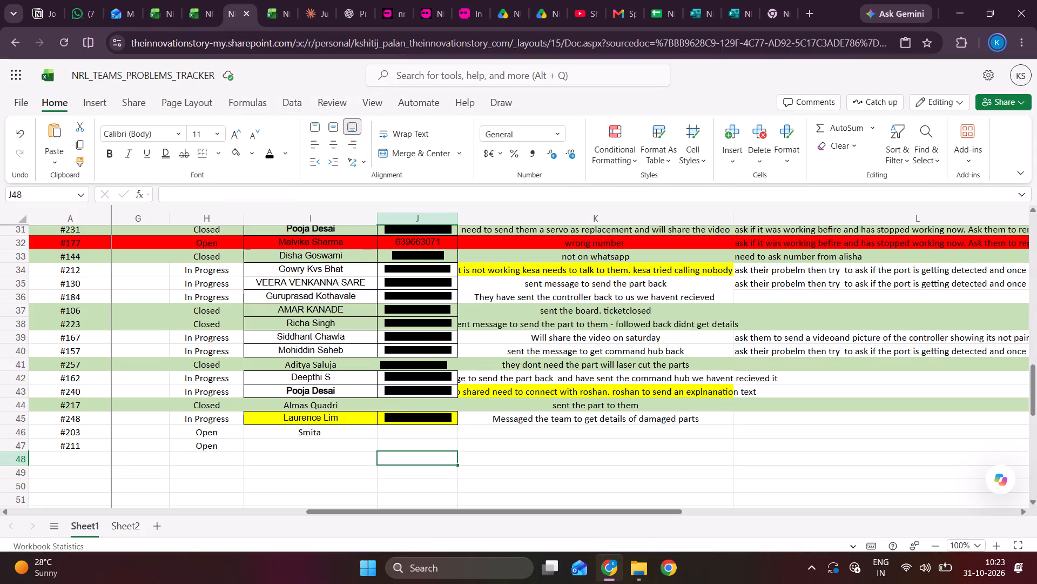
scroll(115, 424, up, 1)
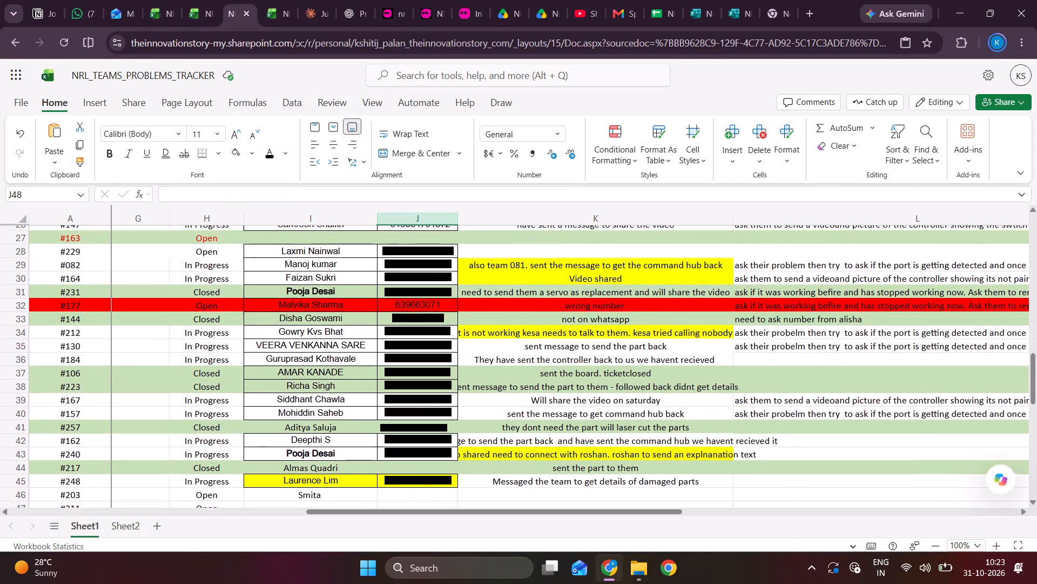
scroll(115, 424, up, 1)
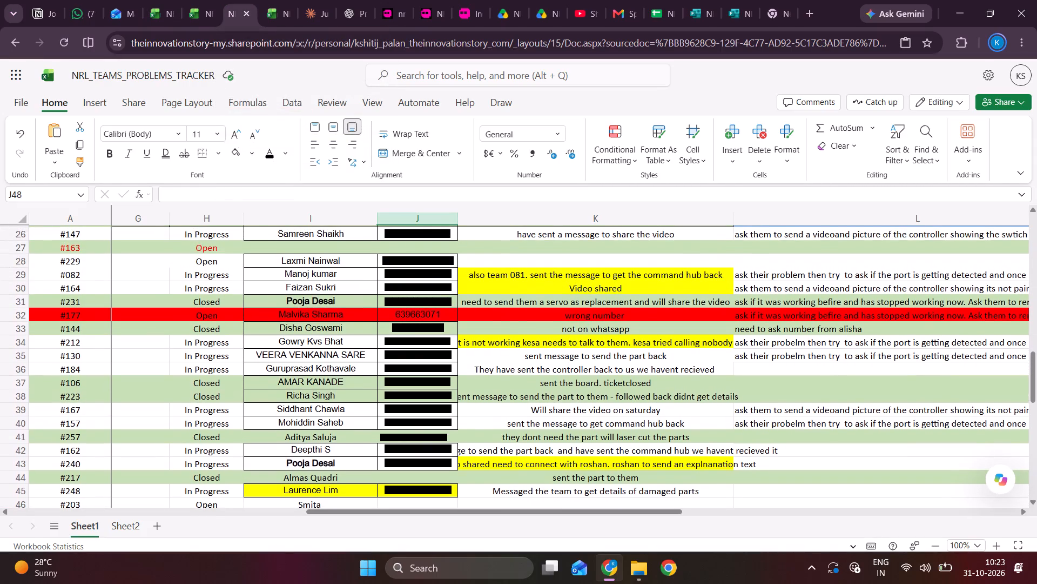
scroll(115, 424, up, 1)
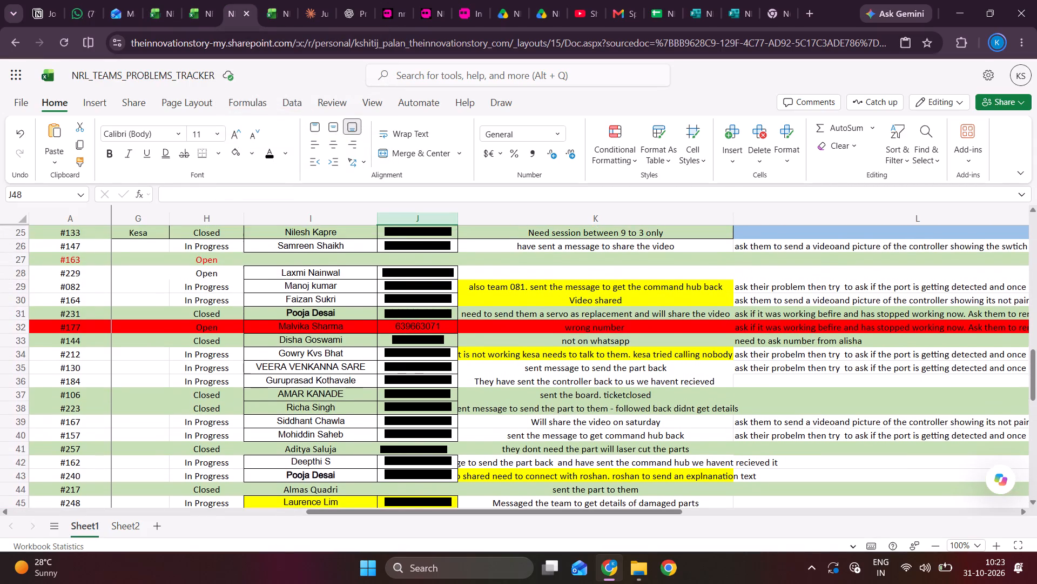
scroll(115, 424, up, 1)
In the support portal, open Team 130's competitions ticket about the command hub not working and read its conversation to the end.
click(395, 0)
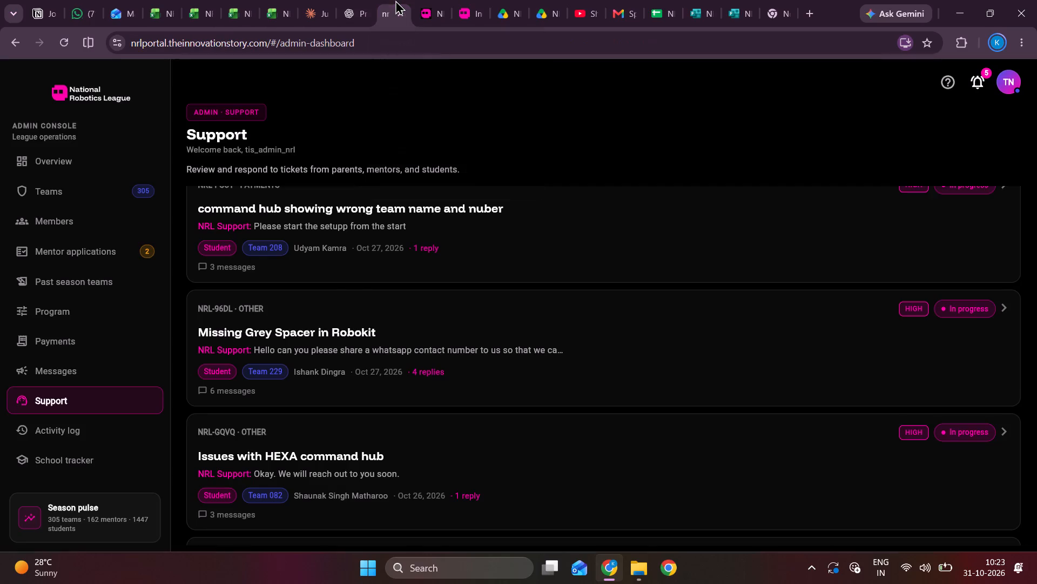
scroll(339, 286, down, 4)
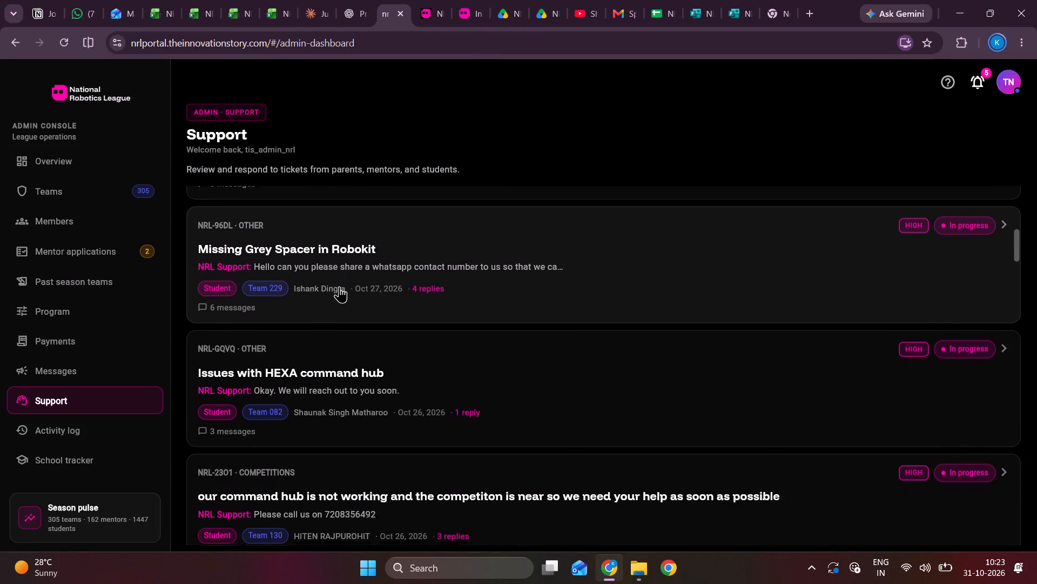
scroll(339, 286, down, 1)
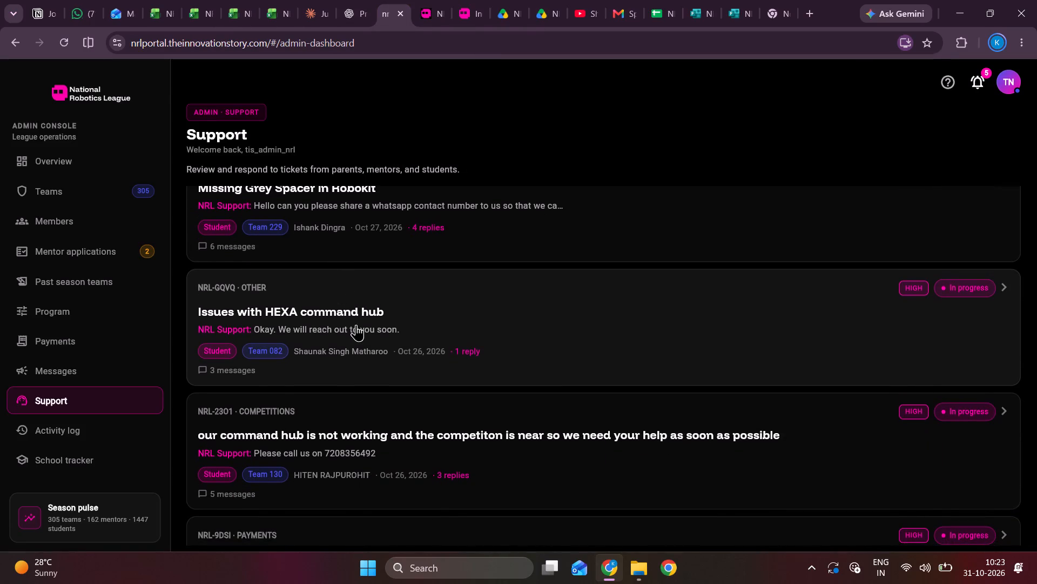
scroll(356, 324, down, 1)
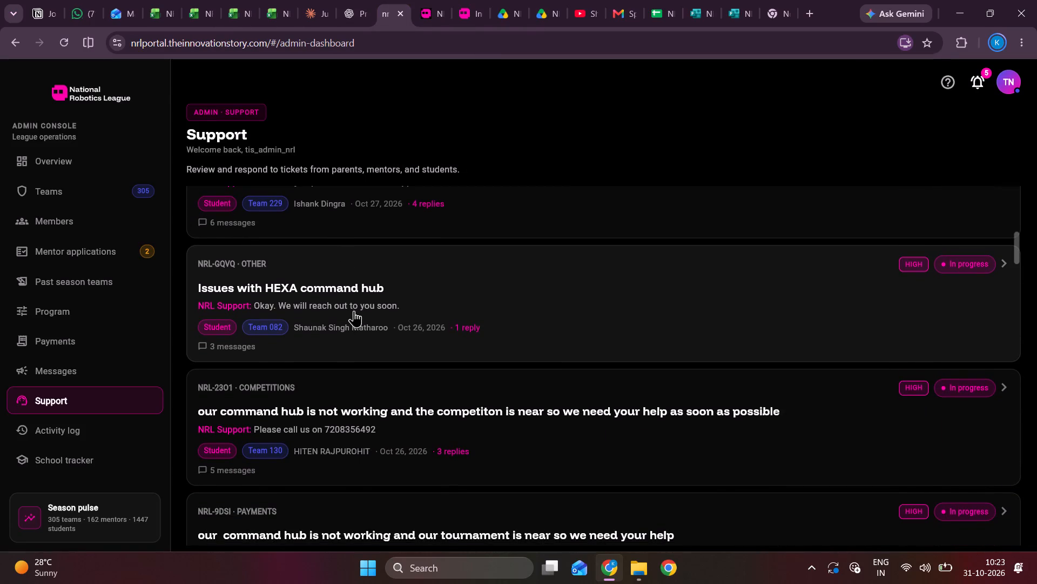
scroll(357, 364, down, 1)
click(357, 364)
scroll(440, 309, down, 3)
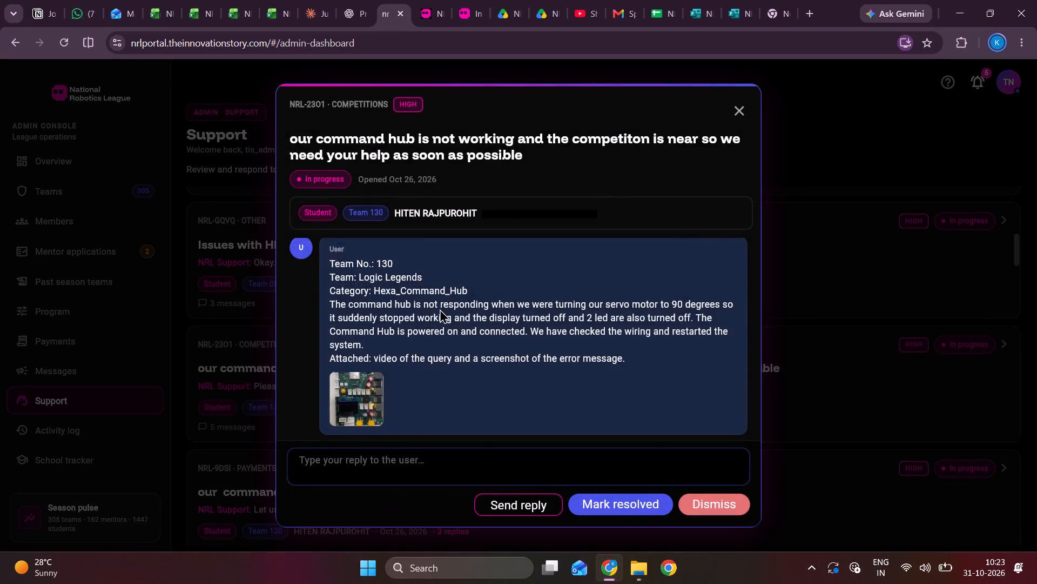
scroll(440, 309, down, 5)
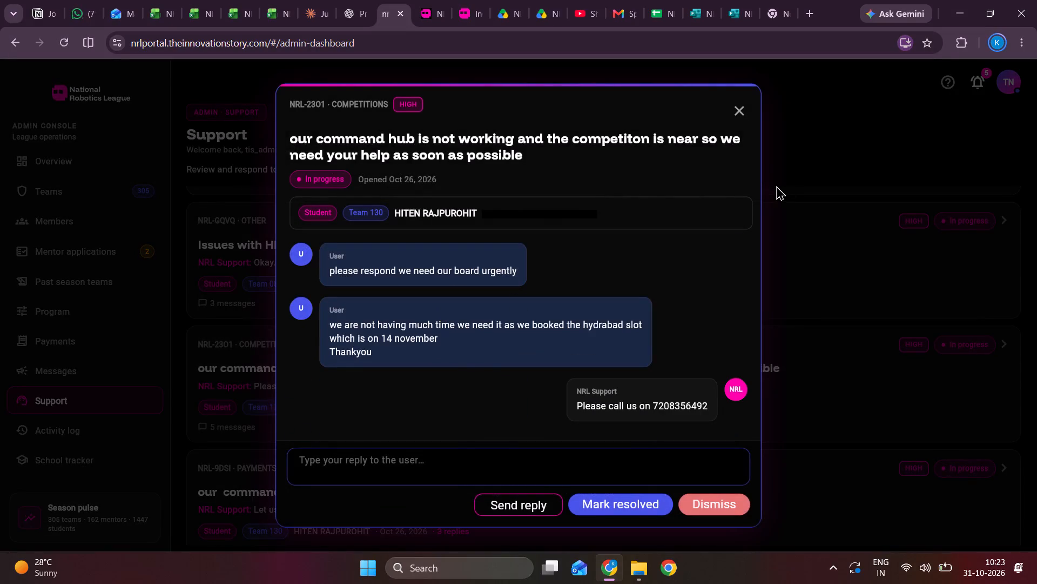
Reread Team 130's last messages and try to select the text about the booked Hyderabad slot.
scroll(549, 386, up, 1)
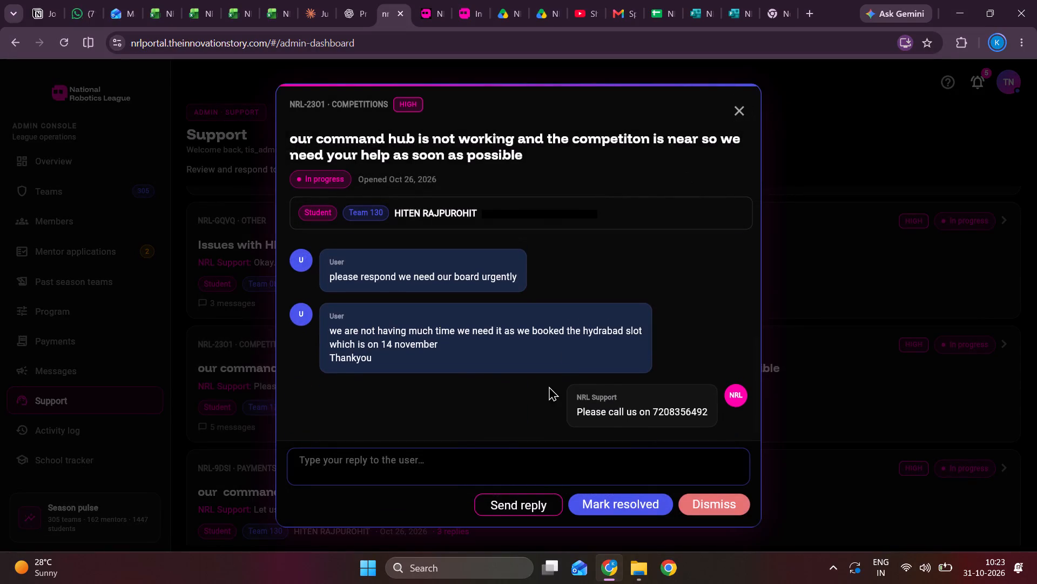
scroll(549, 386, up, 1)
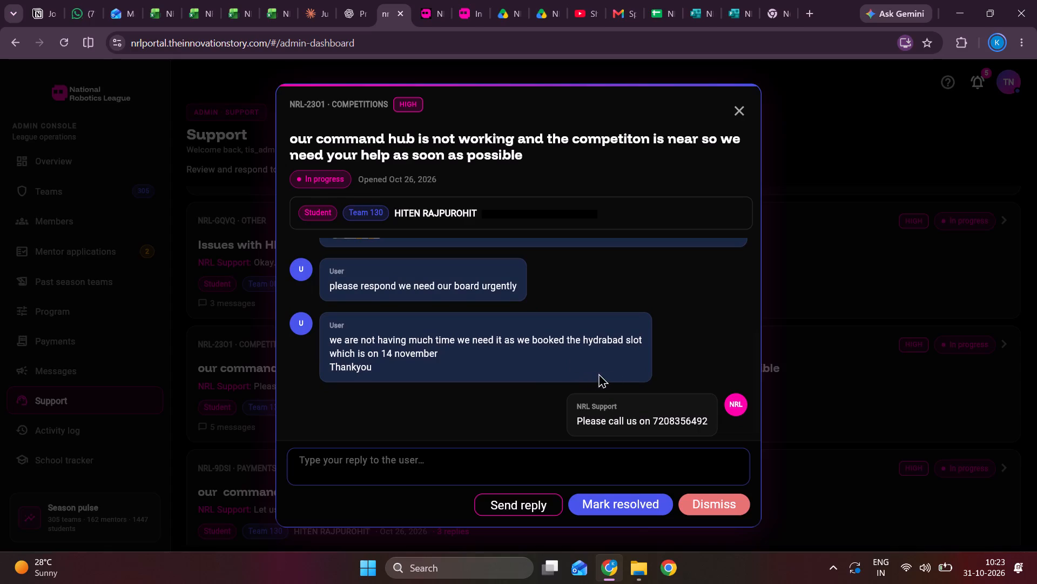
drag(336, 335, 421, 369)
drag(376, 367, 318, 342)
drag(331, 339, 380, 377)
scroll(380, 377, down, 2)
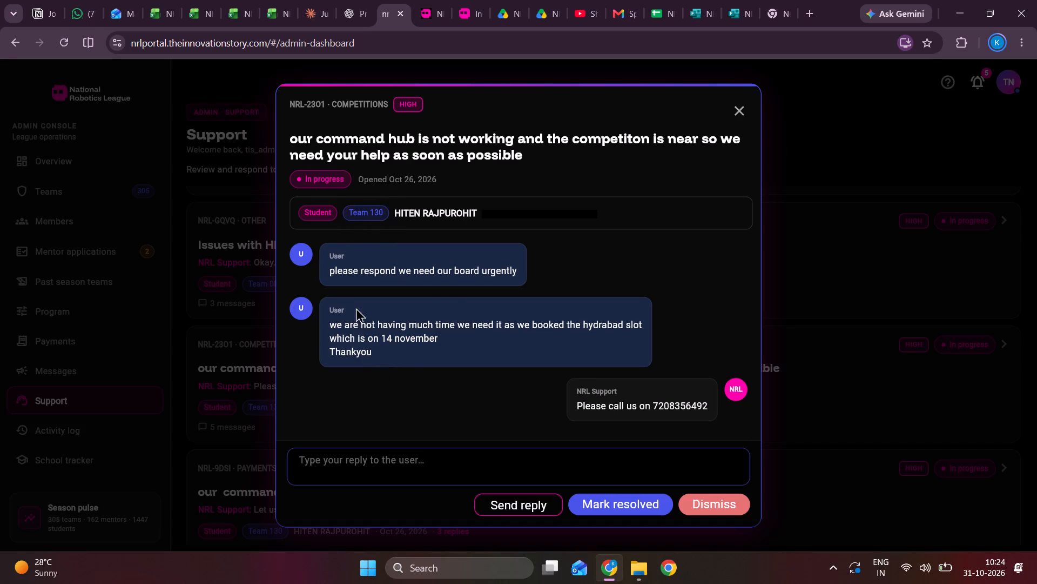
scroll(356, 308, up, 3)
scroll(354, 309, down, 8)
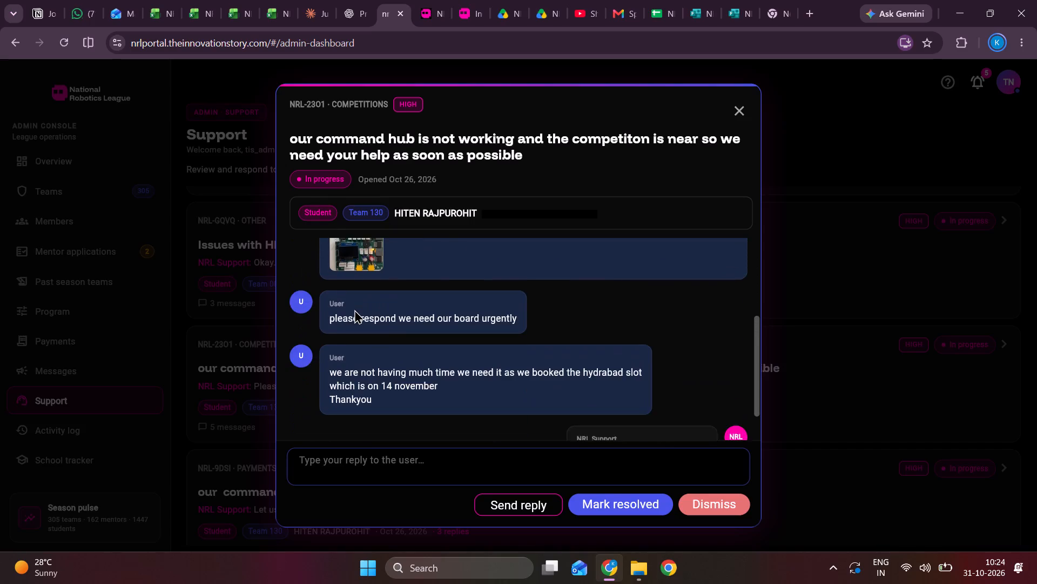
In the team problems tracker, add Team #130 in row 48 with the status Open.
click(238, 1)
scroll(174, 476, down, 1)
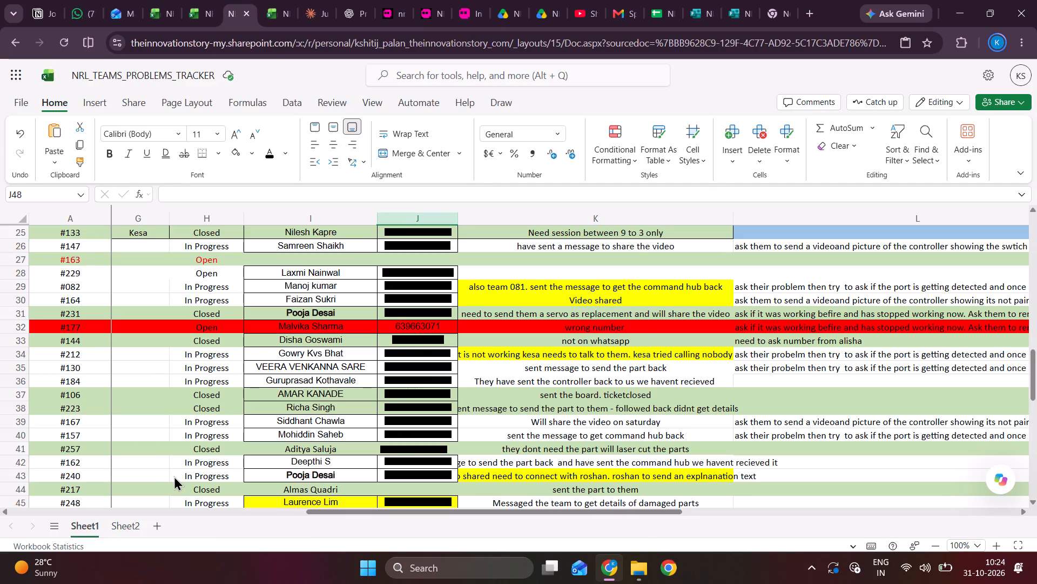
scroll(174, 476, down, 5)
click(318, 463)
scroll(321, 482, down, 1)
click(92, 344)
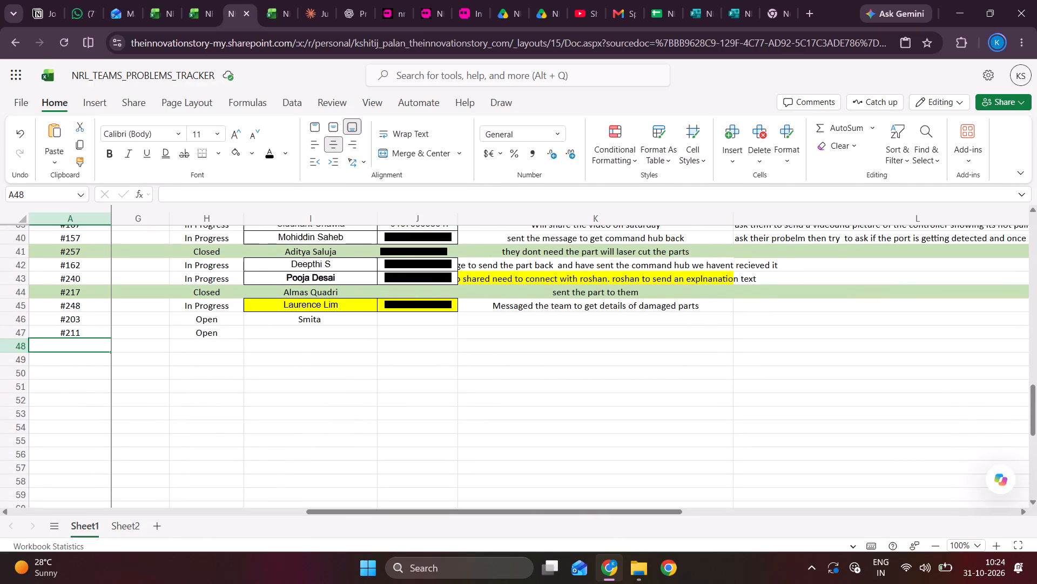
text(#130)
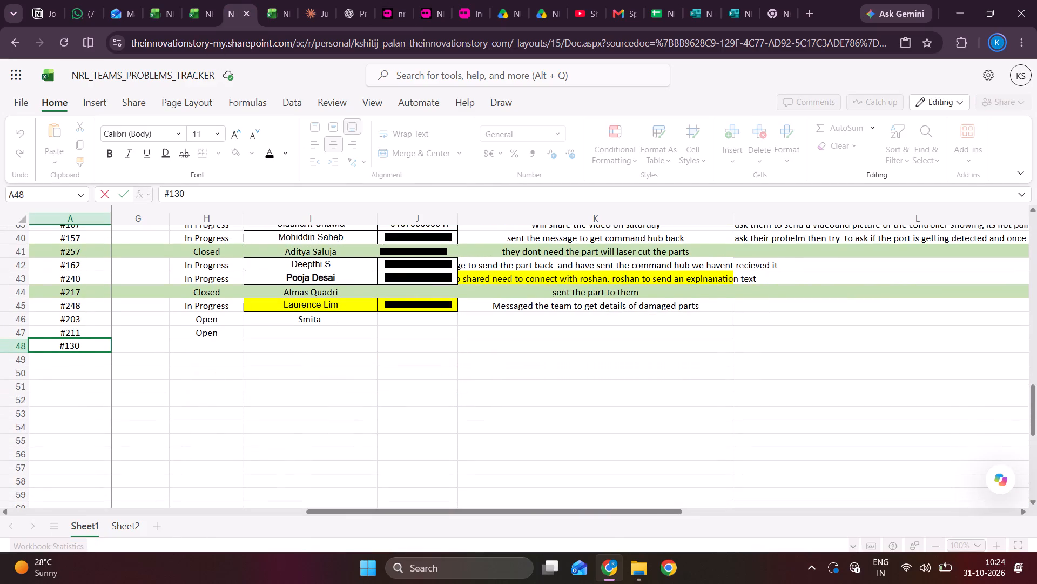
click(239, 347)
key(o)
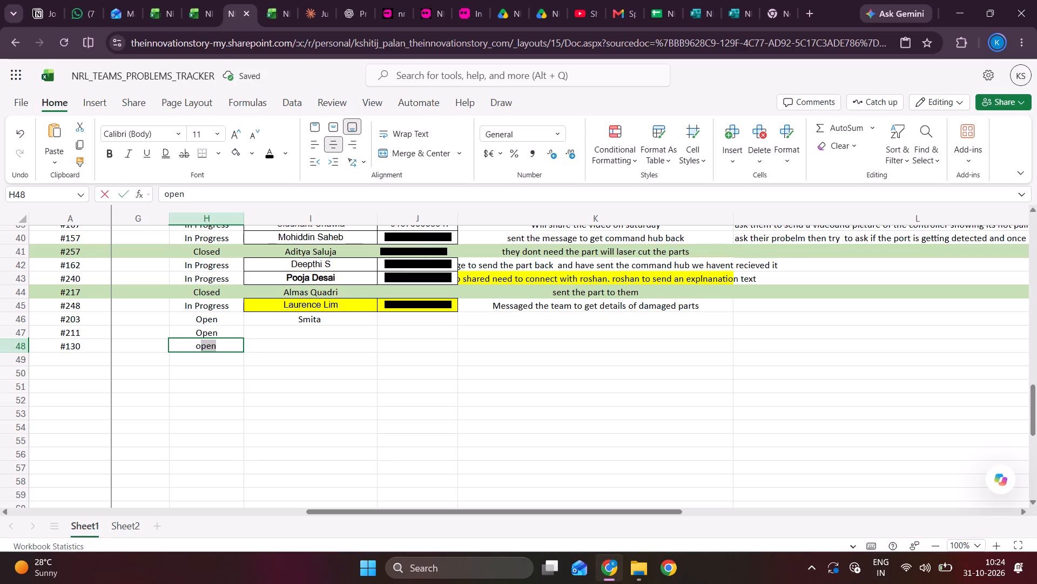
key(Return)
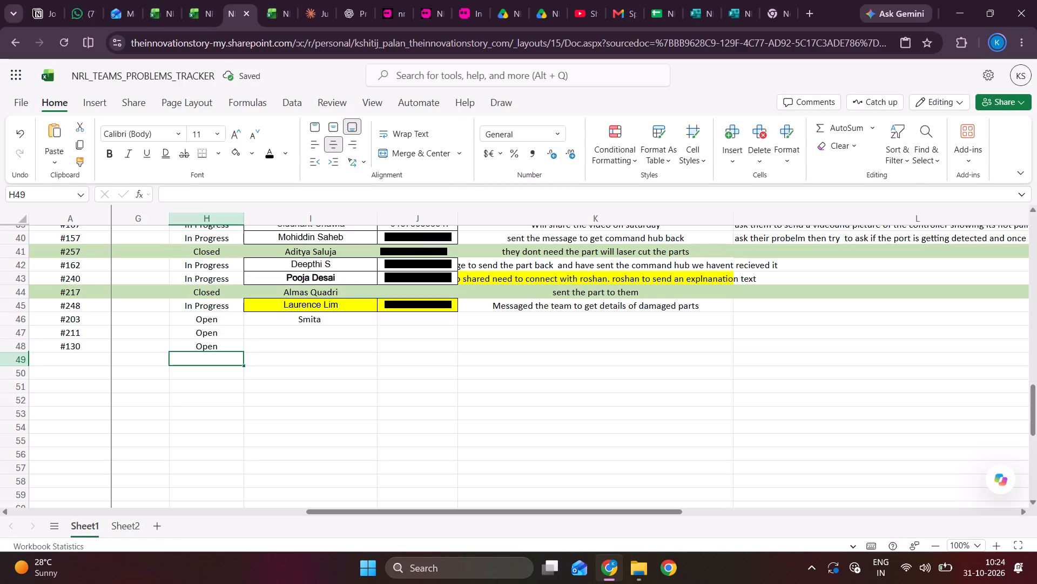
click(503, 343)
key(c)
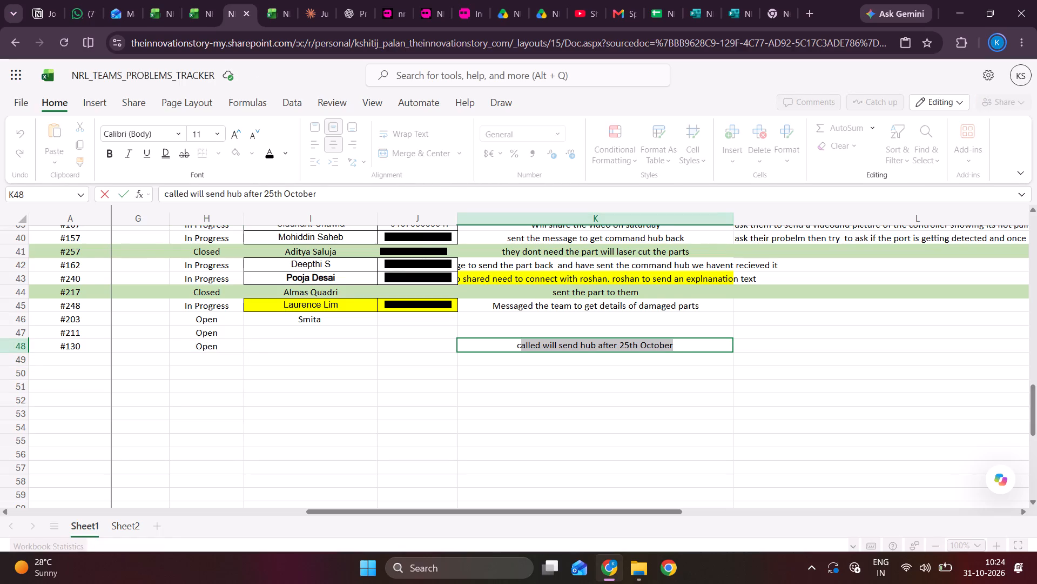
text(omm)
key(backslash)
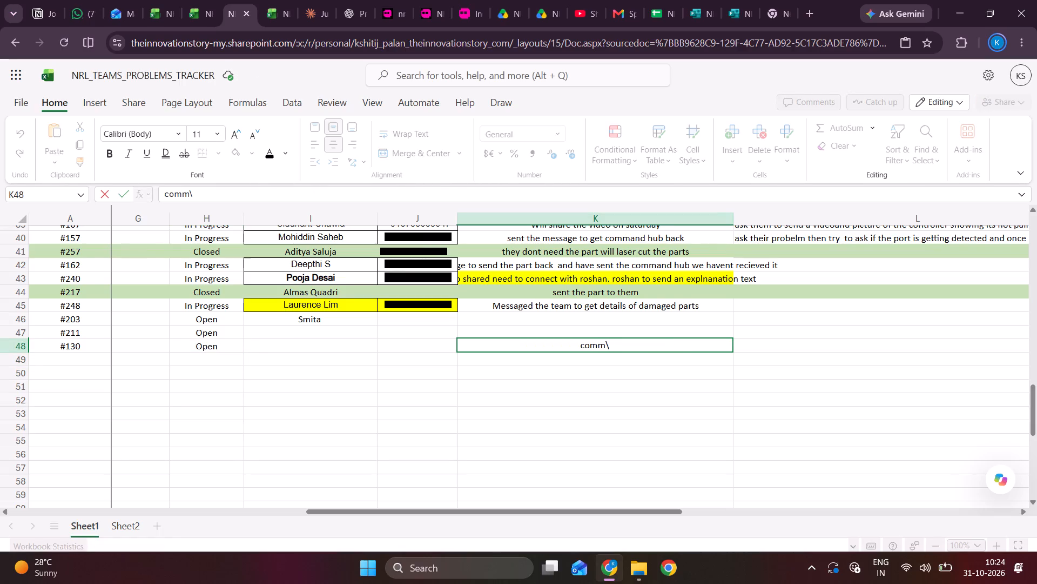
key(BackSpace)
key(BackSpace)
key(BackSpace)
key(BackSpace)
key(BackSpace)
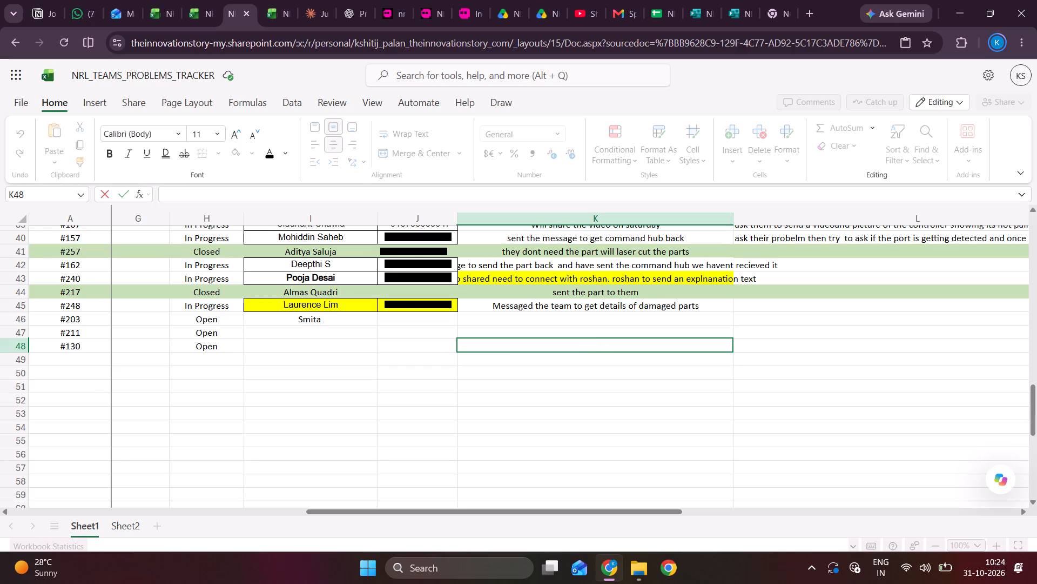
Enter #130's problem in column E of row 48 as "command hub not working - license issue".
scroll(503, 343, right, 1)
click(303, 328)
scroll(303, 328, right, 1)
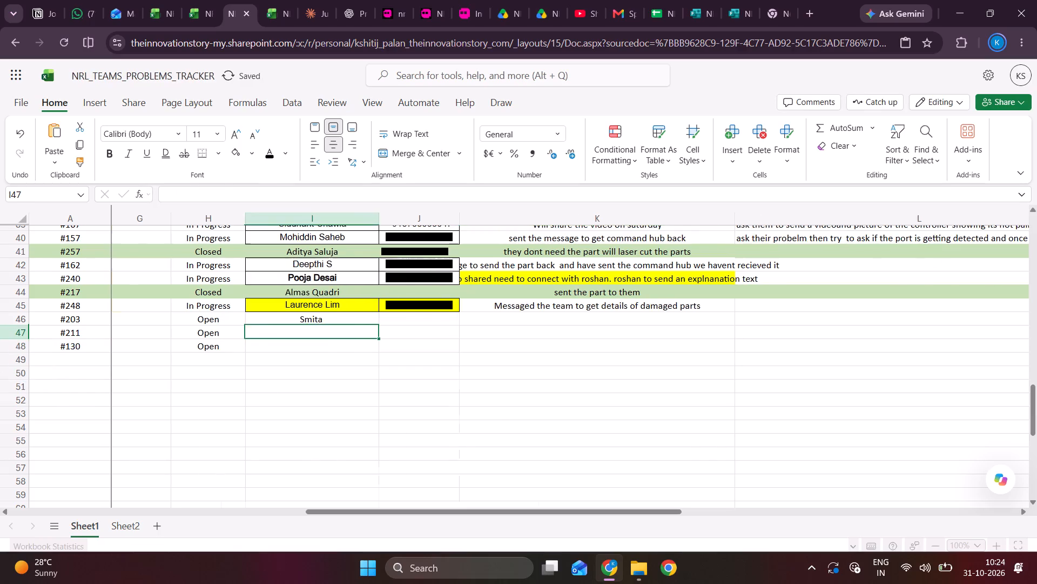
scroll(303, 328, right, 7)
click(292, 335)
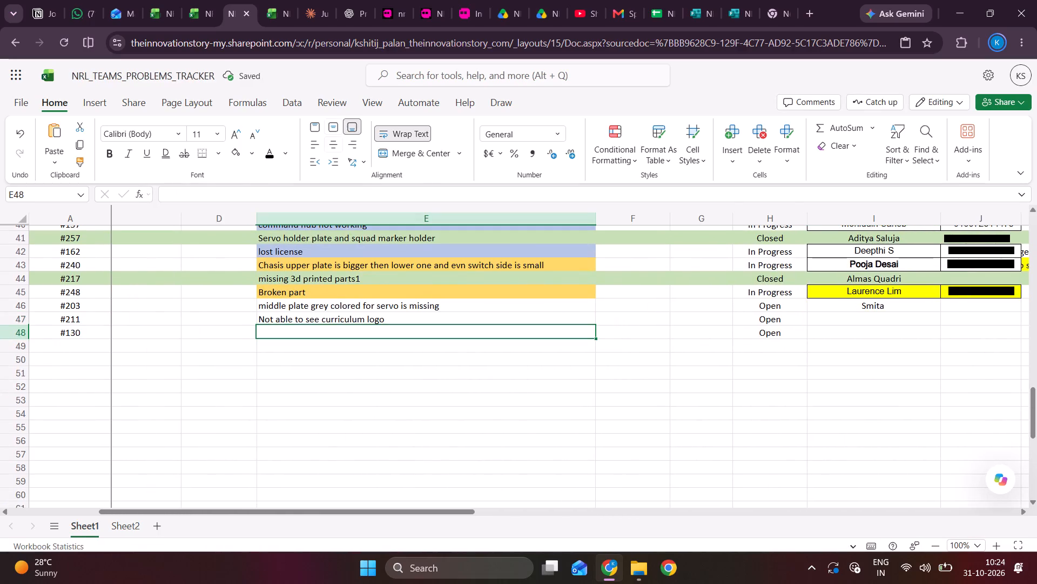
key(c)
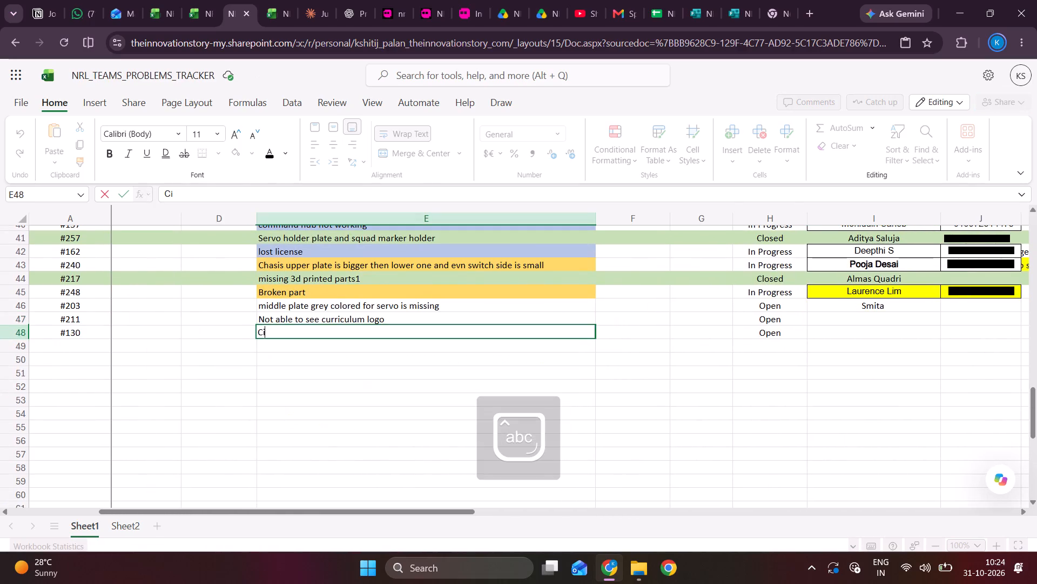
key(BackSpace)
key(BackSpace)
key(BackSpace)
key(BackSpace)
key(BackSpace)
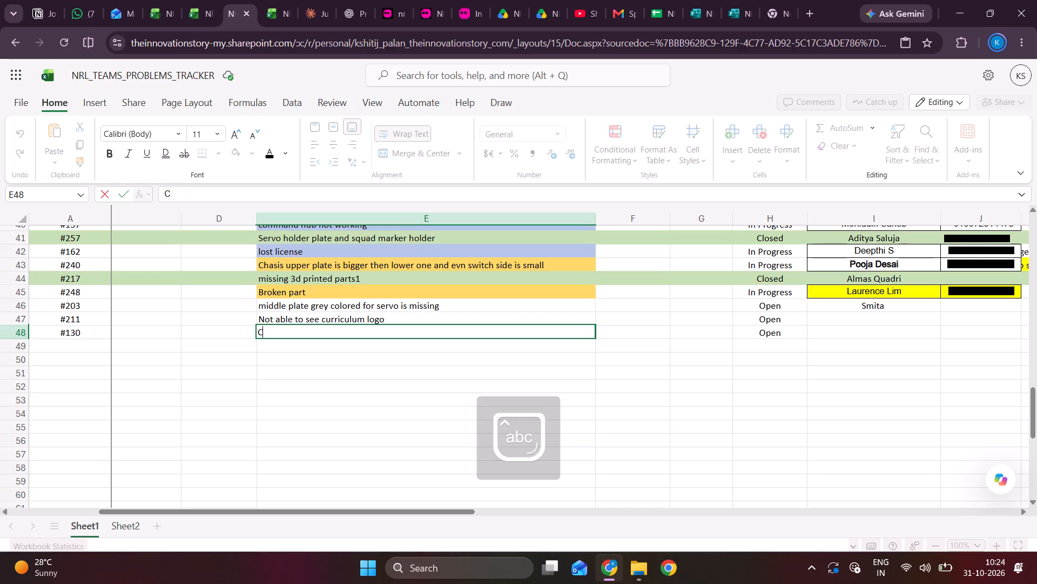
text(ommand hub not woprkin)
key(BackSpace)
key(BackSpace)
key(BackSpace)
key(BackSpace)
key(BackSpace)
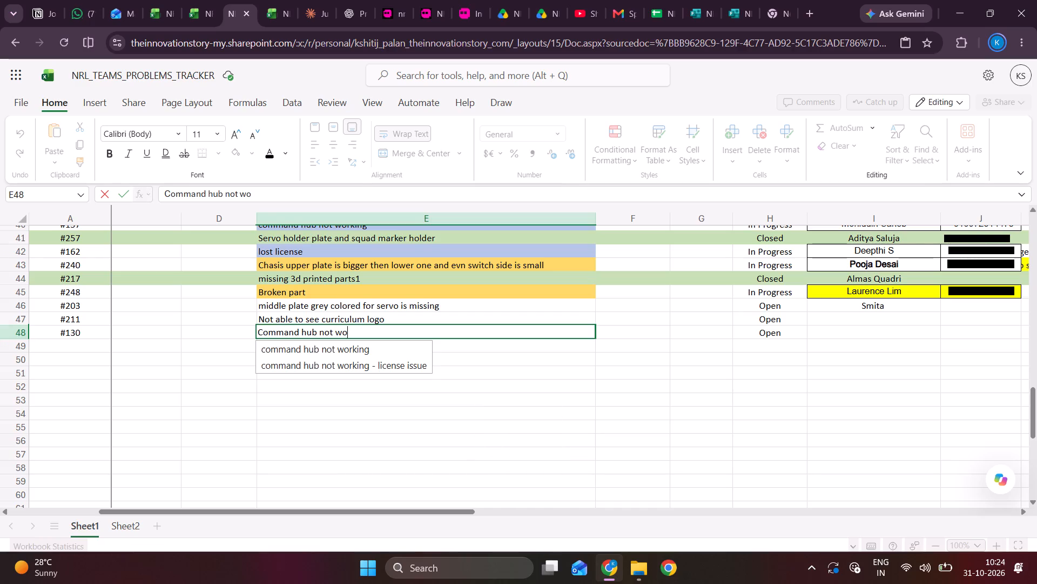
text(rking)
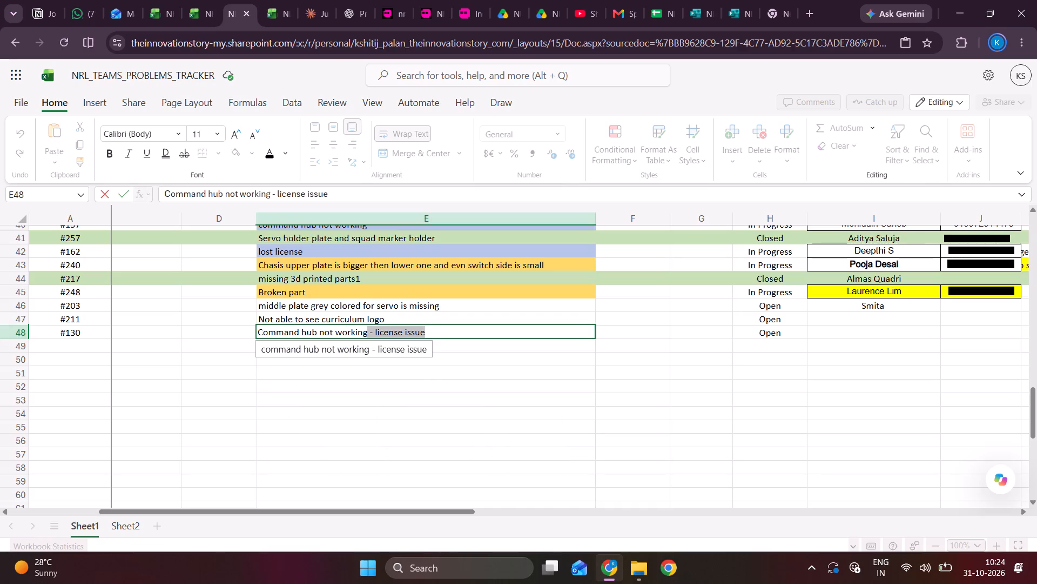
key(Return)
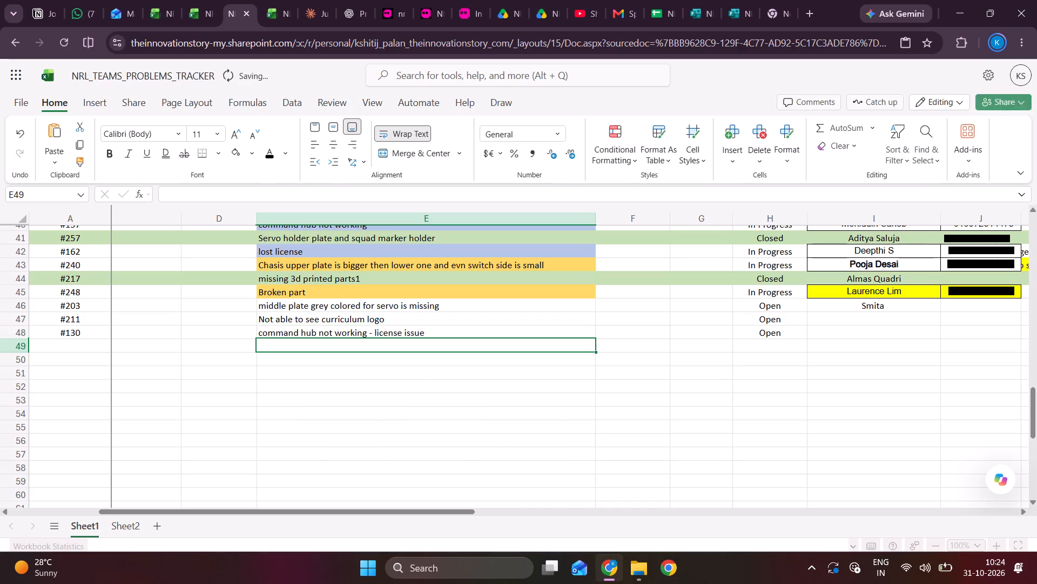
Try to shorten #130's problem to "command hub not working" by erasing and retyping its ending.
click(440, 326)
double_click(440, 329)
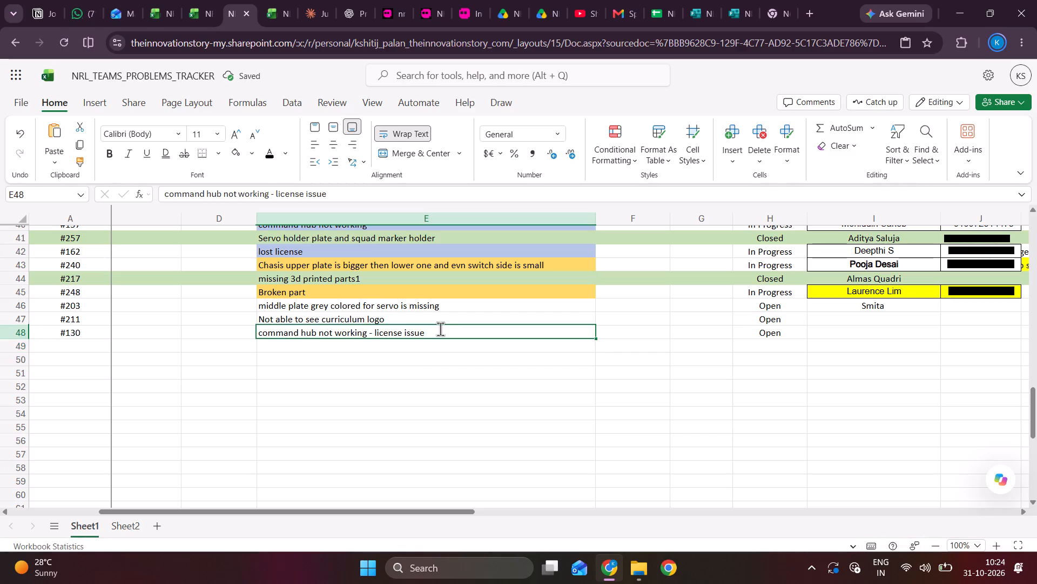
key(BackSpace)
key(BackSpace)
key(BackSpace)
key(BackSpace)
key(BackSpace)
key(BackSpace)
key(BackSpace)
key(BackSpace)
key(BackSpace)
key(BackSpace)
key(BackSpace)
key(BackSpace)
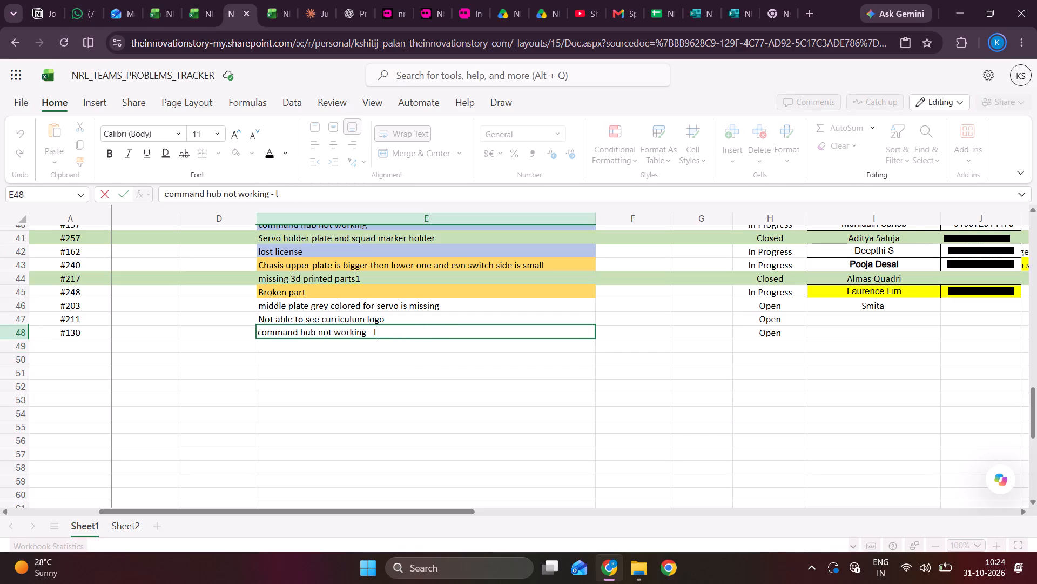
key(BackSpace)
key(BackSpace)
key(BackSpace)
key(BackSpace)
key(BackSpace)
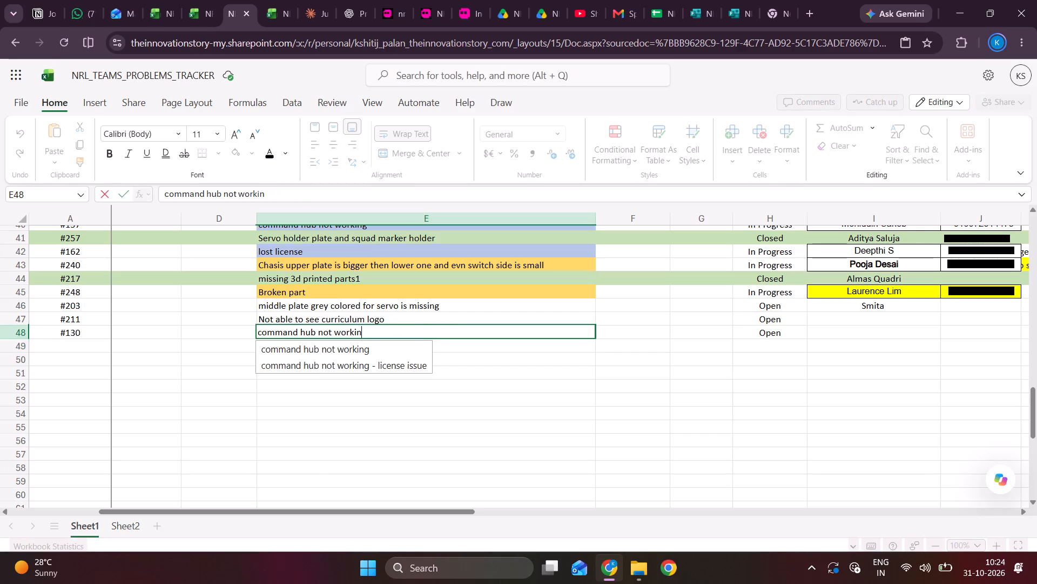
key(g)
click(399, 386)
Delete the "- license issue" ending from #130's problem, leaving "command hub not working".
double_click(422, 336)
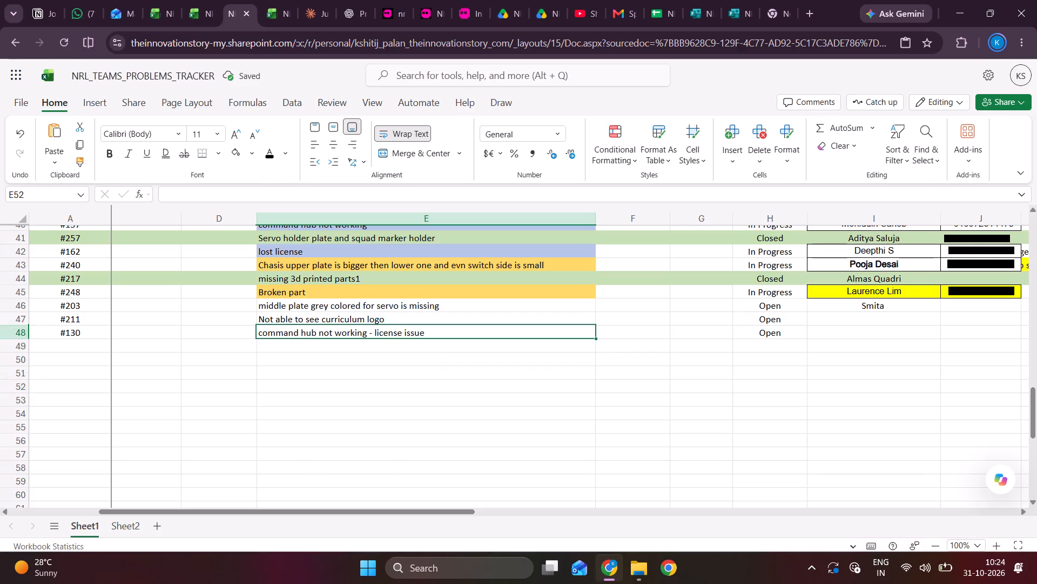
drag(438, 335, 368, 334)
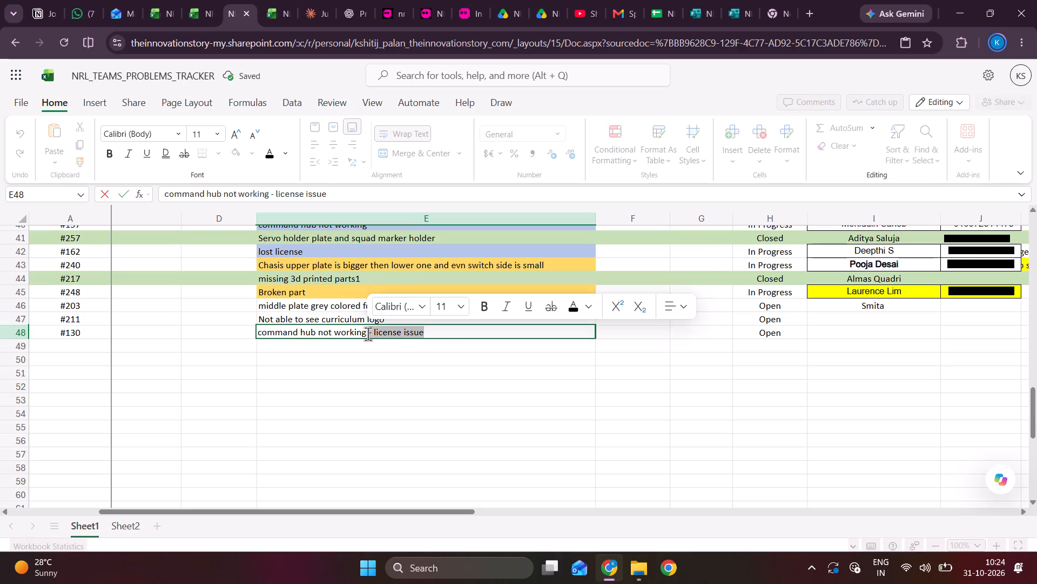
key(BackSpace)
click(341, 354)
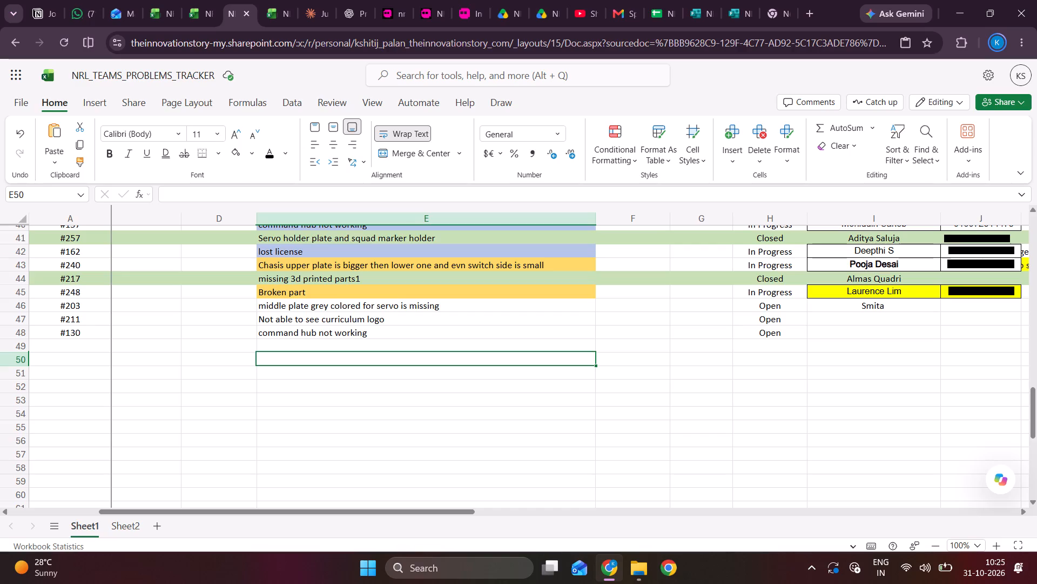
Glance at the hub and parts shipment notes on Sheet2 and return to Sheet1.
click(125, 528)
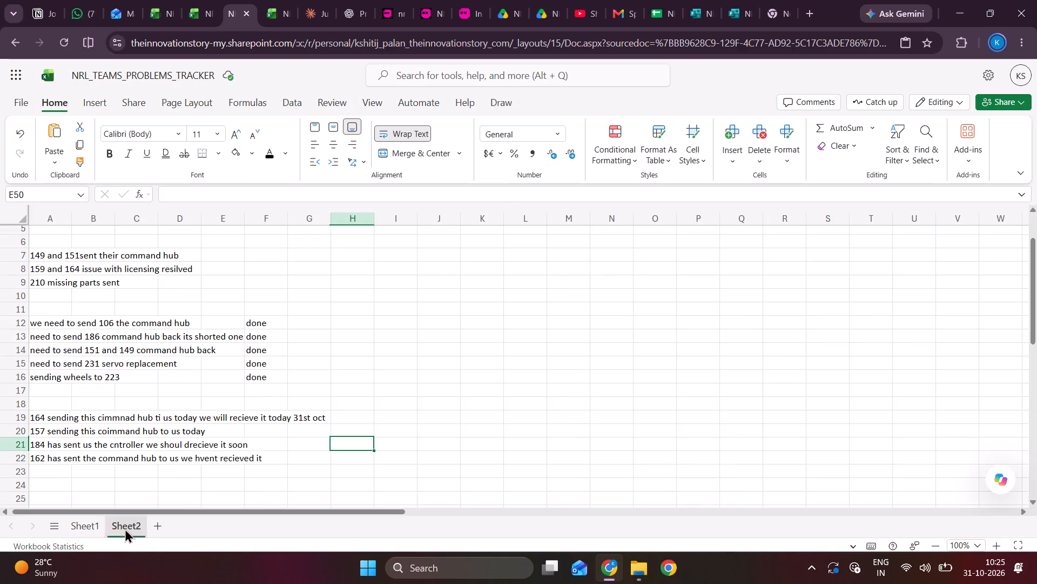
click(81, 524)
Switch to the support portal and check the end of Team 130's command hub conversation.
click(408, 0)
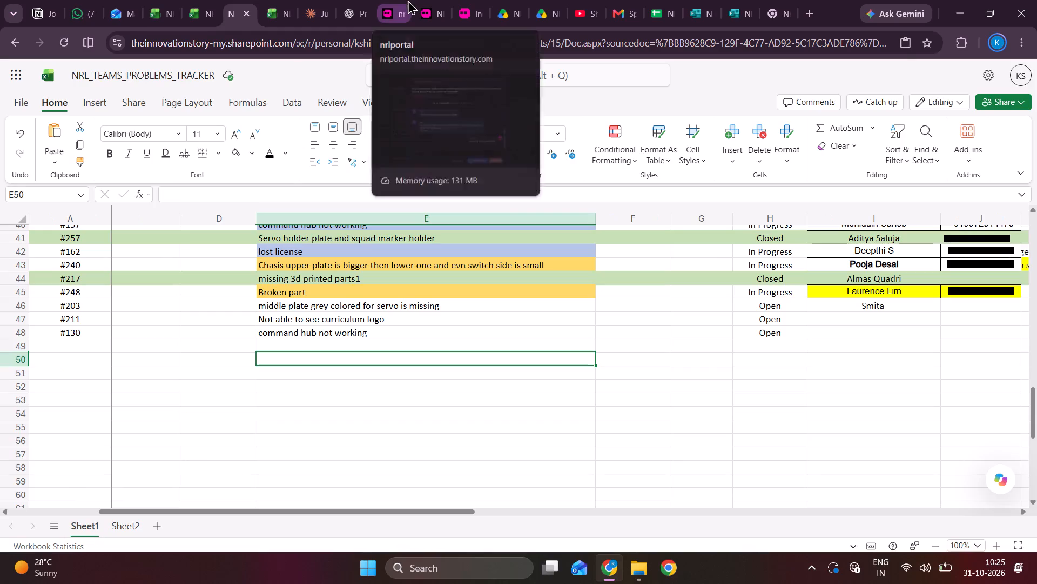
scroll(477, 413, down, 4)
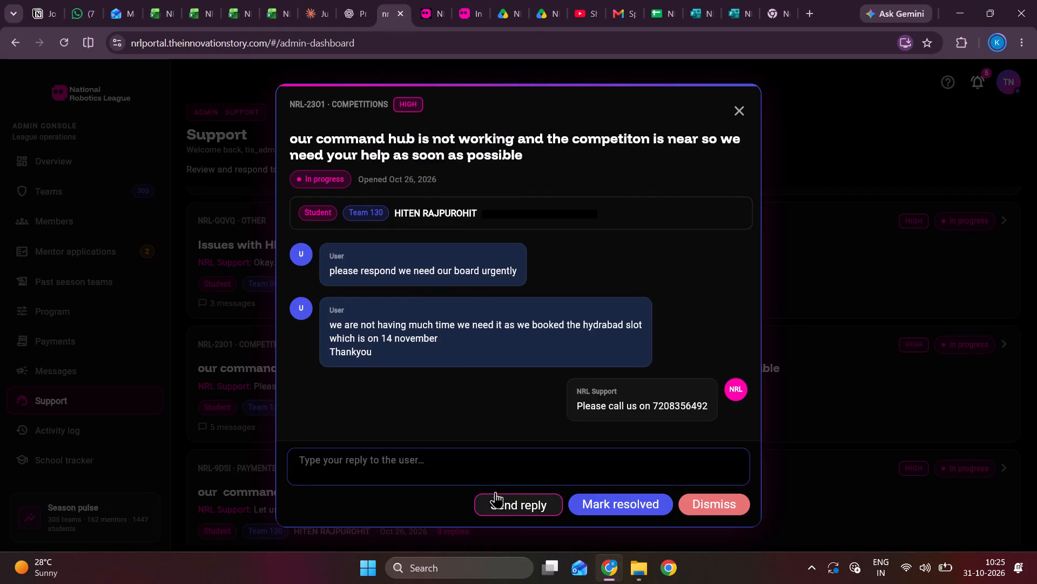
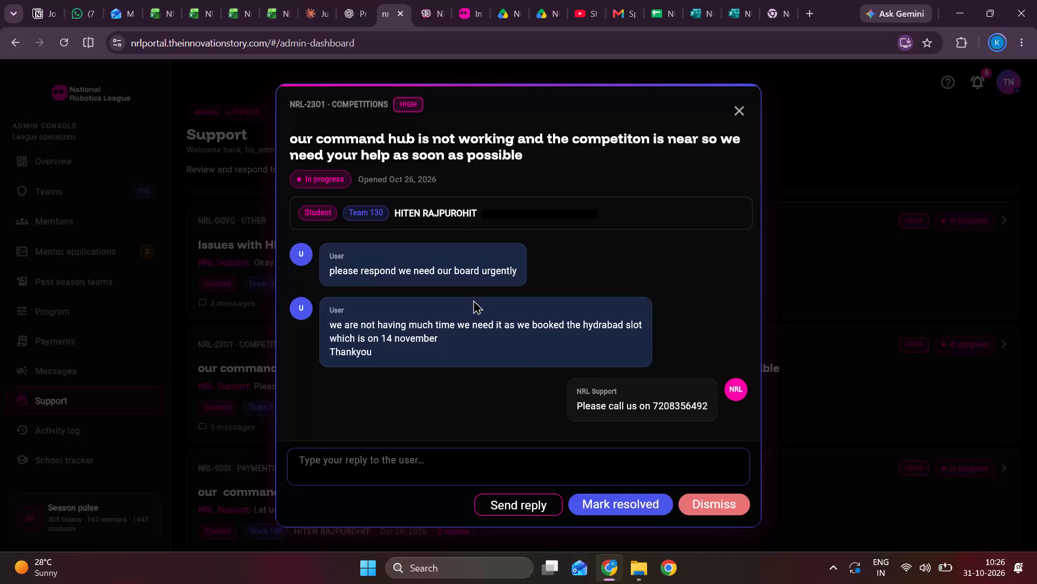
Reread Team 130's competitions ticket NRL-2301 about the faulty command hub and close it.
click(390, 454)
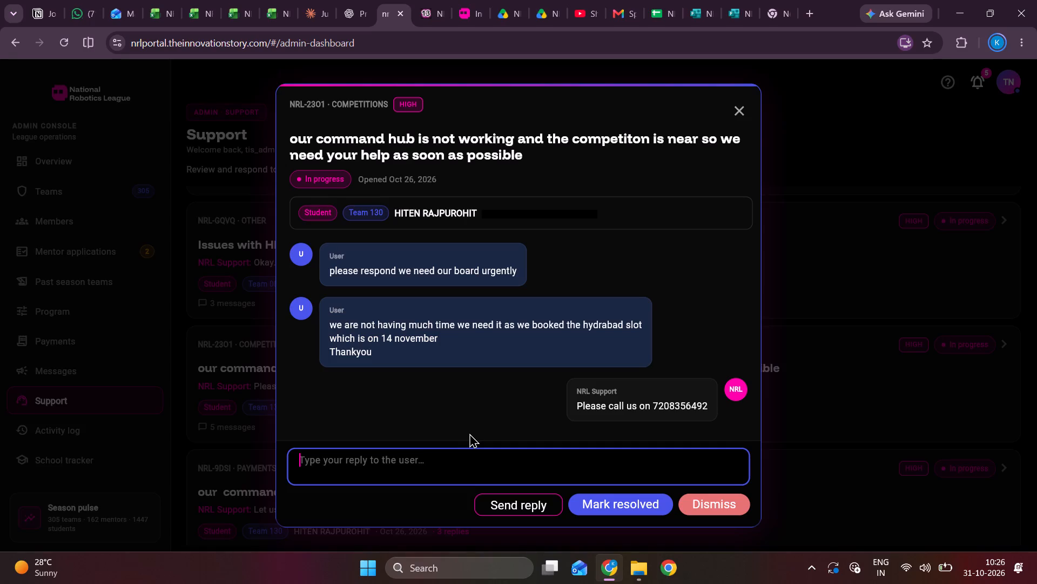
scroll(437, 368, down, 2)
scroll(441, 317, up, 5)
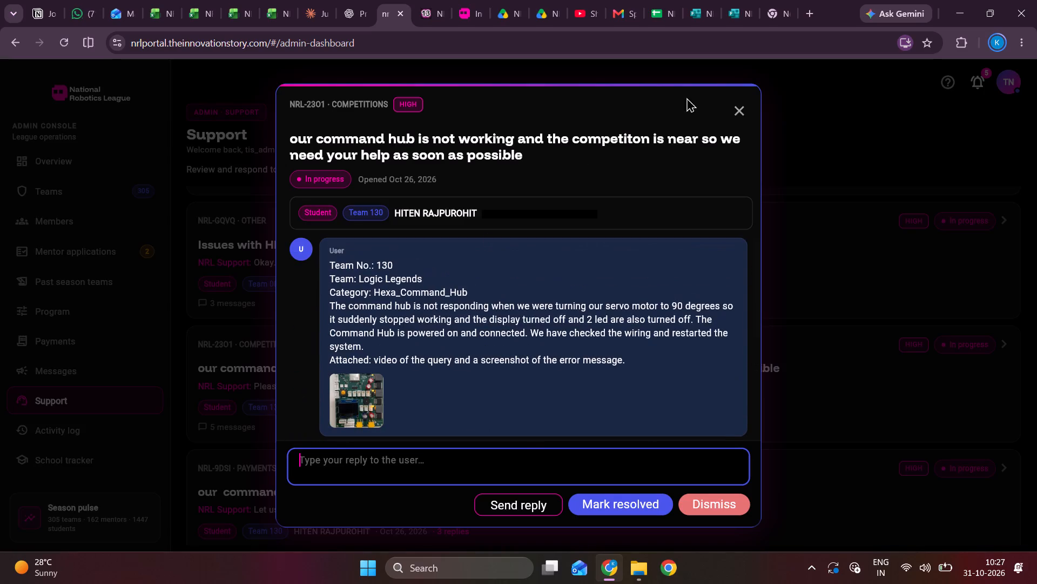
click(737, 104)
Open Team 130's payments-category ticket NRL-9DSI and read through to its last messages.
scroll(402, 326, down, 1)
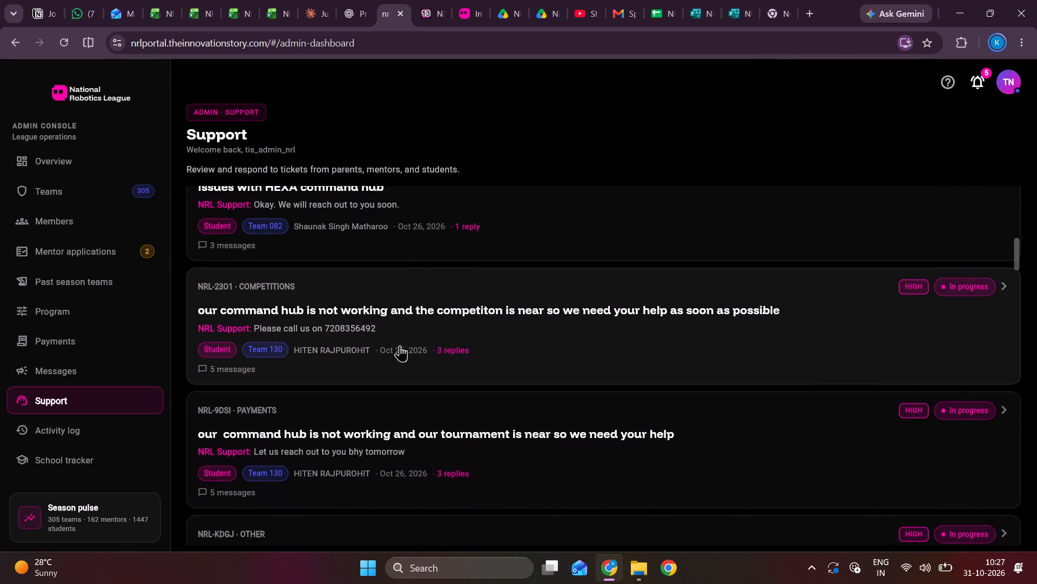
click(586, 466)
scroll(581, 446, down, 3)
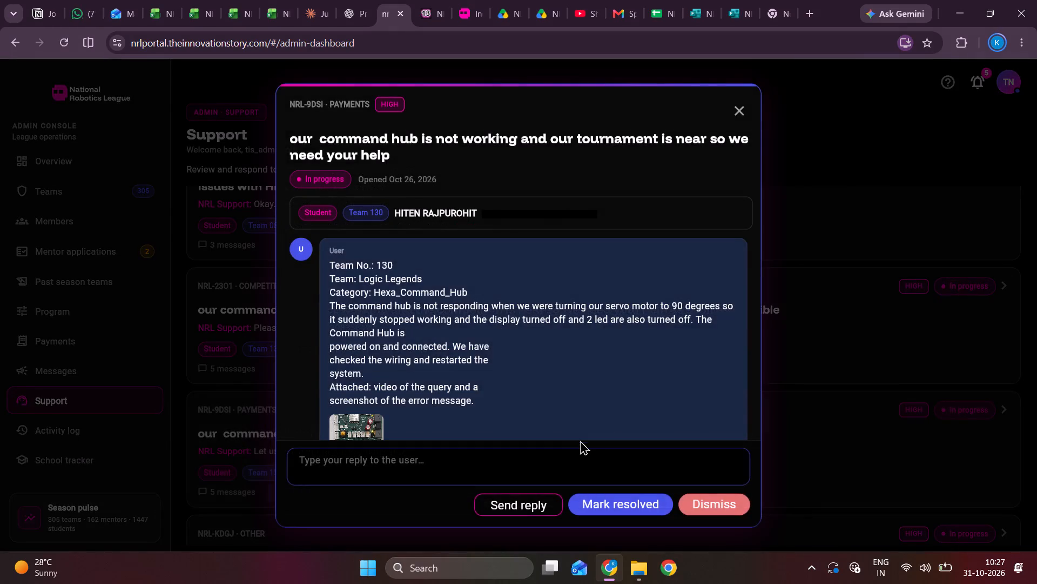
scroll(578, 377, down, 6)
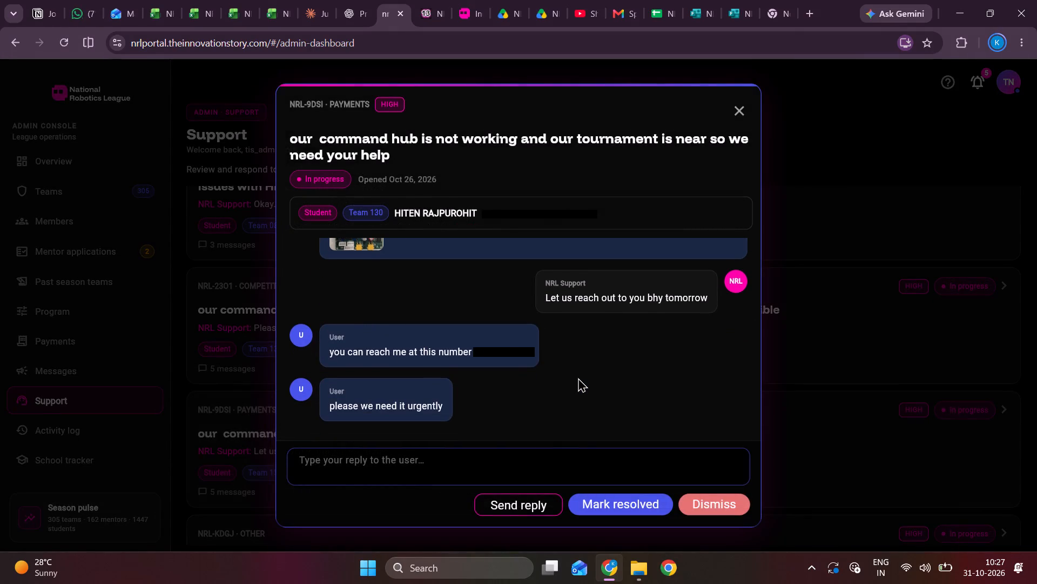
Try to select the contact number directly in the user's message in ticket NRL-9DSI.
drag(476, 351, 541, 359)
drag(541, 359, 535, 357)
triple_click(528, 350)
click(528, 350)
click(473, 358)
Capture the message area with the screen snip's text extraction and copy only the contact number from it.
key(shift+super+s)
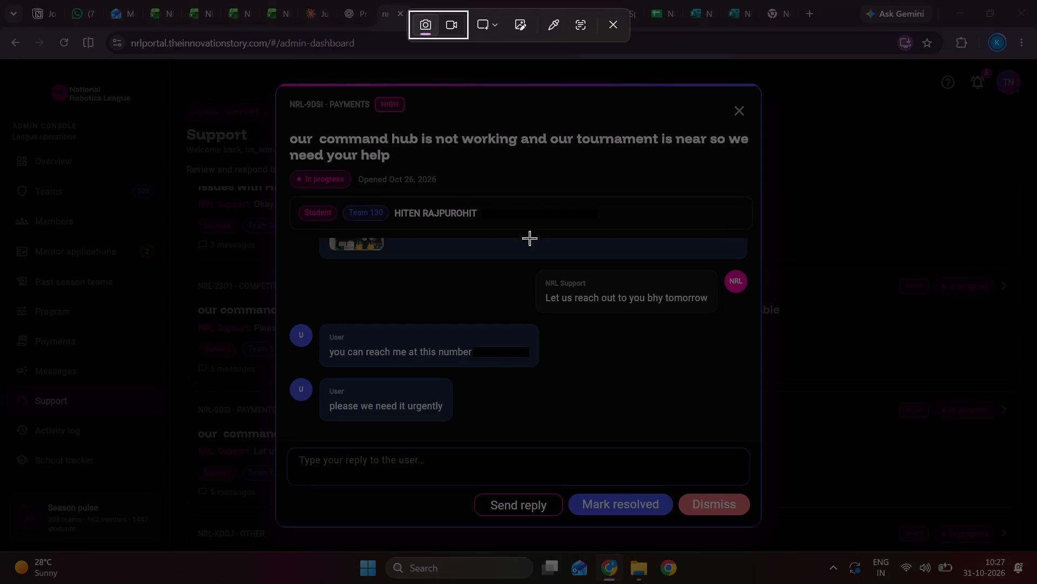
click(574, 21)
drag(312, 330, 561, 390)
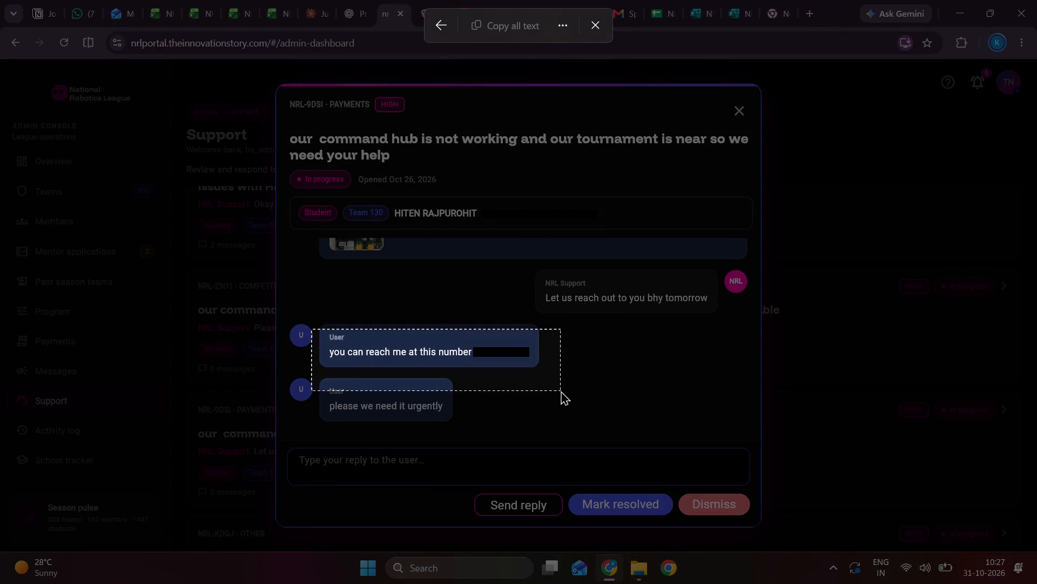
drag(561, 390, 562, 390)
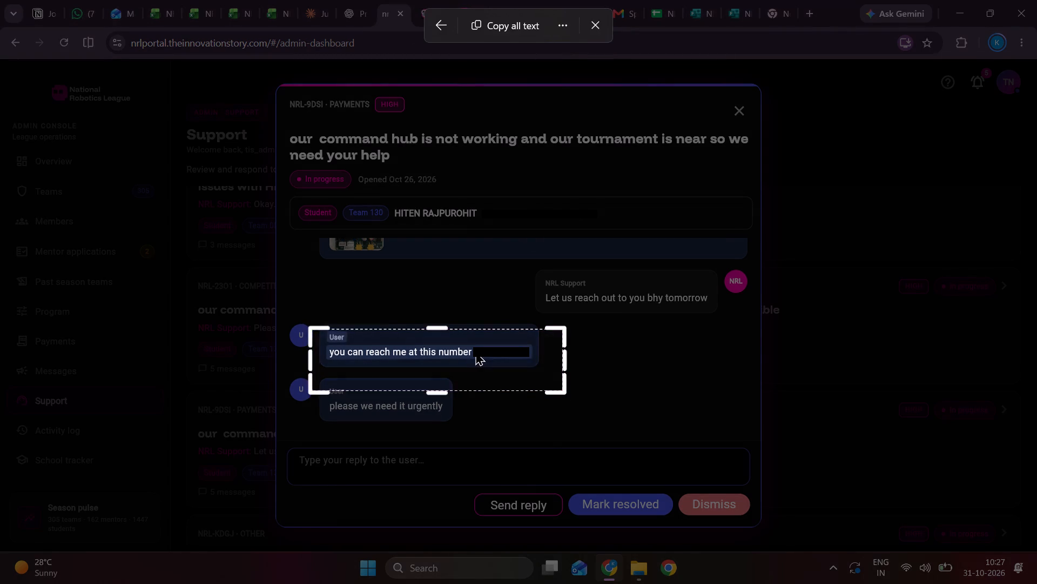
click(475, 351)
drag(475, 351, 537, 360)
drag(537, 360, 537, 361)
key(ctrl+c)
key(ctrl+c)
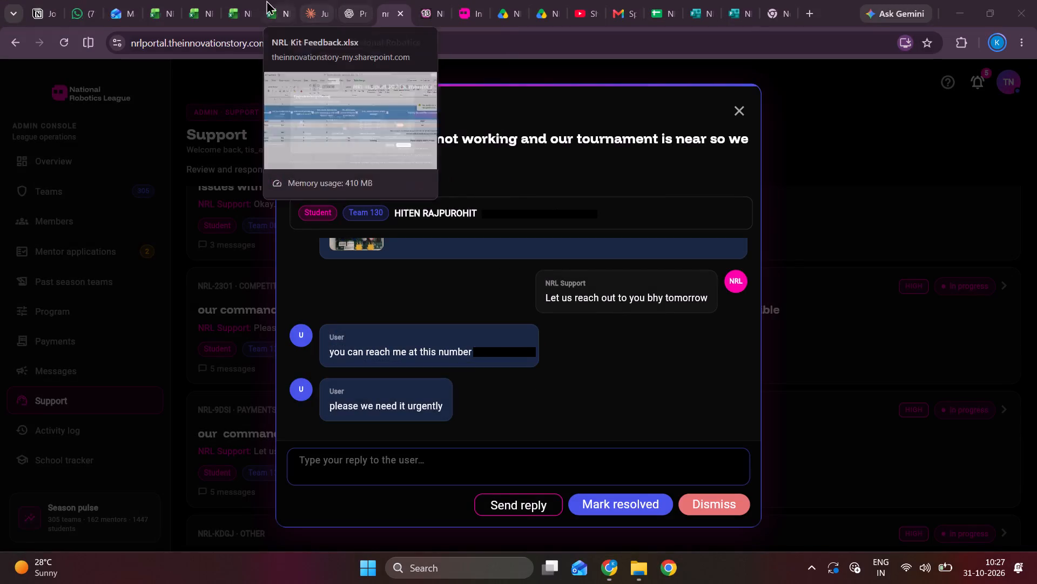
Paste the copied contact number into column J of #130's "command hub not working" row in the NRL_TEAMS_PROBLEMS_TRACKER.
click(245, 1)
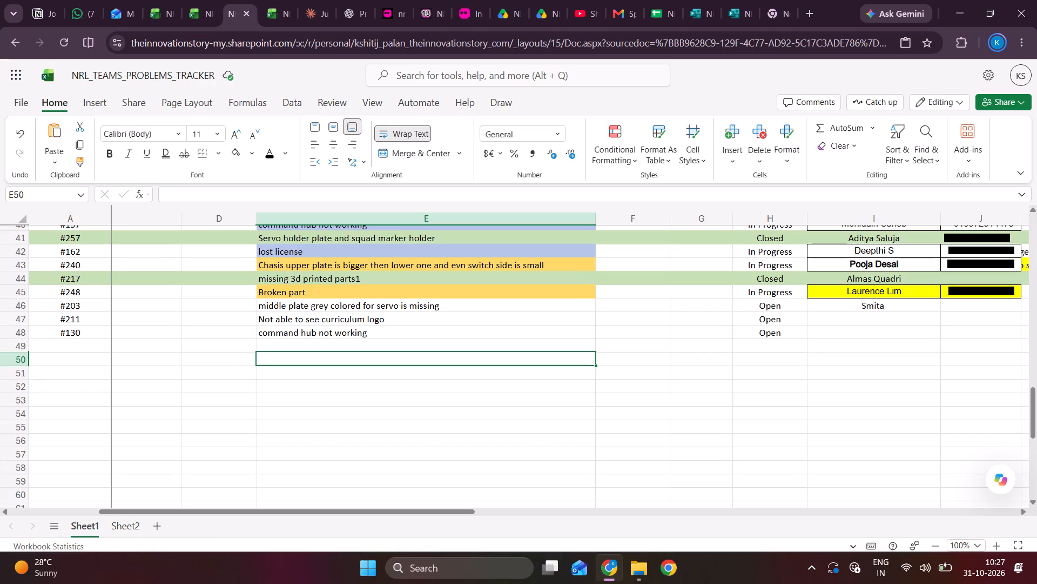
scroll(576, 363, left, 1)
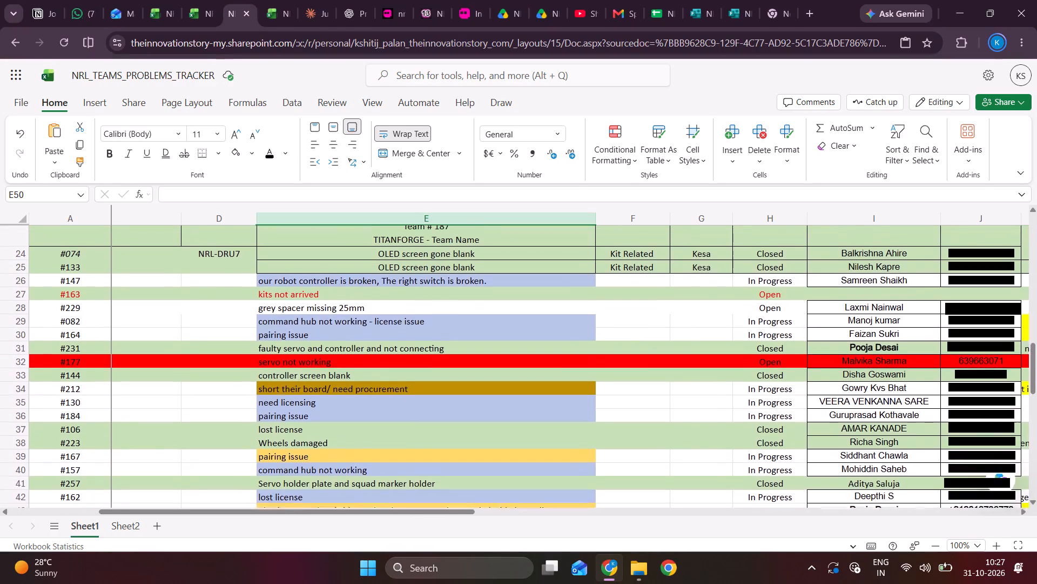
scroll(576, 363, left, 3)
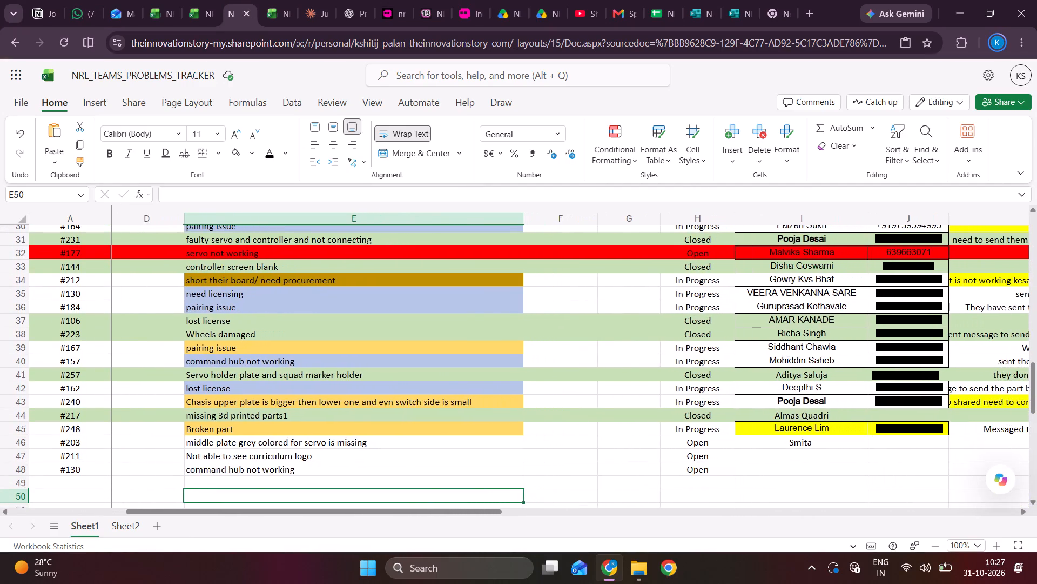
click(878, 458)
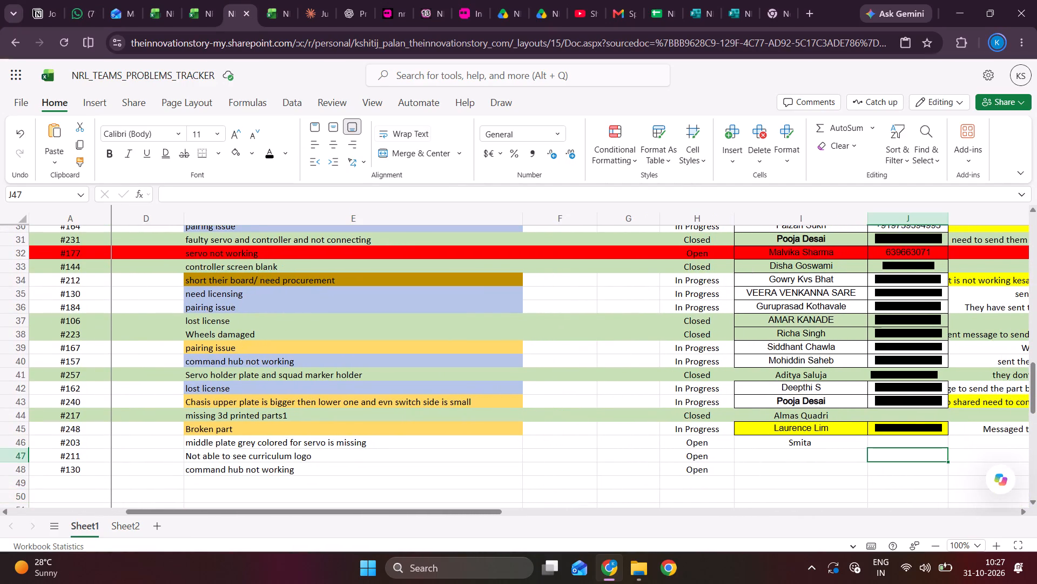
click(883, 470)
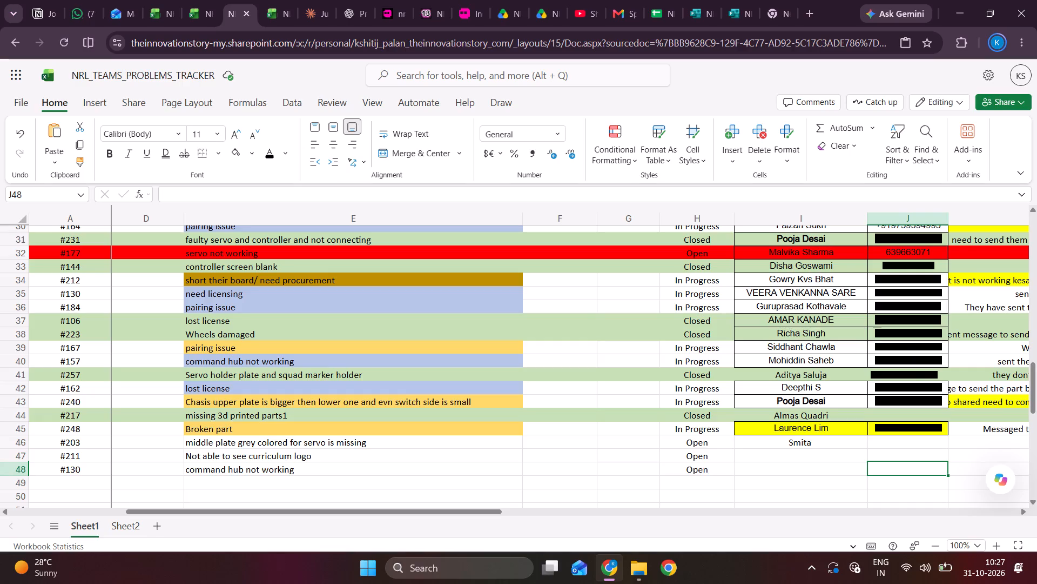
key(ctrl+v)
click(894, 473)
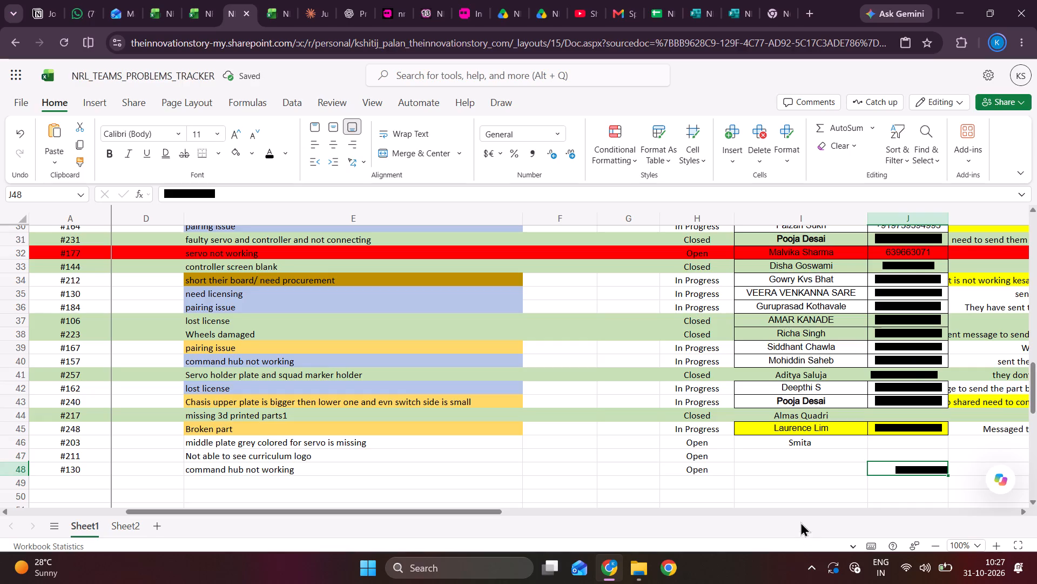
click(782, 479)
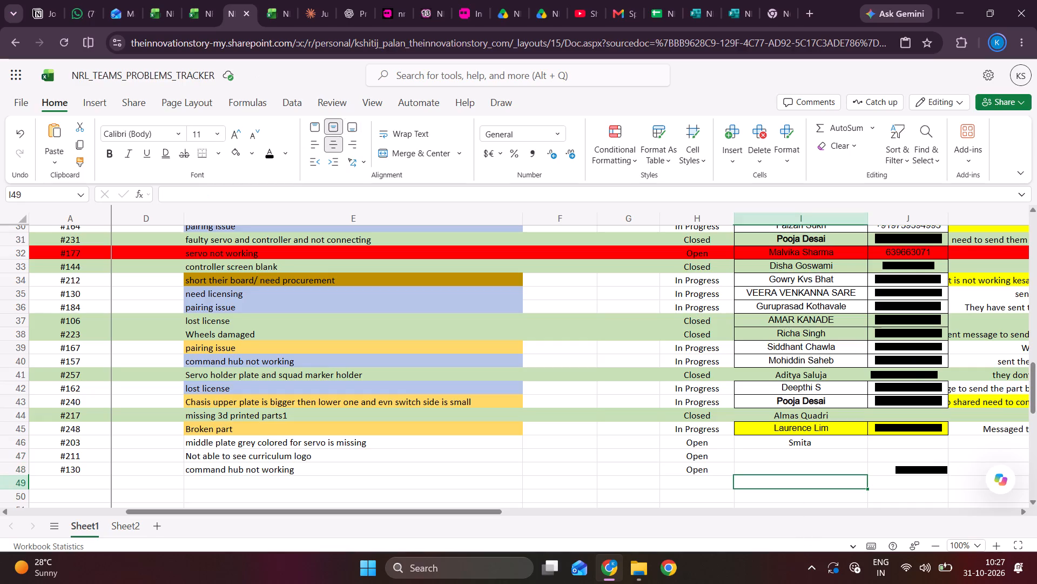
Return to the support portal, recheck Team 130's ticket NRL-9DSI from its first message, and close it.
click(386, 0)
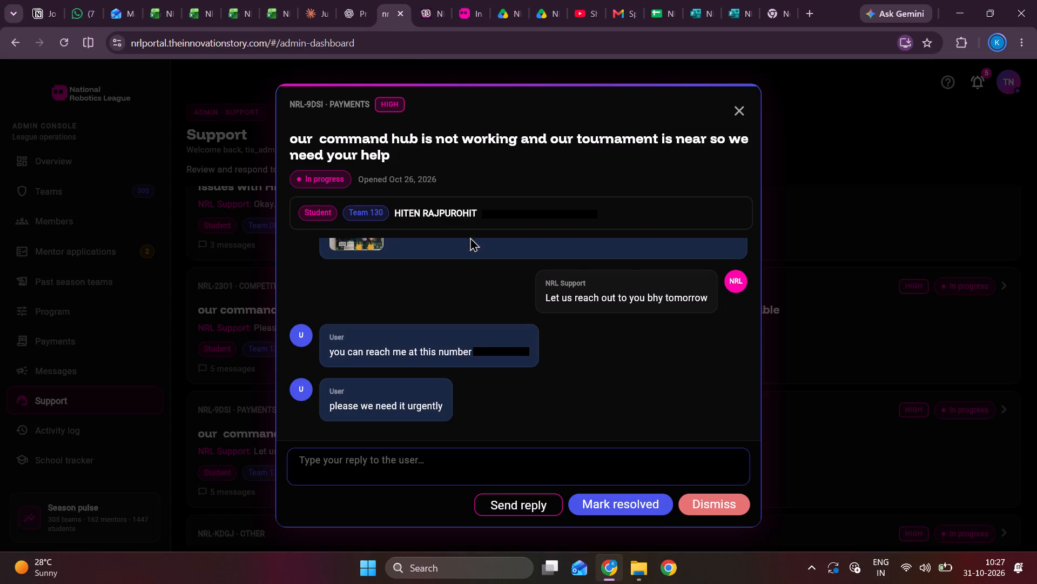
scroll(523, 286, down, 1)
scroll(523, 286, up, 2)
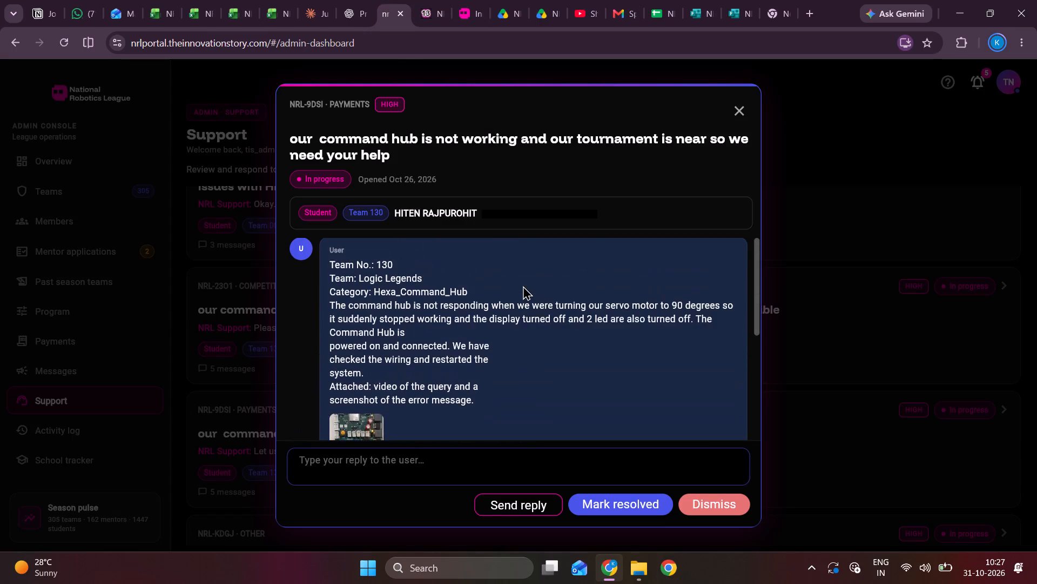
scroll(523, 286, up, 1)
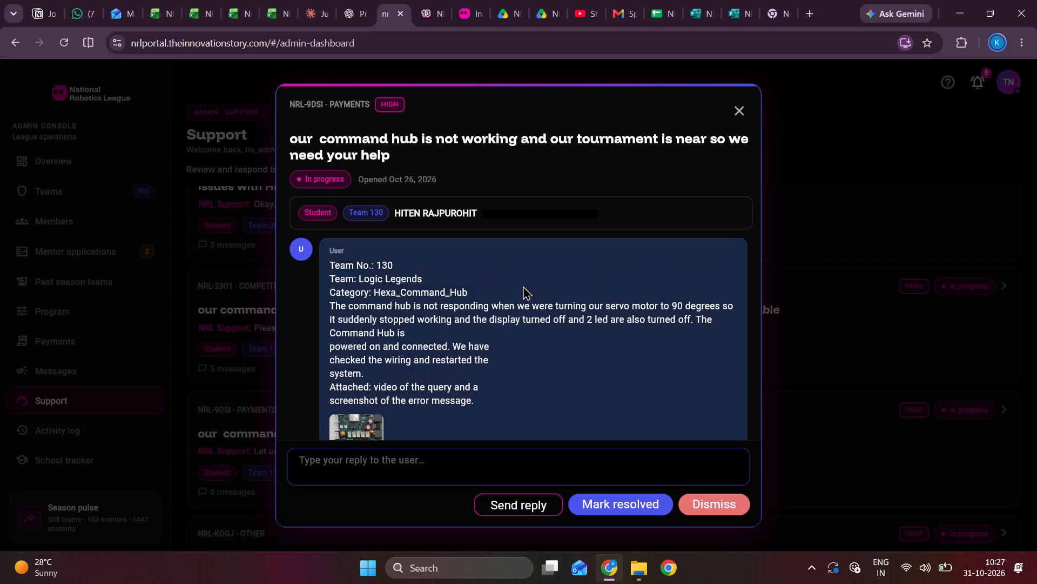
click(834, 337)
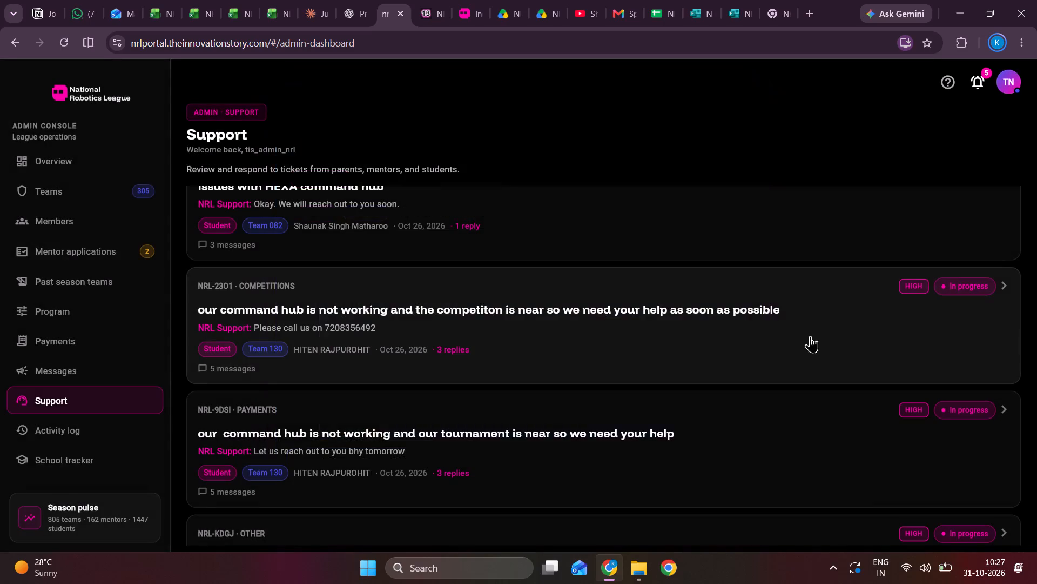
Open Team 206's "Robot parts broken" ticket, read the conversation and close it.
scroll(383, 344, down, 3)
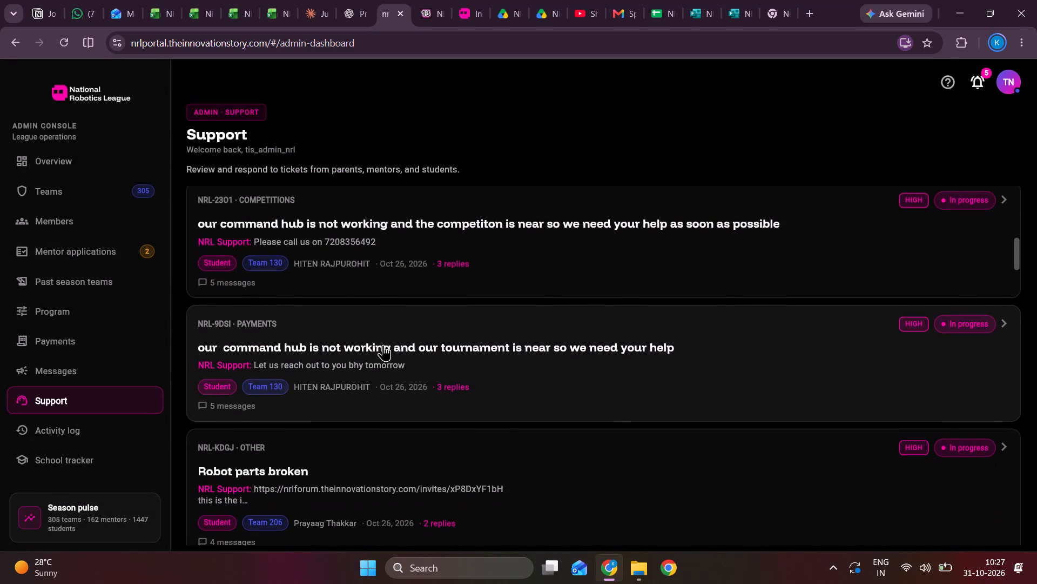
scroll(401, 312, down, 4)
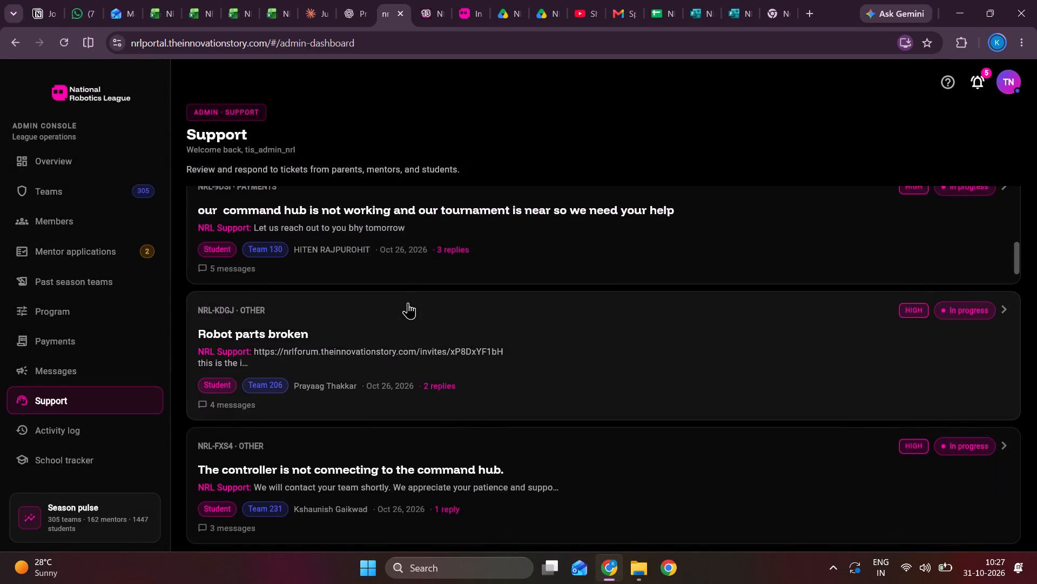
scroll(408, 302, down, 1)
click(417, 345)
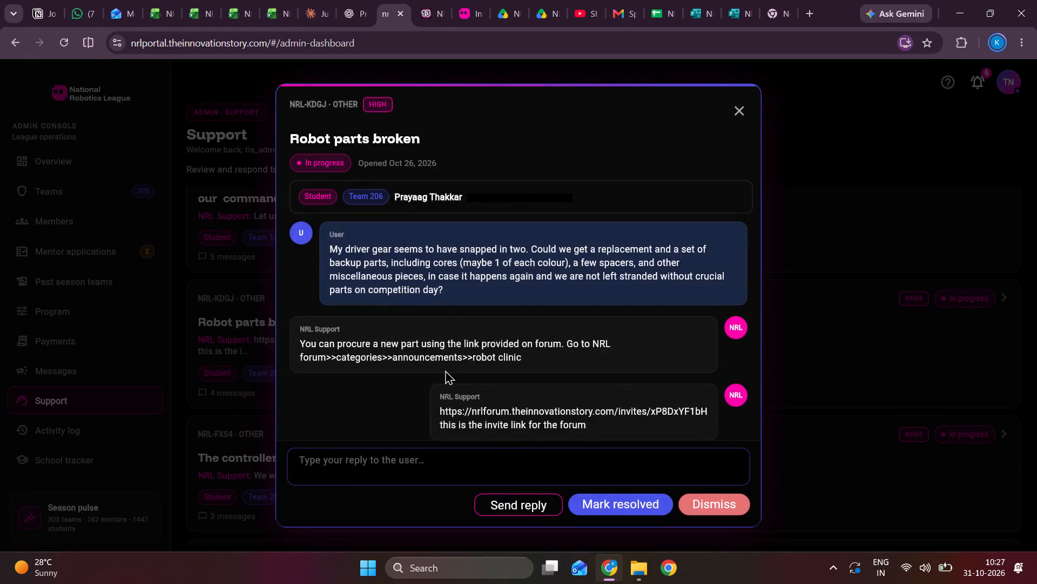
scroll(445, 370, down, 3)
click(785, 403)
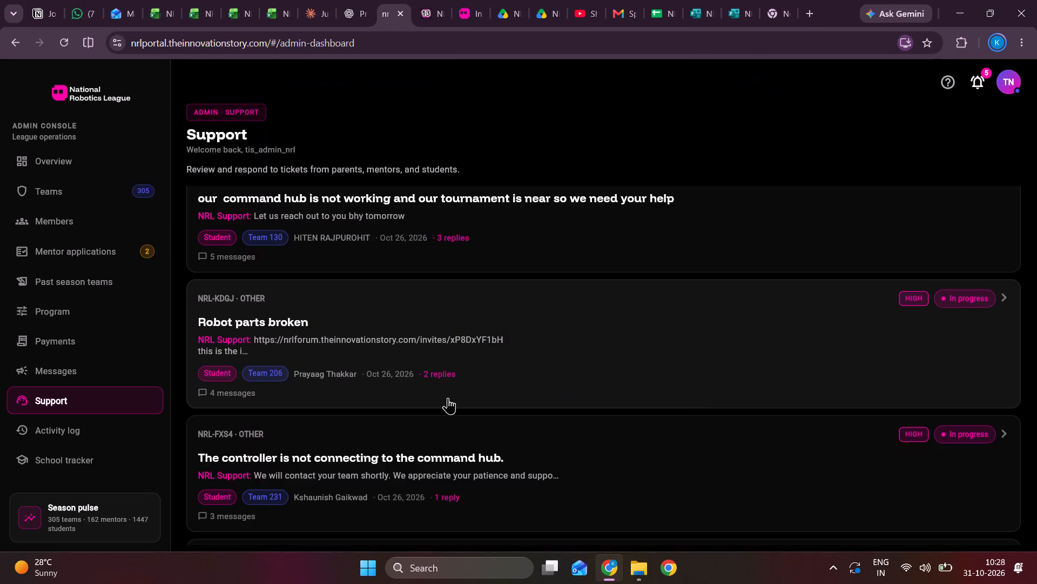
scroll(448, 397, down, 1)
click(449, 400)
scroll(454, 373, down, 1)
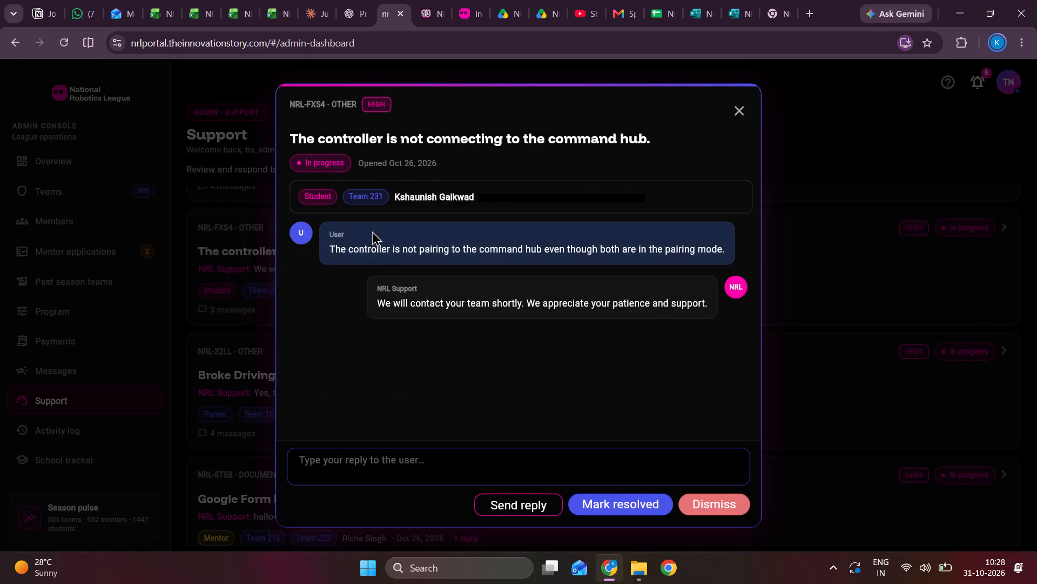
Look up #231 in the NRL_TEAMS_PROBLEMS_TRACKER and read its remark in column K.
click(248, 1)
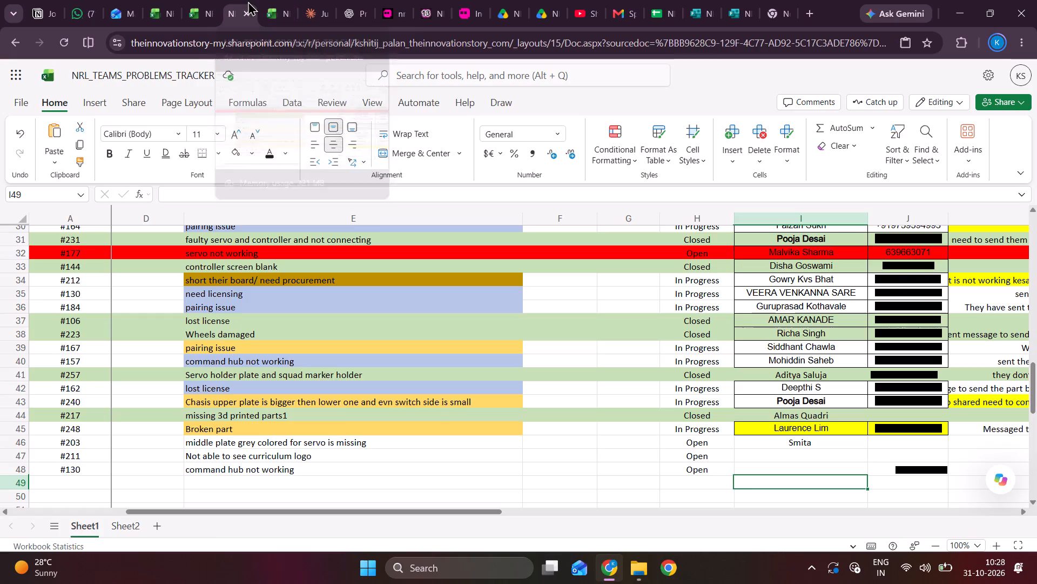
scroll(111, 318, up, 1)
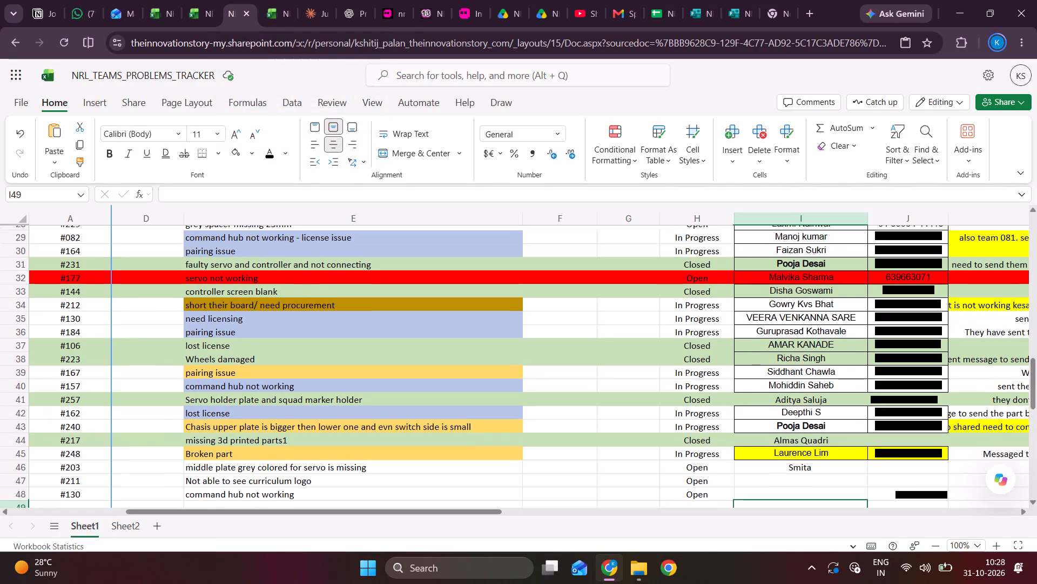
scroll(111, 318, up, 1)
scroll(406, 287, left, 1)
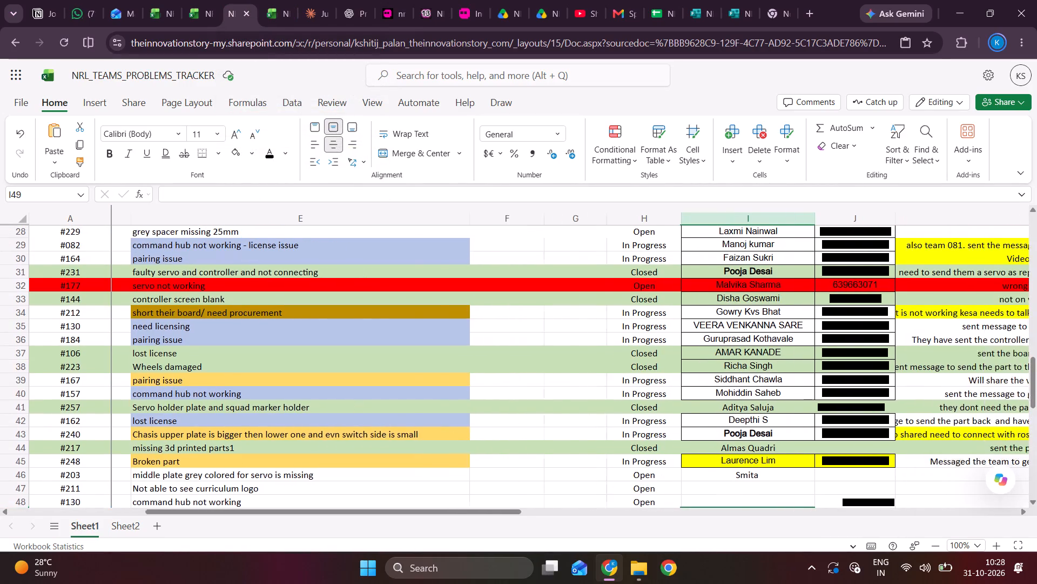
scroll(406, 287, left, 3)
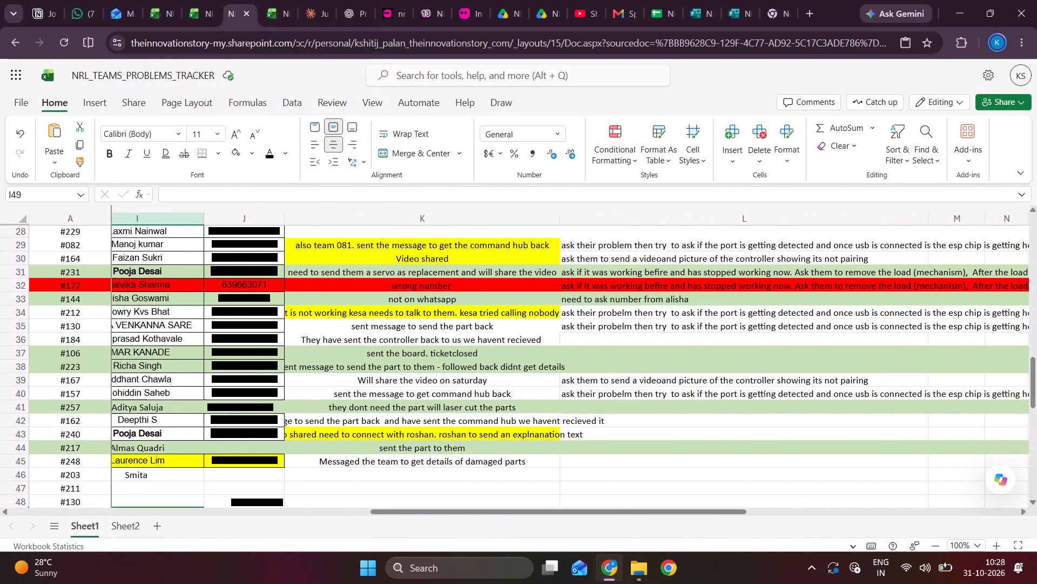
double_click(463, 267)
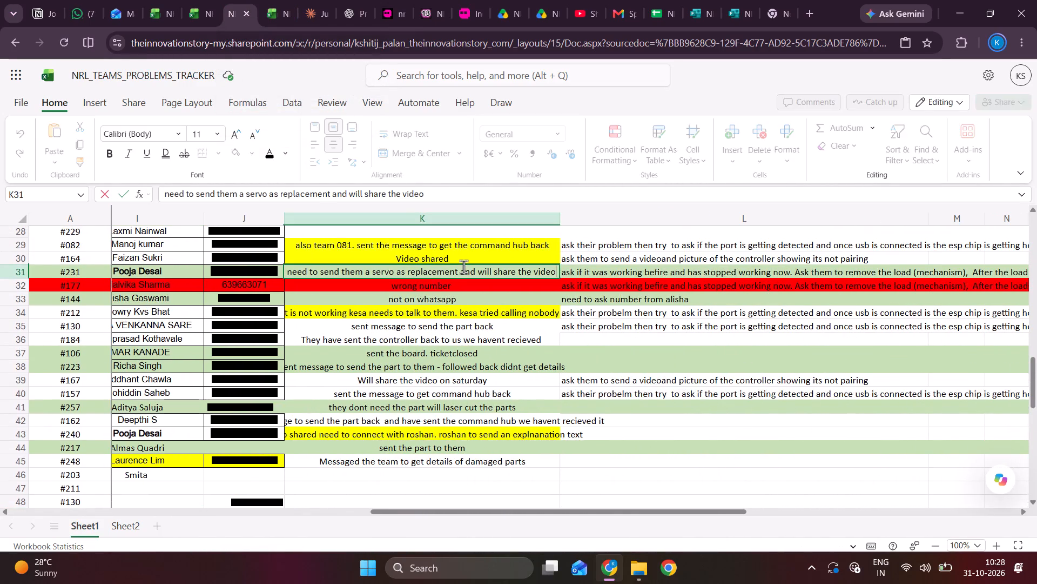
click(496, 298)
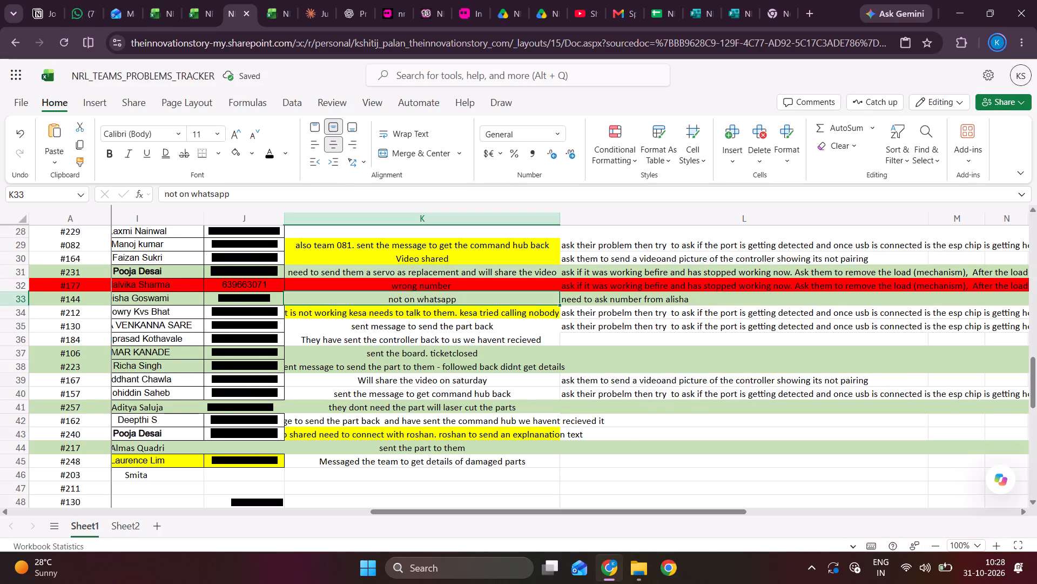
click(495, 287)
Compare #231's problem description, status and contact in the tracker with the ticket, and scan the surrounding team rows.
scroll(495, 287, right, 3)
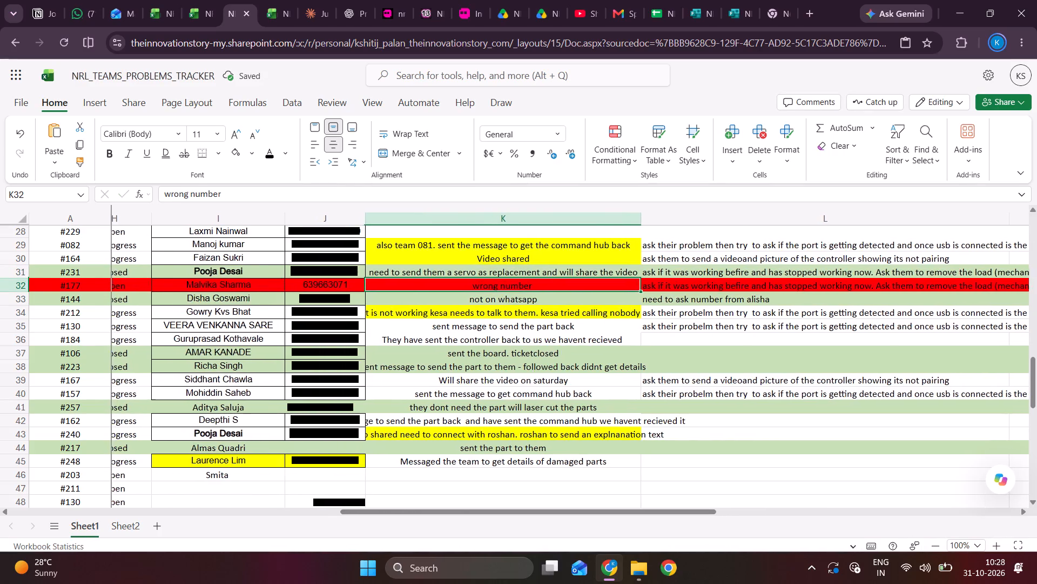
scroll(495, 287, right, 5)
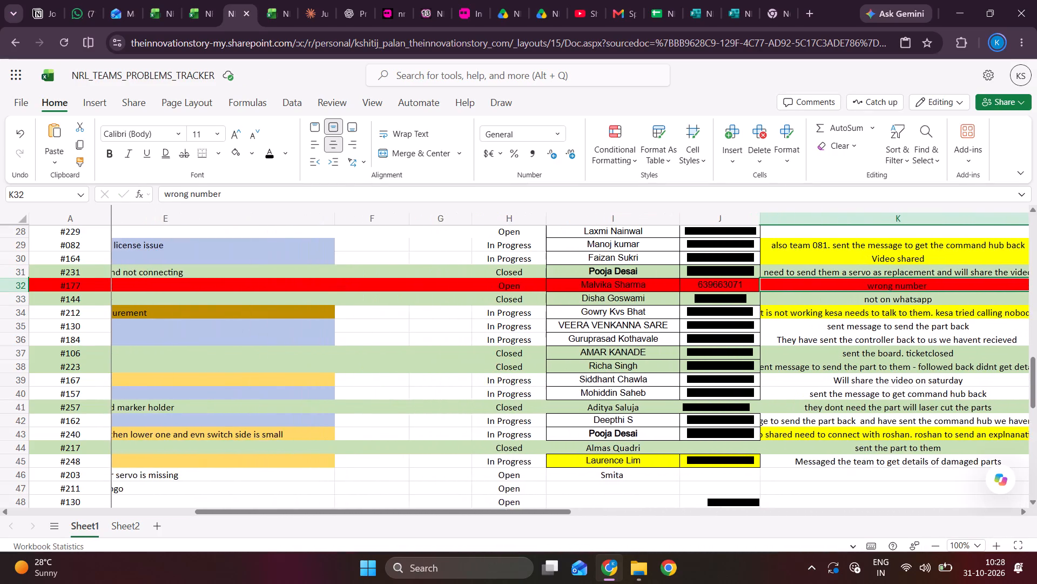
scroll(495, 287, right, 6)
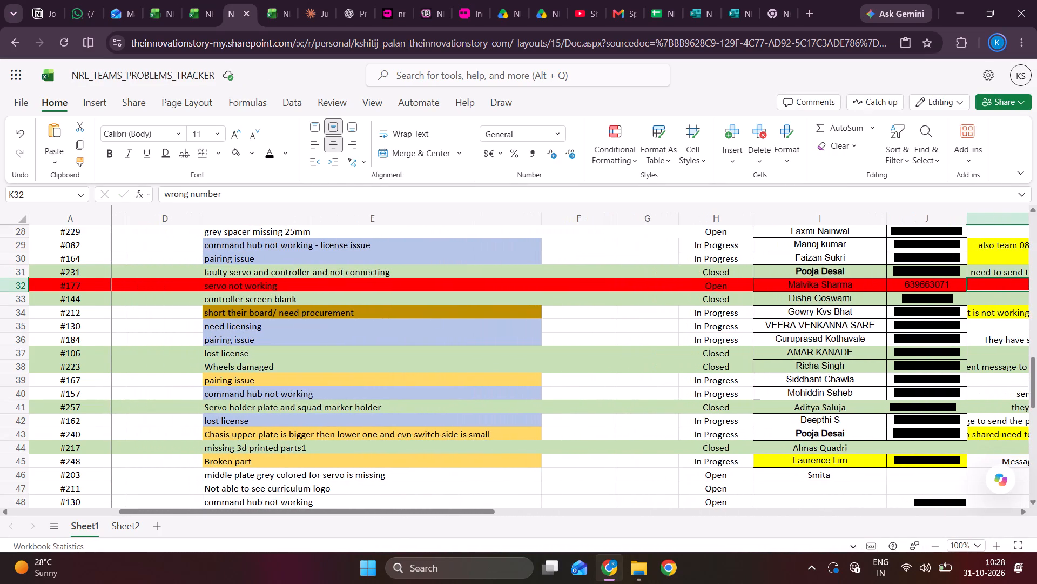
double_click(426, 270)
drag(426, 270, 290, 277)
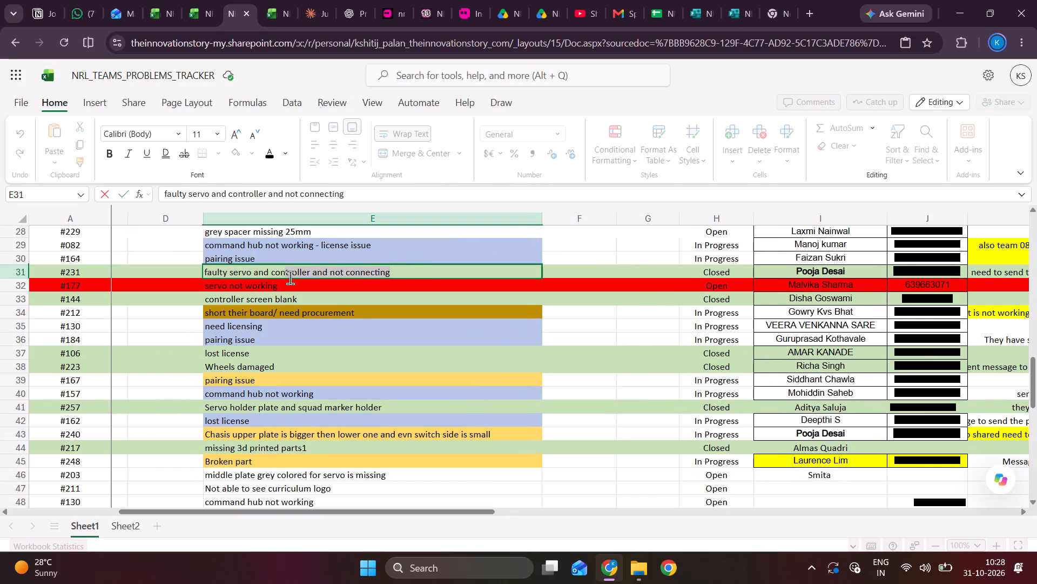
click(359, 321)
scroll(355, 339, right, 5)
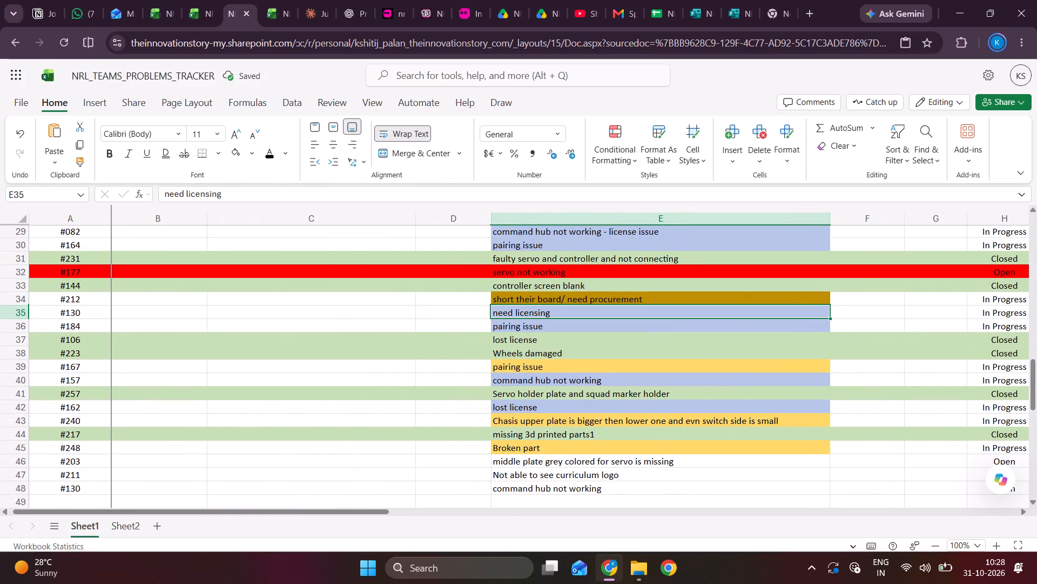
scroll(355, 339, down, 1)
scroll(355, 339, up, 1)
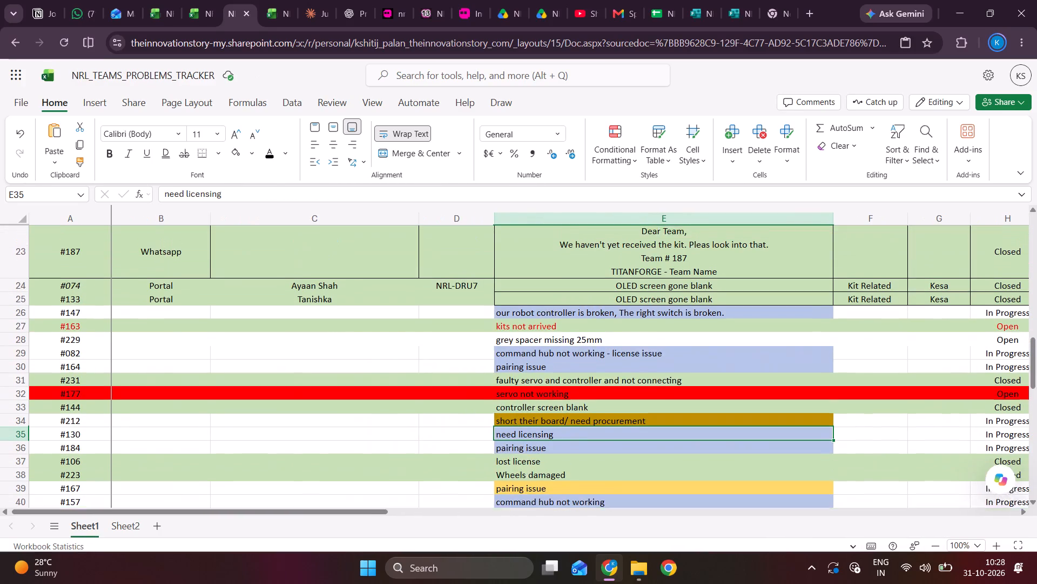
scroll(355, 339, up, 1)
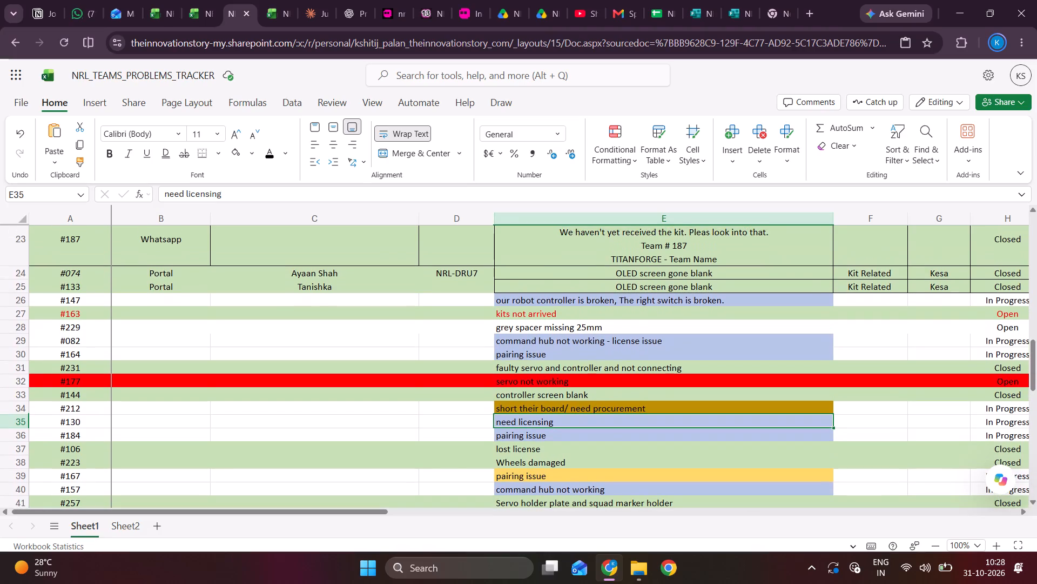
scroll(355, 339, up, 1)
scroll(355, 339, left, 5)
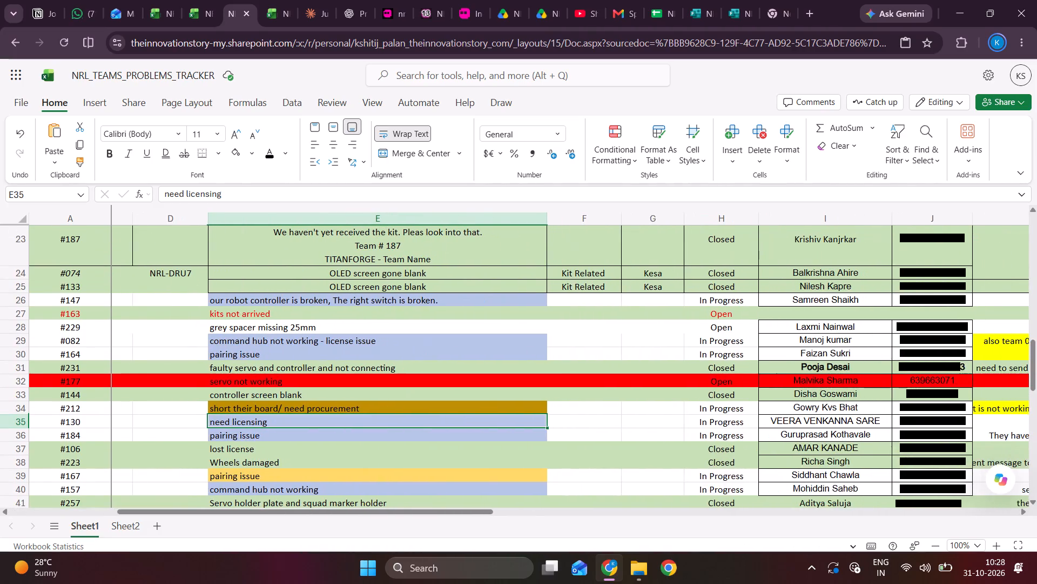
scroll(355, 339, right, 1)
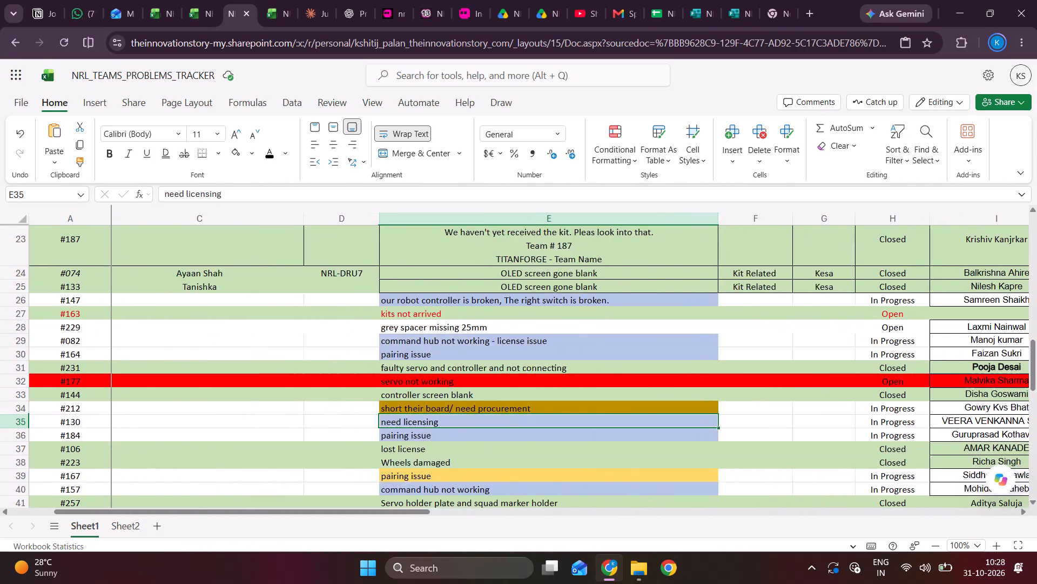
scroll(355, 339, right, 2)
scroll(355, 339, down, 3)
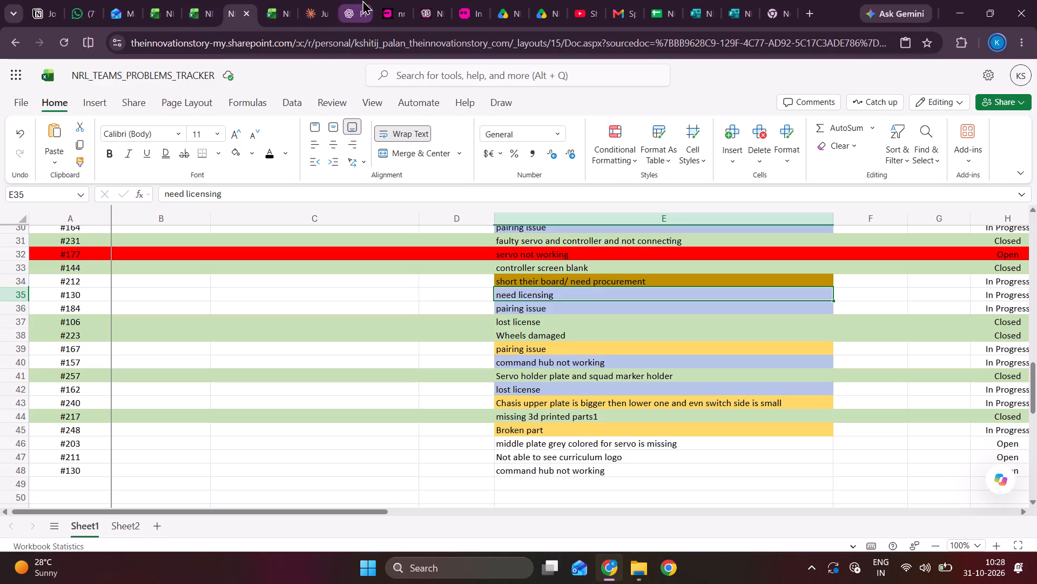
Return to the support portal and close Team 231's controller ticket window.
click(398, 14)
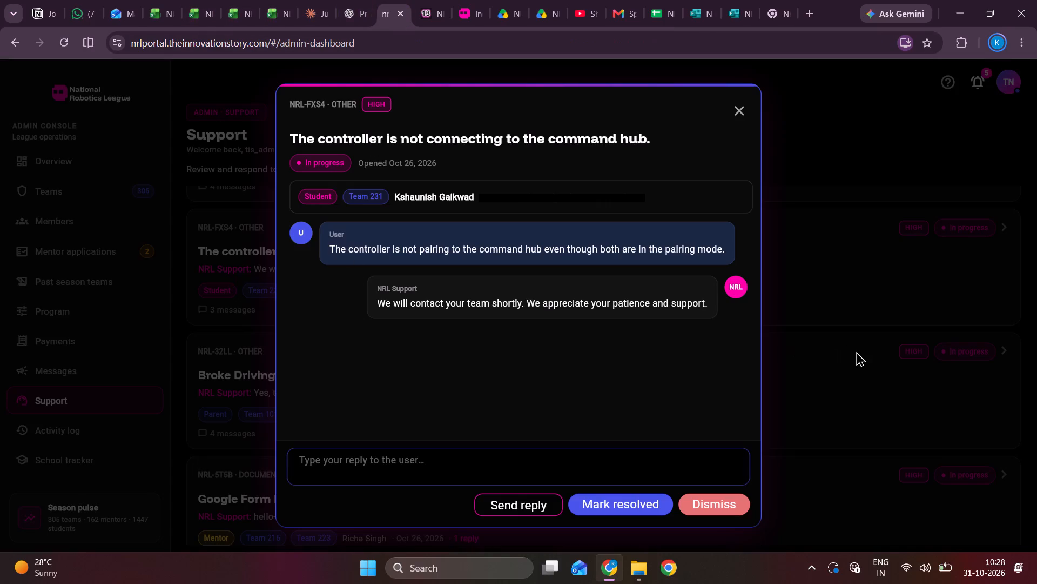
click(856, 351)
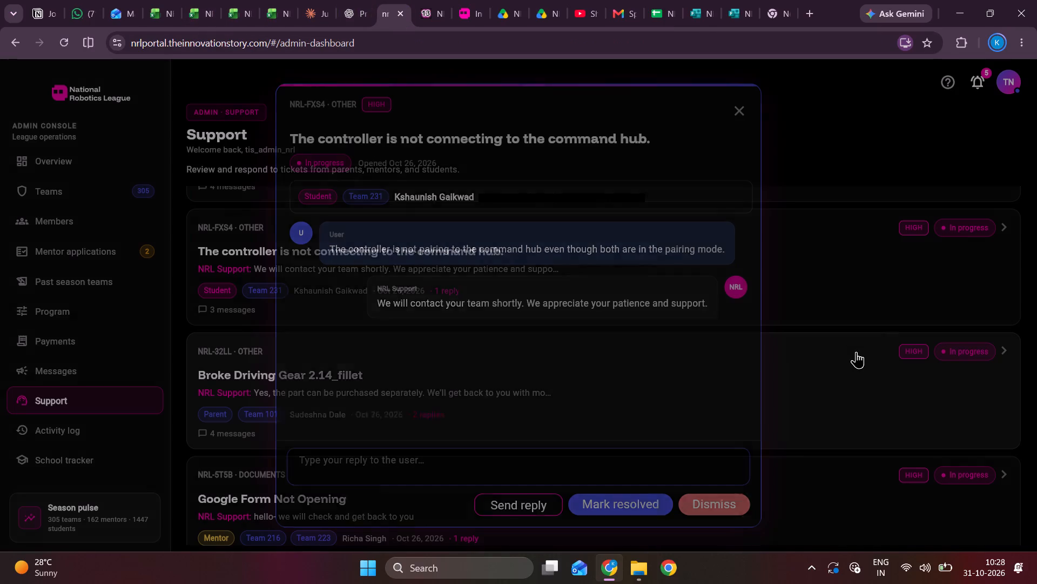
Open Team 101's "Broke Driving Gear 2.14_fillet" ticket and read the conversation to its last message.
scroll(485, 389, down, 2)
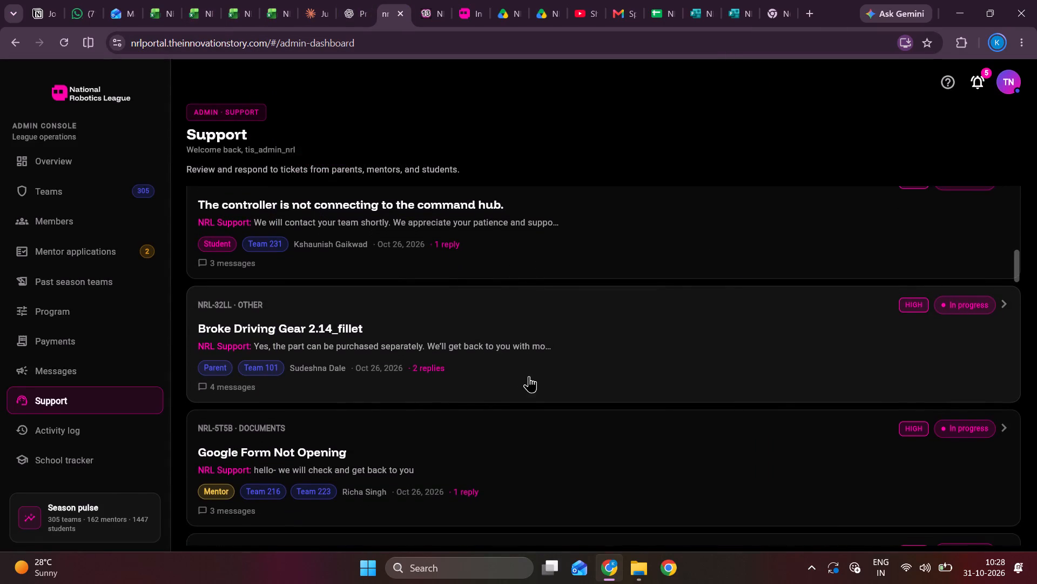
click(528, 378)
scroll(715, 378, down, 2)
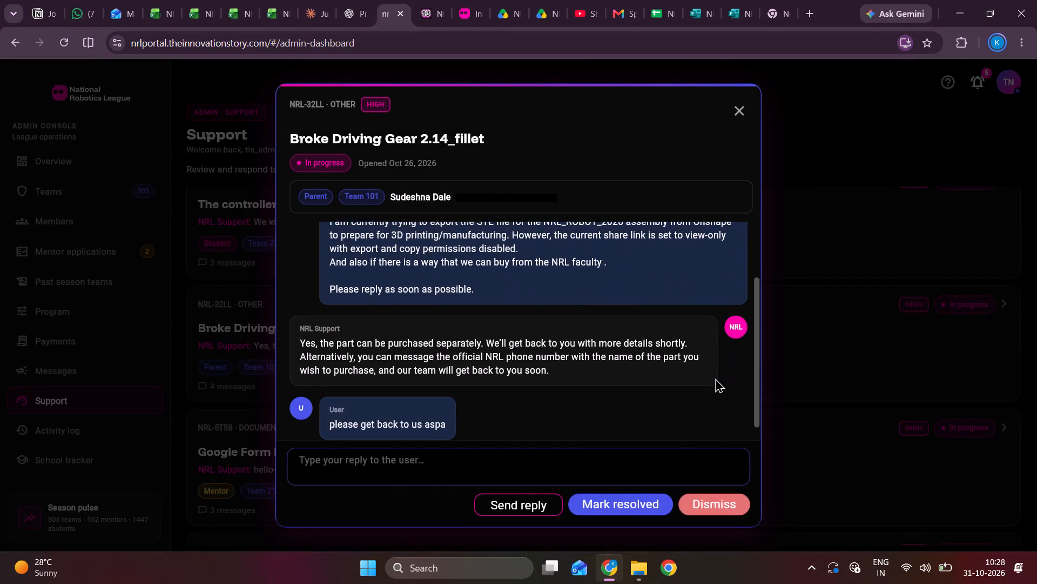
scroll(715, 378, down, 2)
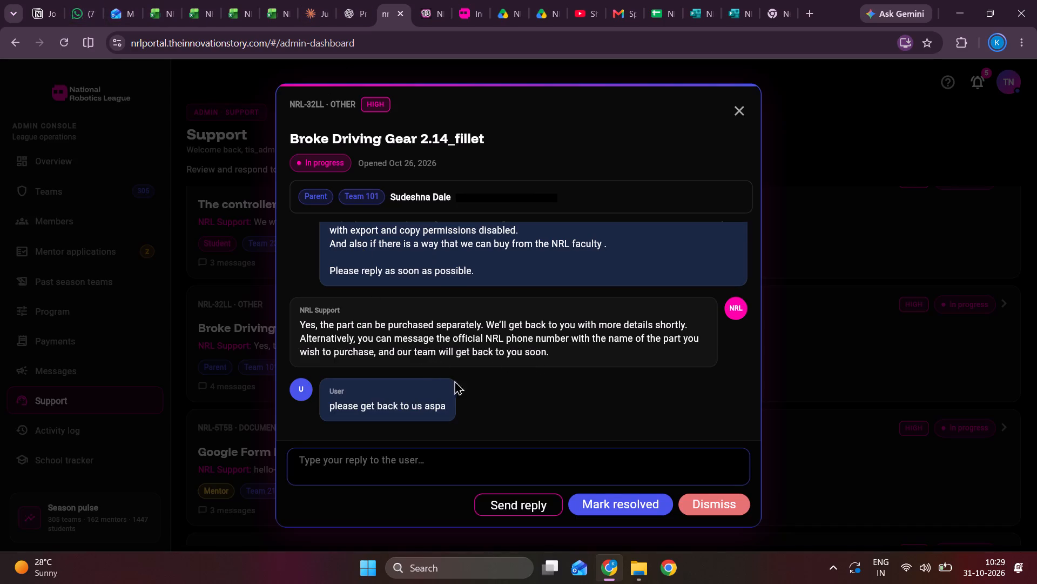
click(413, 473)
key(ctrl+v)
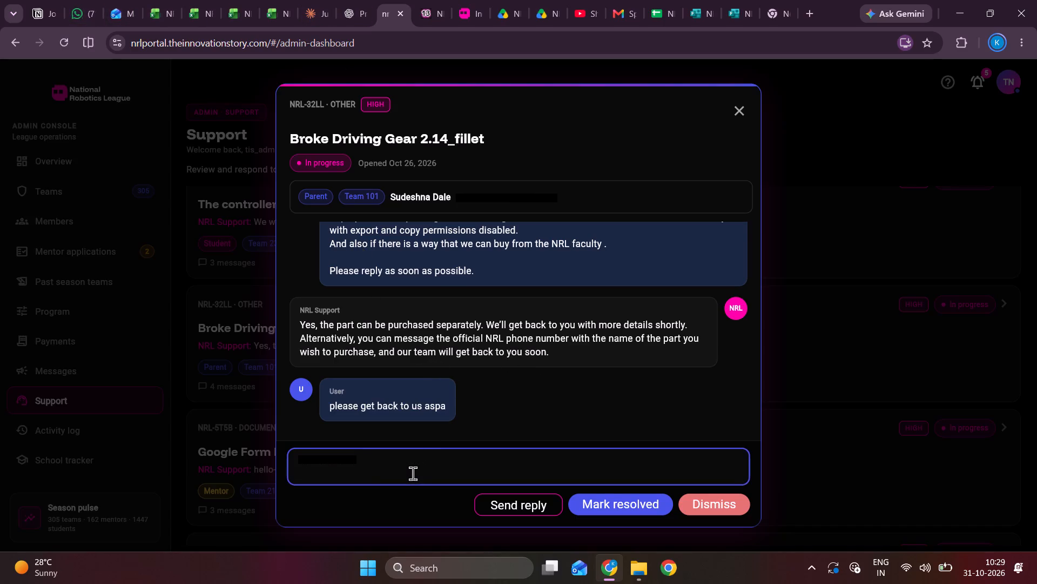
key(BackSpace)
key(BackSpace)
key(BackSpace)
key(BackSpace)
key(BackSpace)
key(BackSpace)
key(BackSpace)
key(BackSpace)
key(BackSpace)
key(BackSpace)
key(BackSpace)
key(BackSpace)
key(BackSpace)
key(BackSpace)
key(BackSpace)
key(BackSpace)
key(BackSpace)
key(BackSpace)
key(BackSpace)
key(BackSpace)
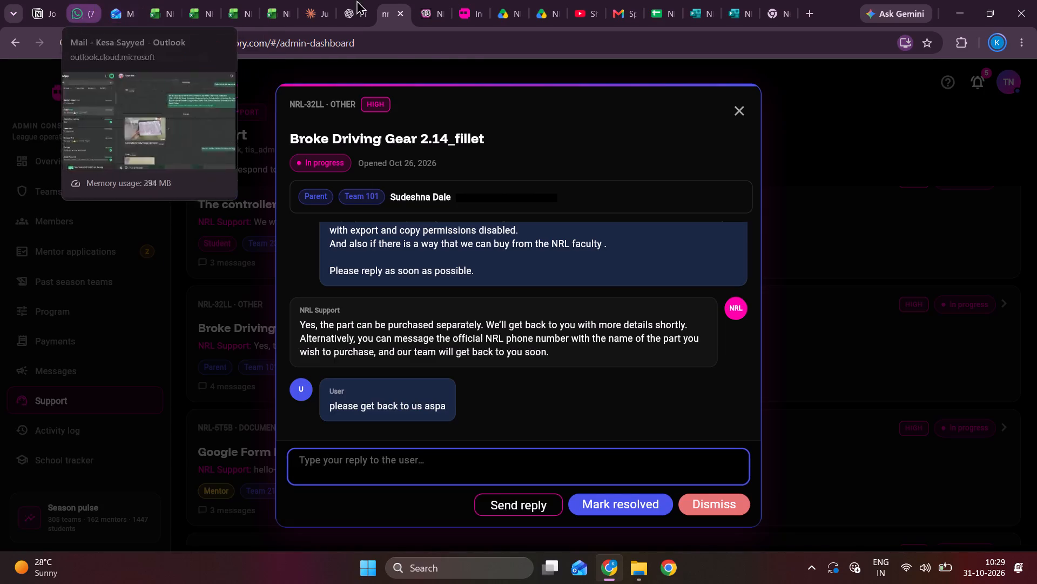
Copy the Procurement Form link from the "NRL HYPERDRIVE | Robot Clinic – Parts Procurement" forum post.
click(431, 2)
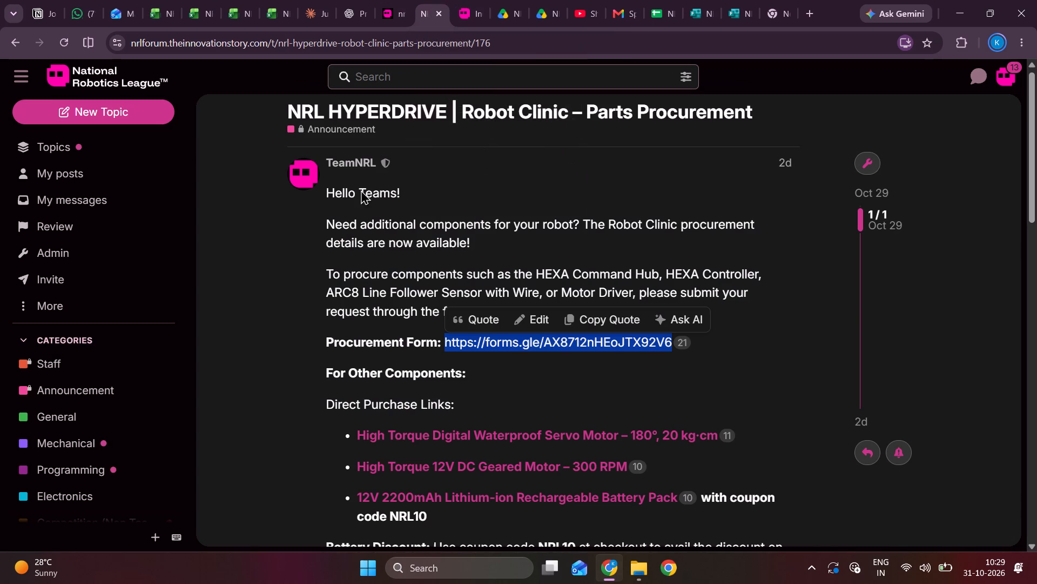
click(588, 370)
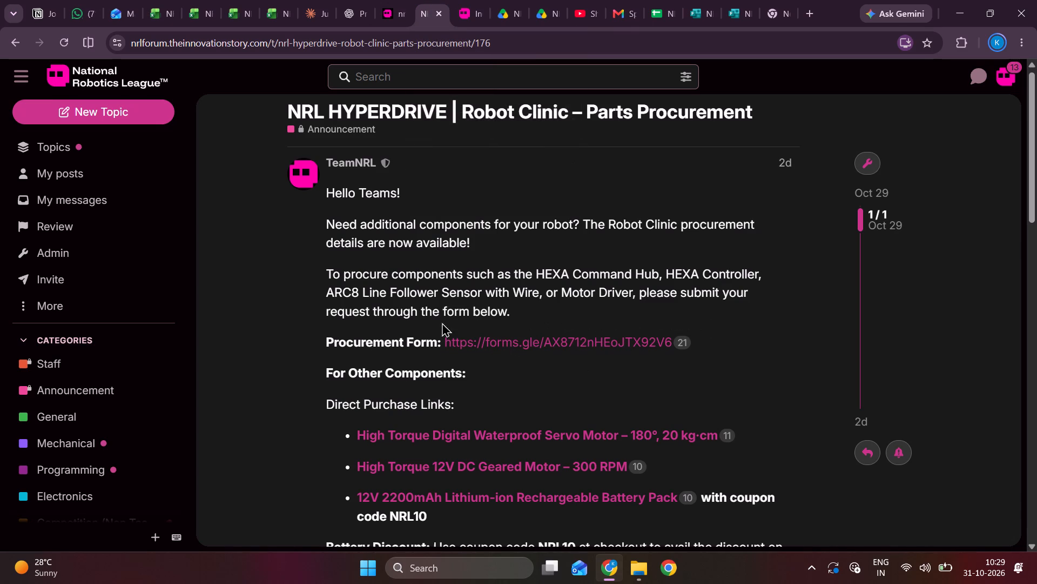
drag(446, 346, 522, 351)
drag(443, 338, 647, 360)
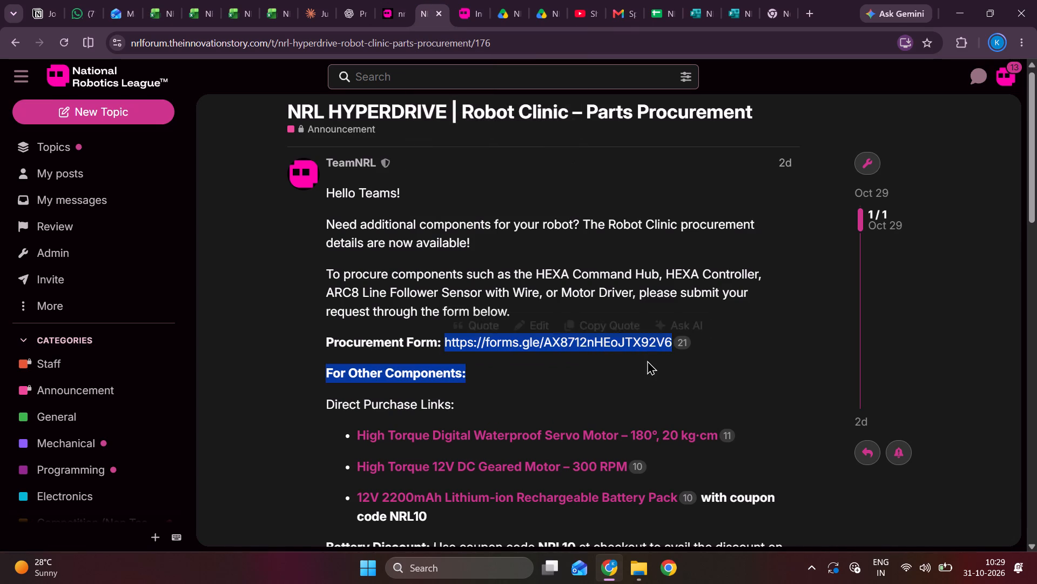
drag(647, 360, 679, 341)
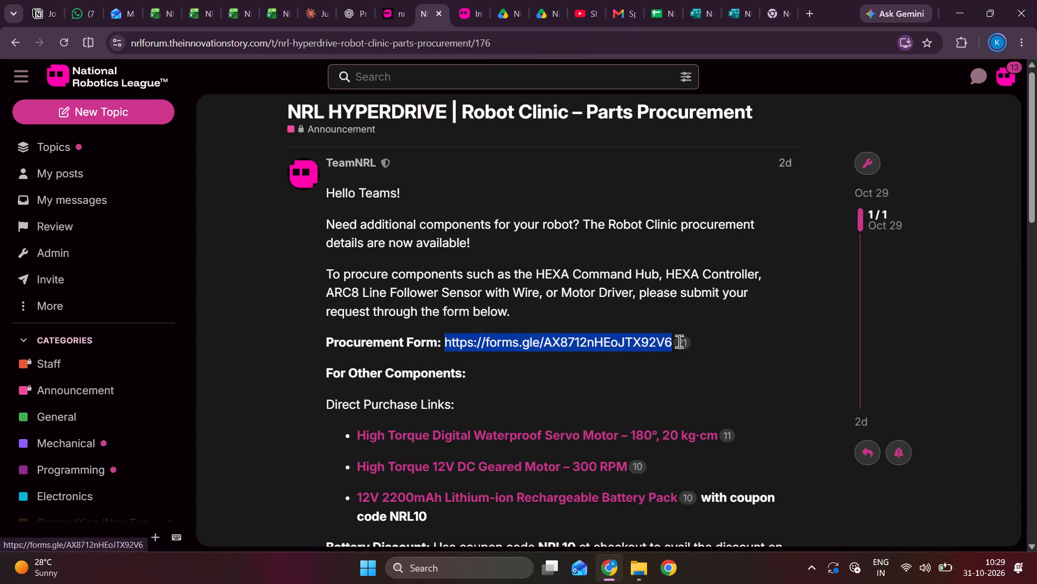
drag(679, 341, 678, 342)
key(ctrl+c)
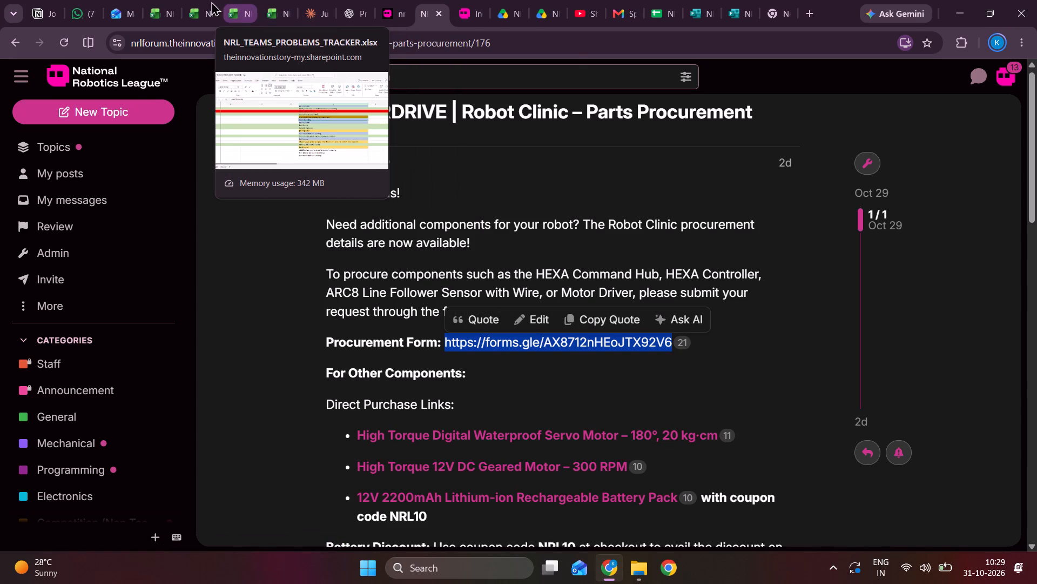
Return to Team 101's "Broke Driving Gear 2.14_fillet" ticket and paste the copied Procurement Form link into the reply.
click(393, 0)
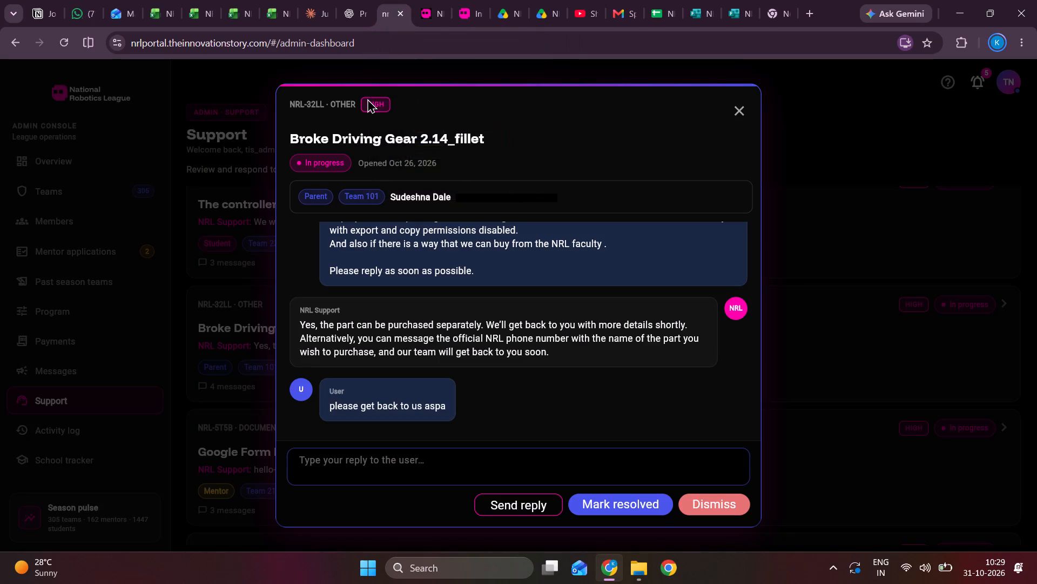
click(396, 468)
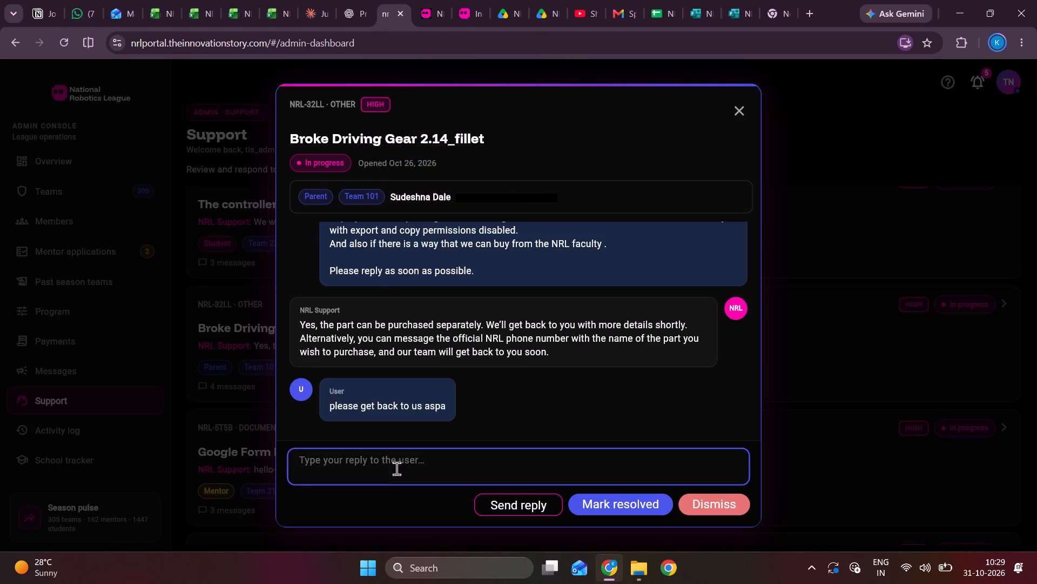
key(ctrl+v)
click(396, 468)
key(shift+Return)
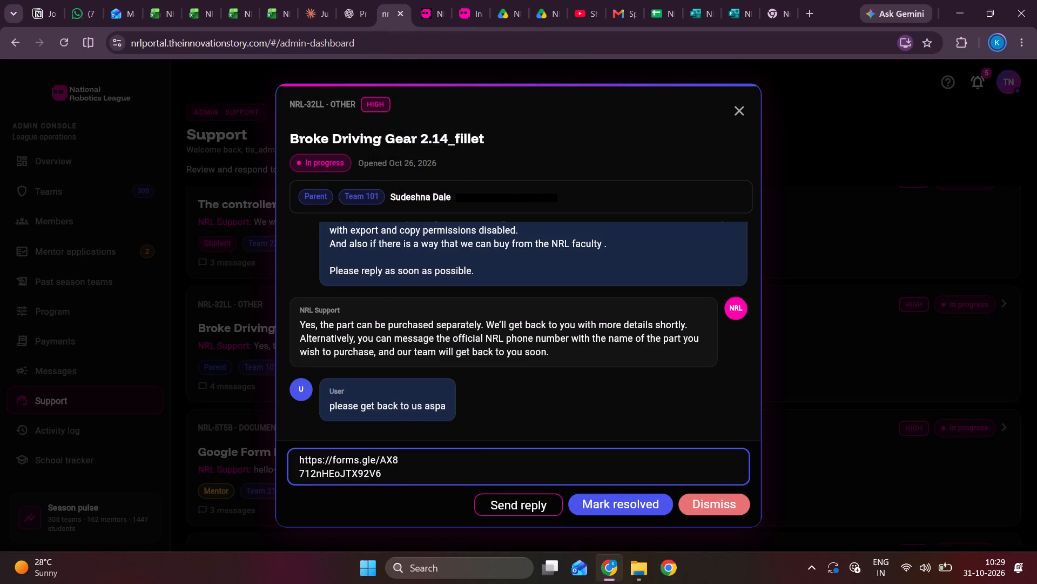
key(BackSpace)
click(495, 466)
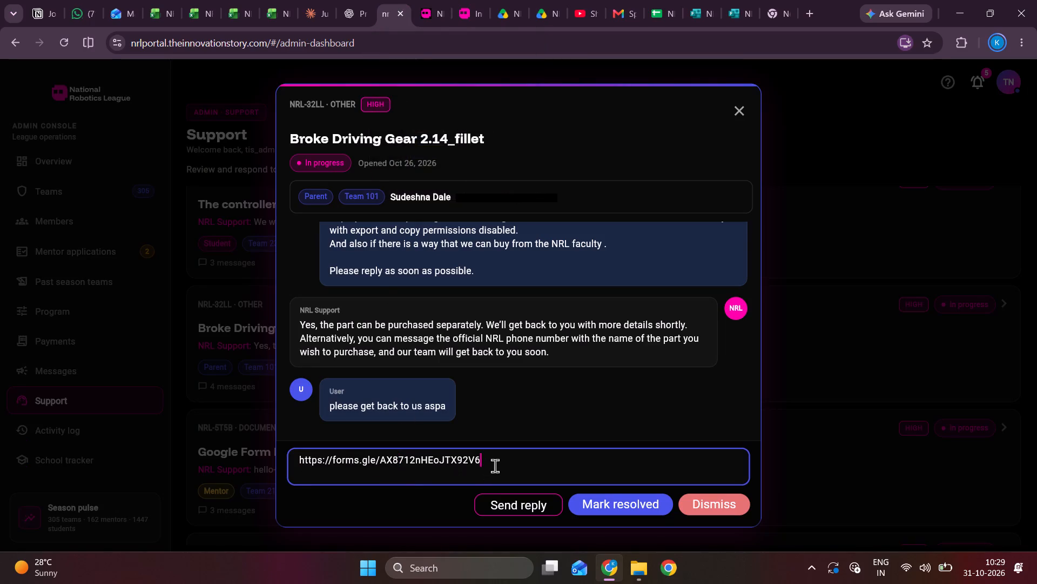
Add the line "The link to the google form for procurement." below the link, send the reply and close the ticket.
key(shift+Return)
text(the link to the google form)
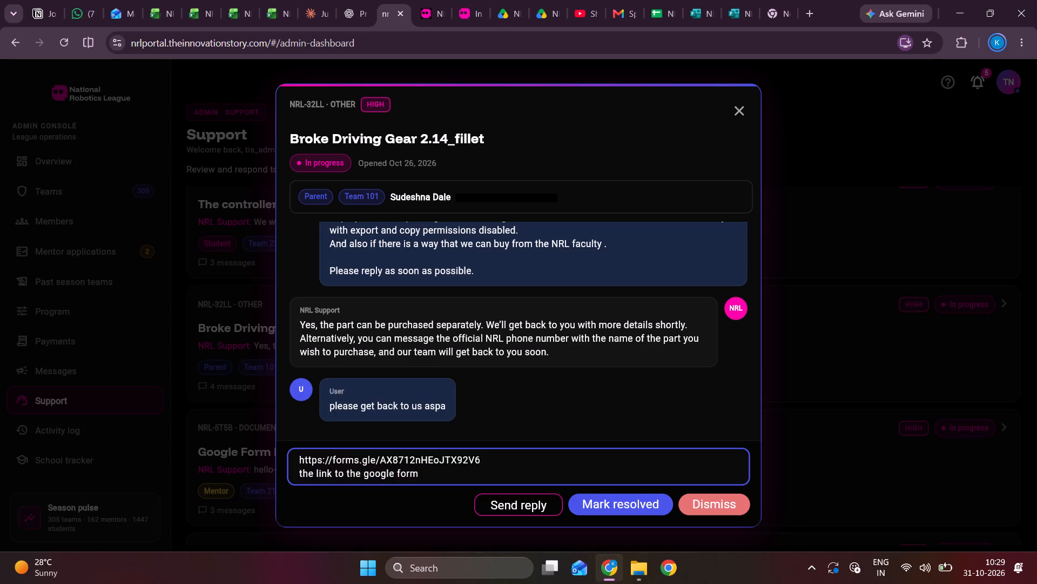
click(302, 476)
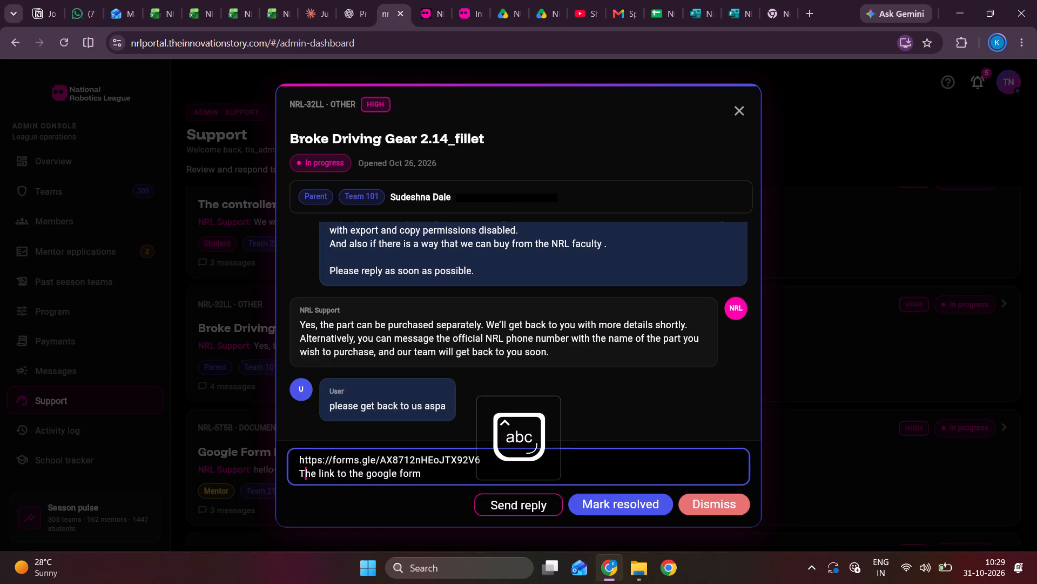
click(432, 480)
key(space)
text(fo)
key(space)
key(BackSpace)
text(r procurement)
text(.)
key(space)
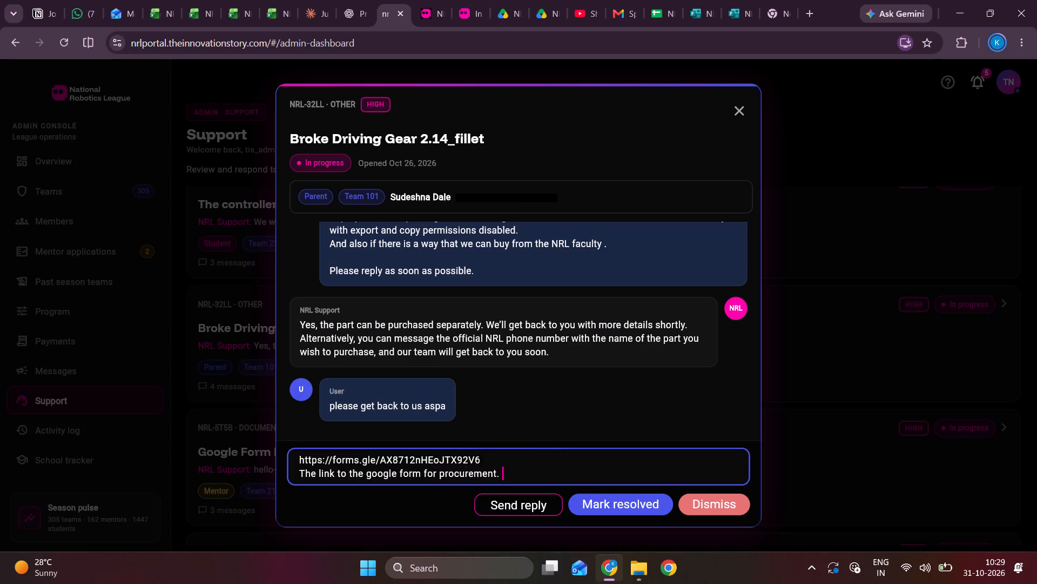
click(497, 495)
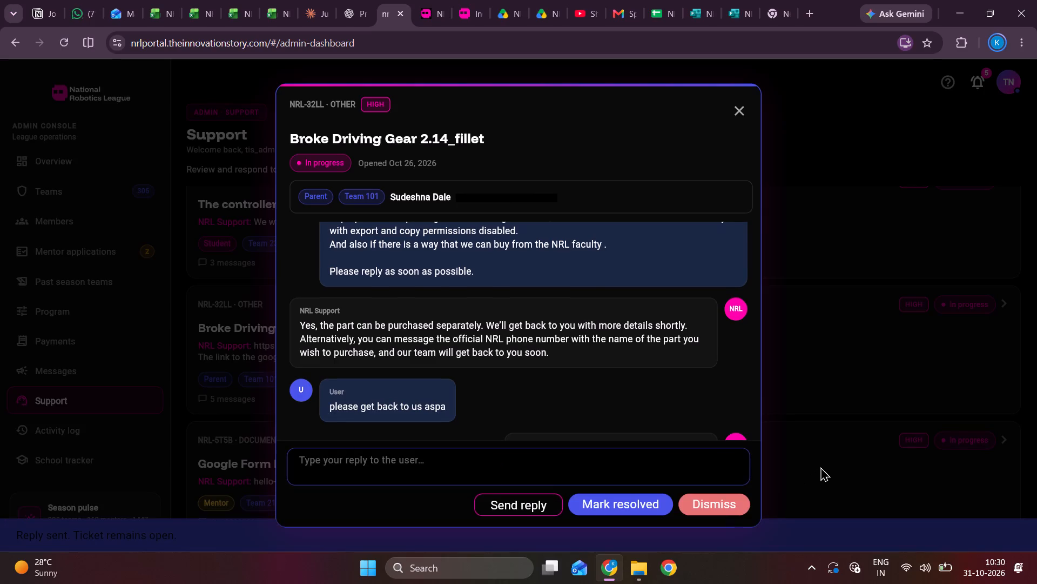
scroll(560, 345, down, 3)
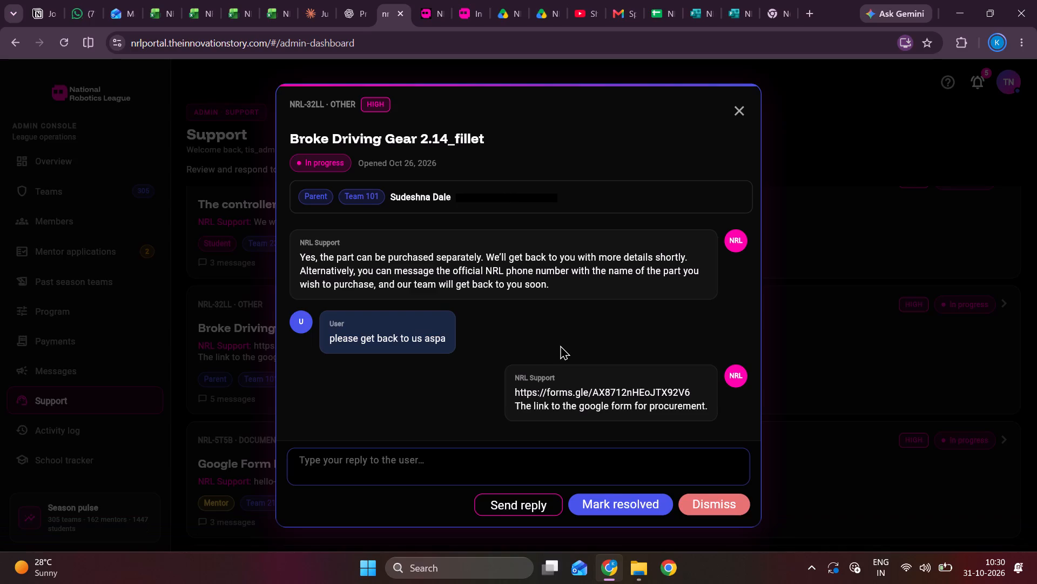
scroll(560, 345, down, 2)
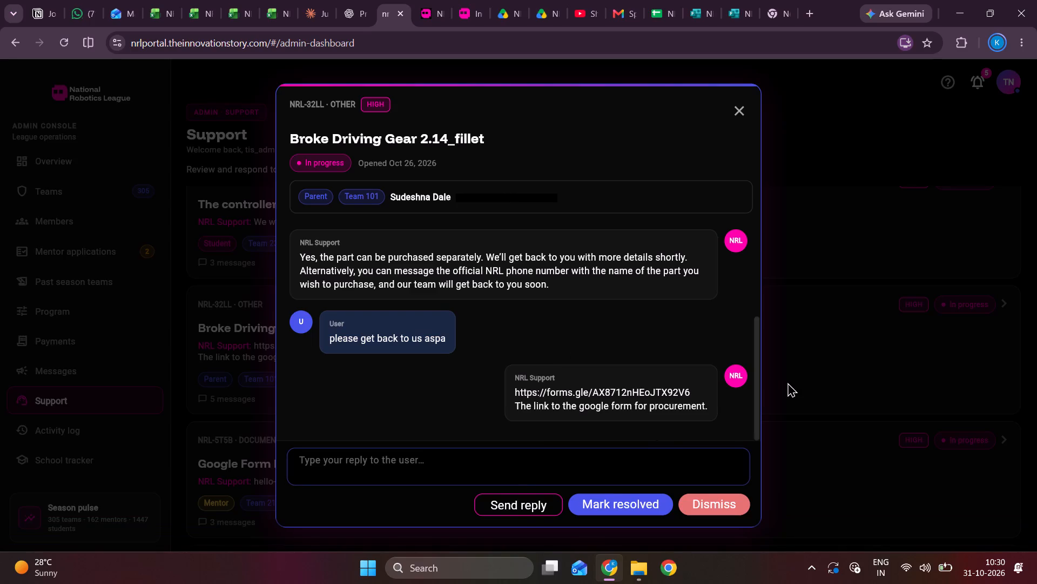
click(788, 382)
Open Team 144's "regarding replacement of the bot controller" ticket and read the whole conversation, including the attached controller image.
scroll(445, 374, down, 3)
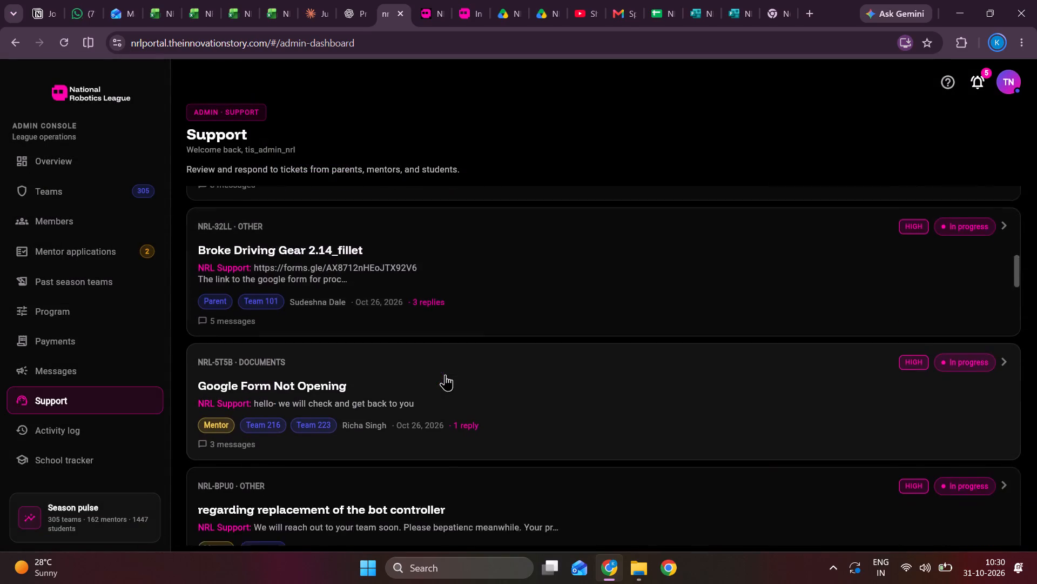
scroll(445, 374, down, 4)
click(445, 374)
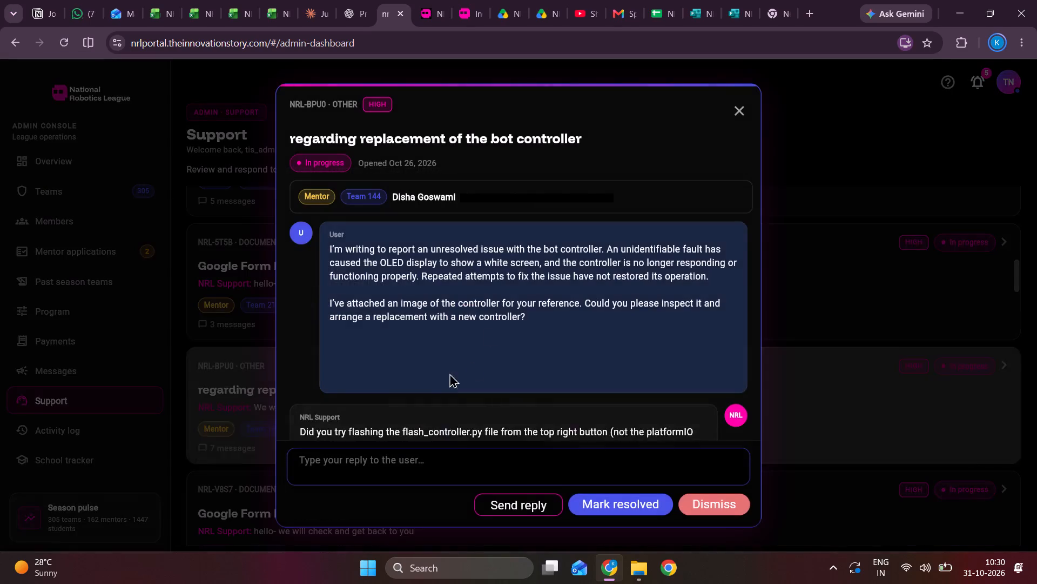
scroll(487, 323, down, 4)
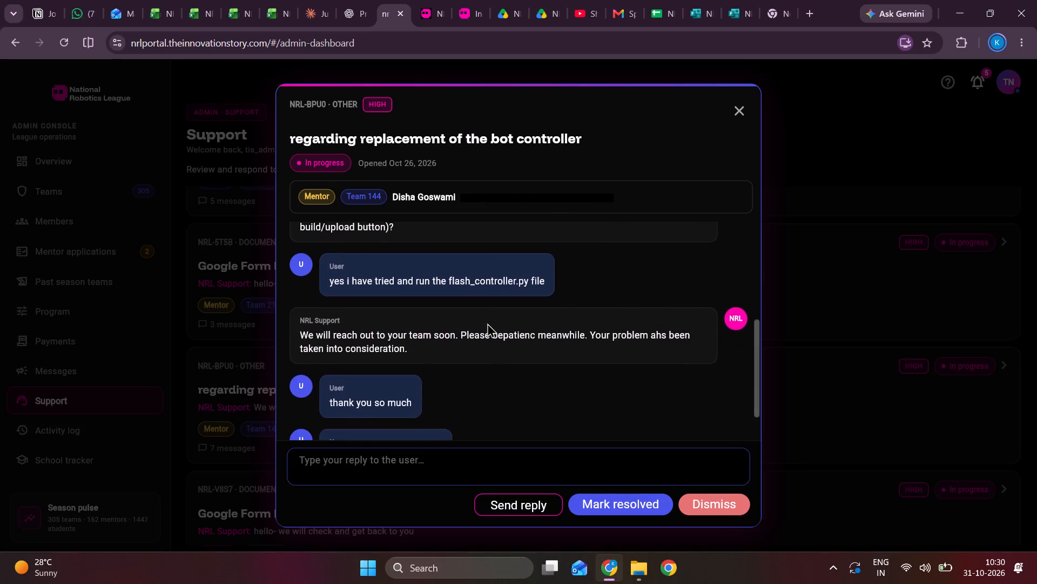
scroll(487, 323, down, 2)
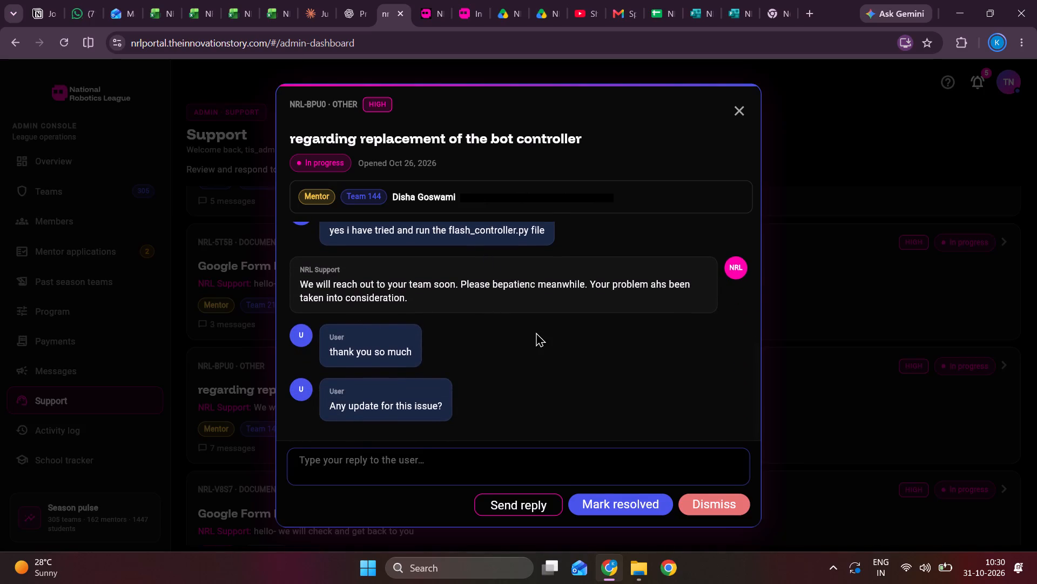
scroll(536, 332, up, 2)
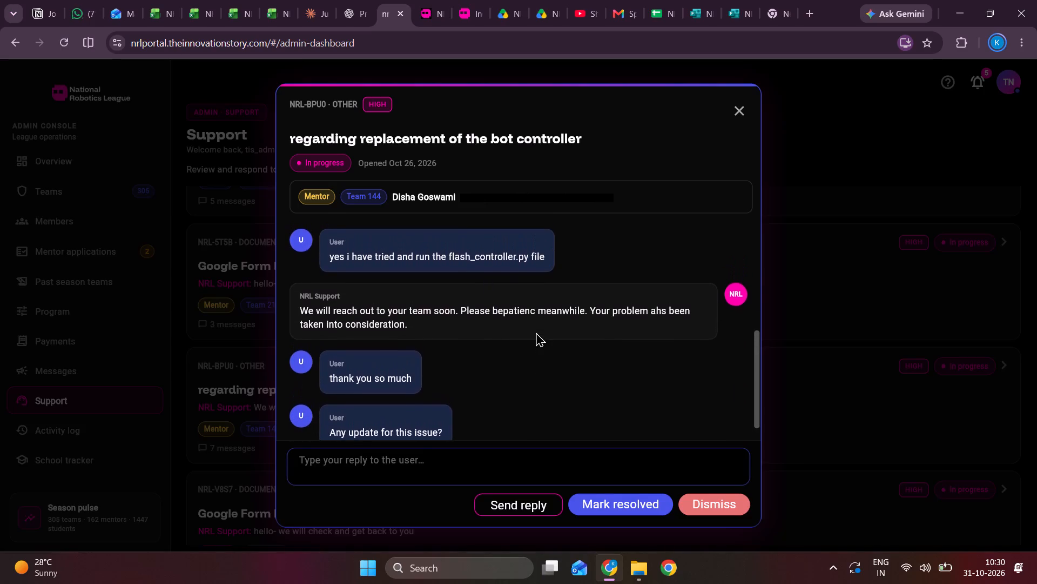
scroll(536, 332, up, 2)
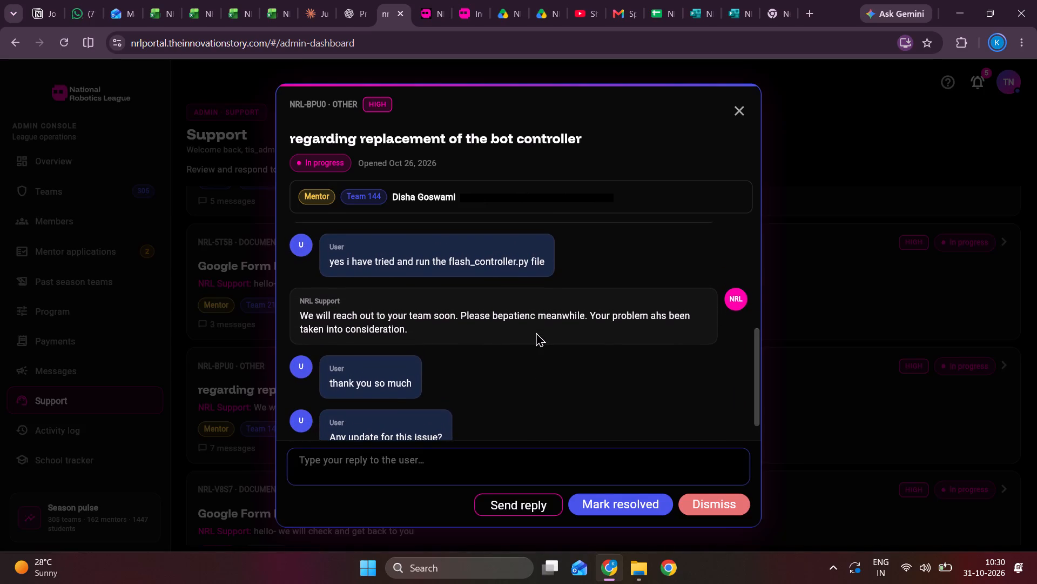
scroll(536, 332, up, 3)
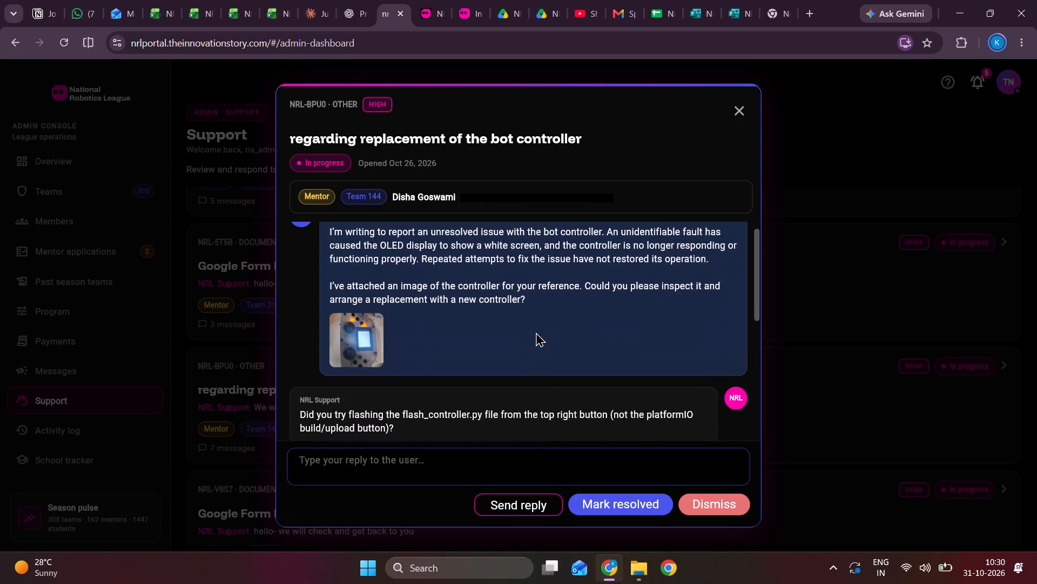
scroll(536, 332, up, 3)
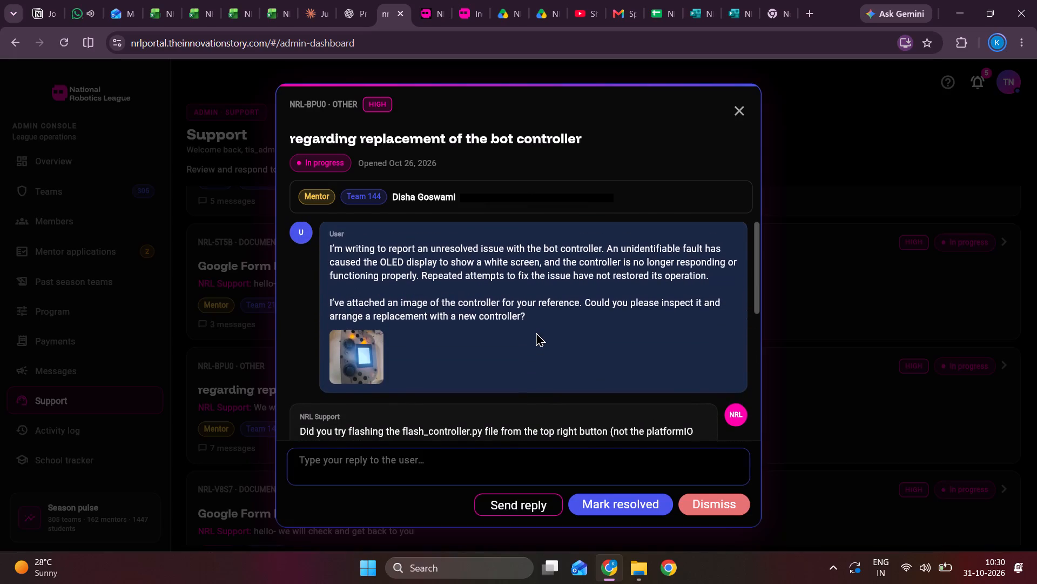
scroll(536, 332, up, 1)
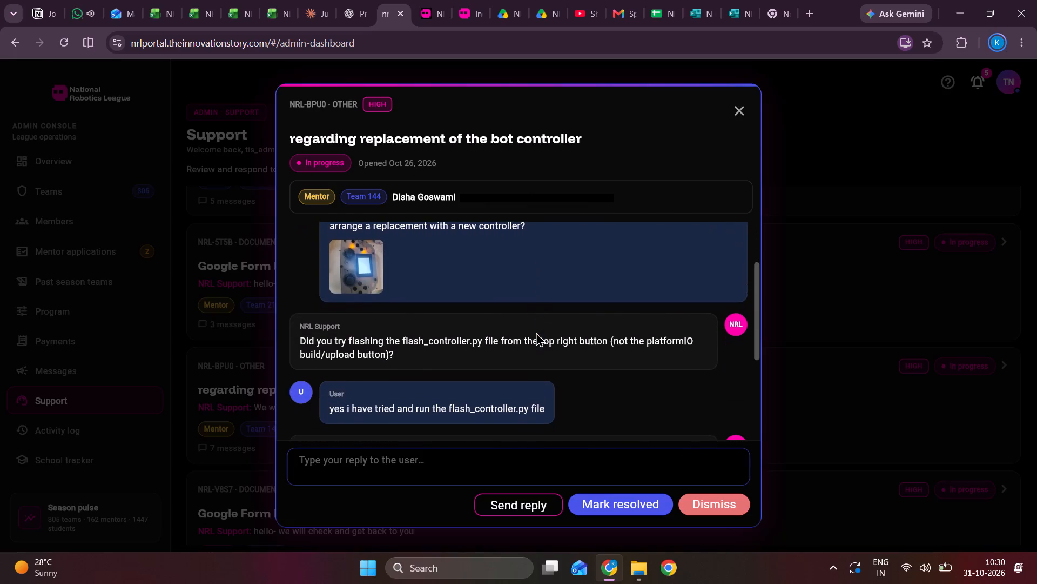
scroll(536, 332, up, 1)
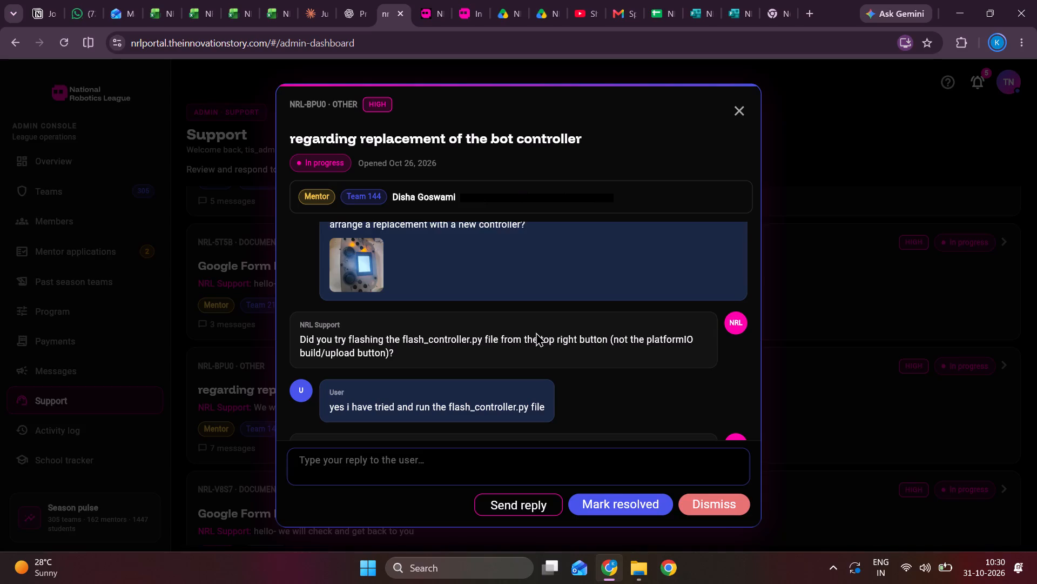
scroll(491, 350, down, 2)
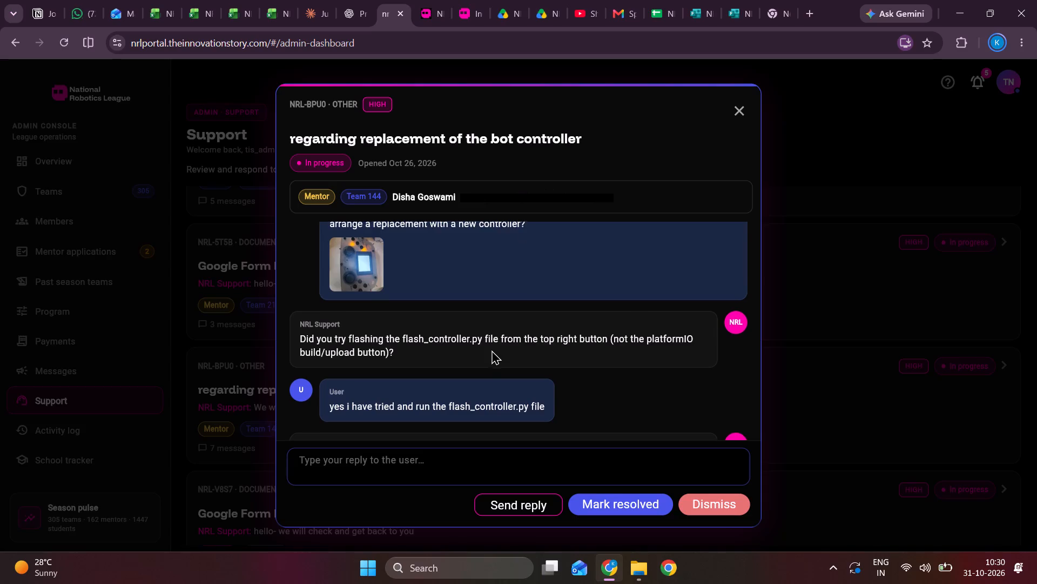
scroll(491, 350, down, 4)
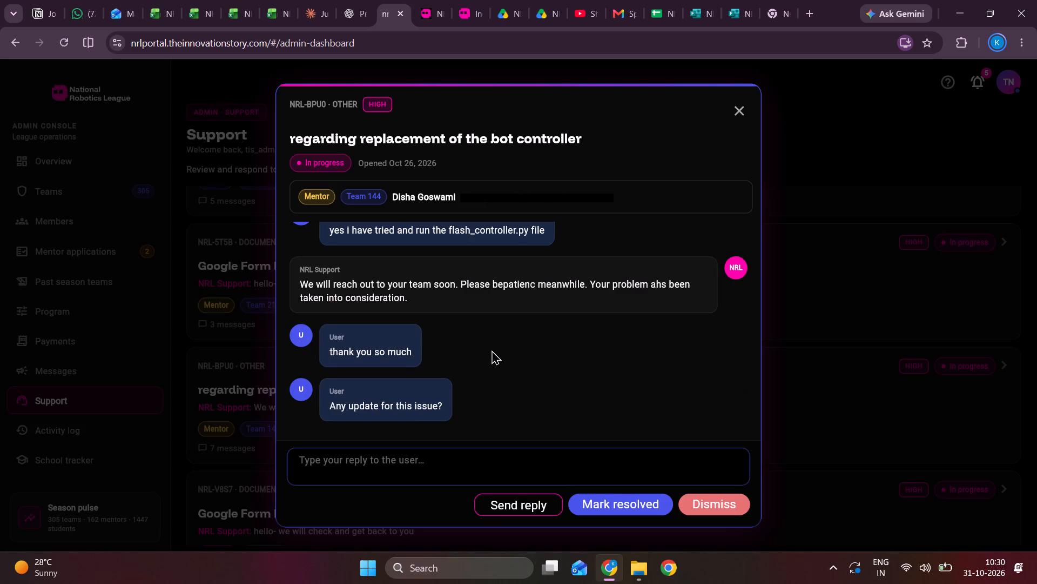
scroll(491, 350, down, 2)
Re-read Team 144's fault report and the support exchange about flashing flash_controller.py before answering.
click(401, 456)
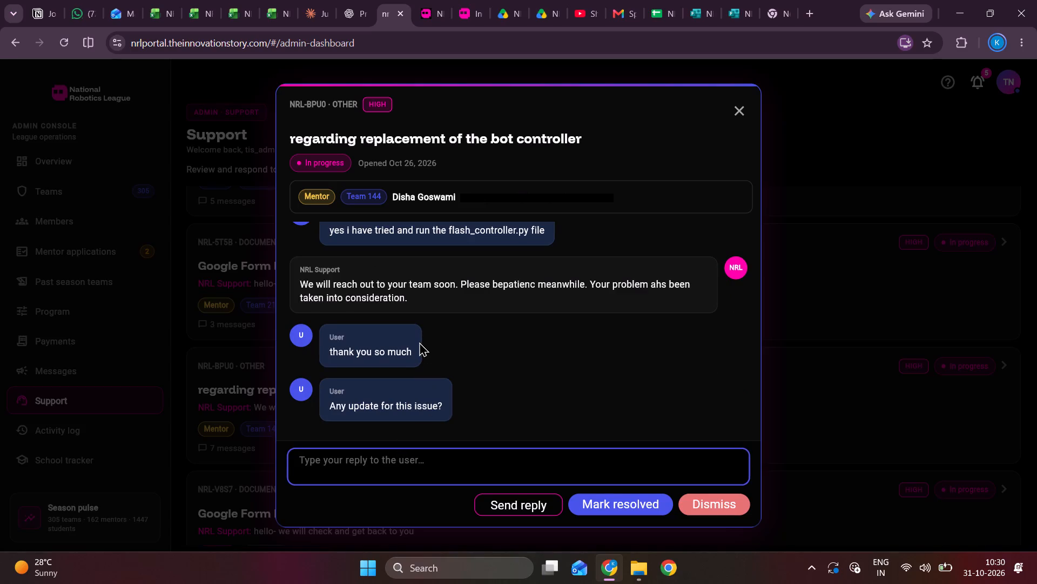
scroll(419, 342, up, 2)
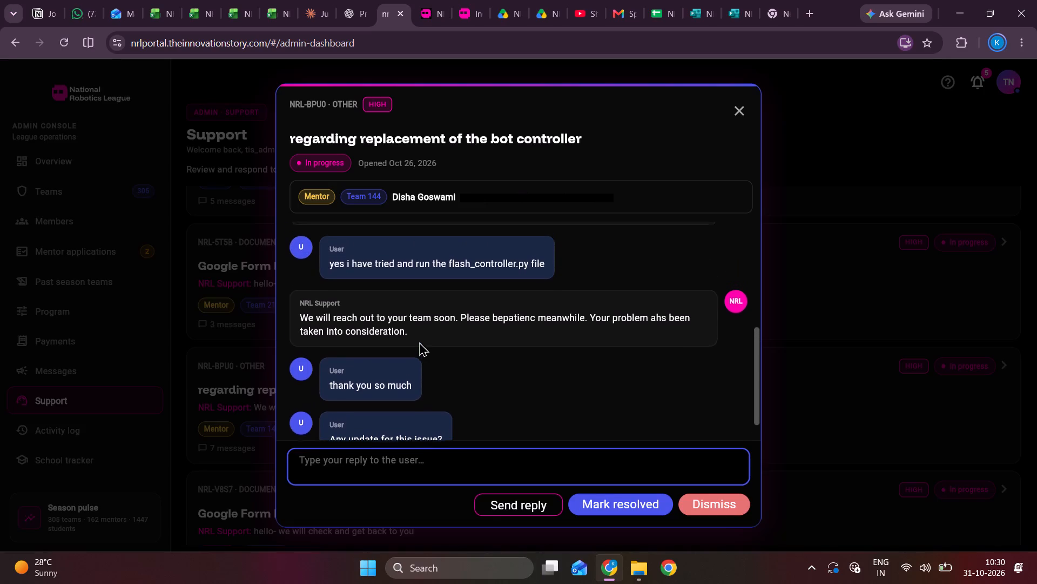
scroll(419, 342, up, 3)
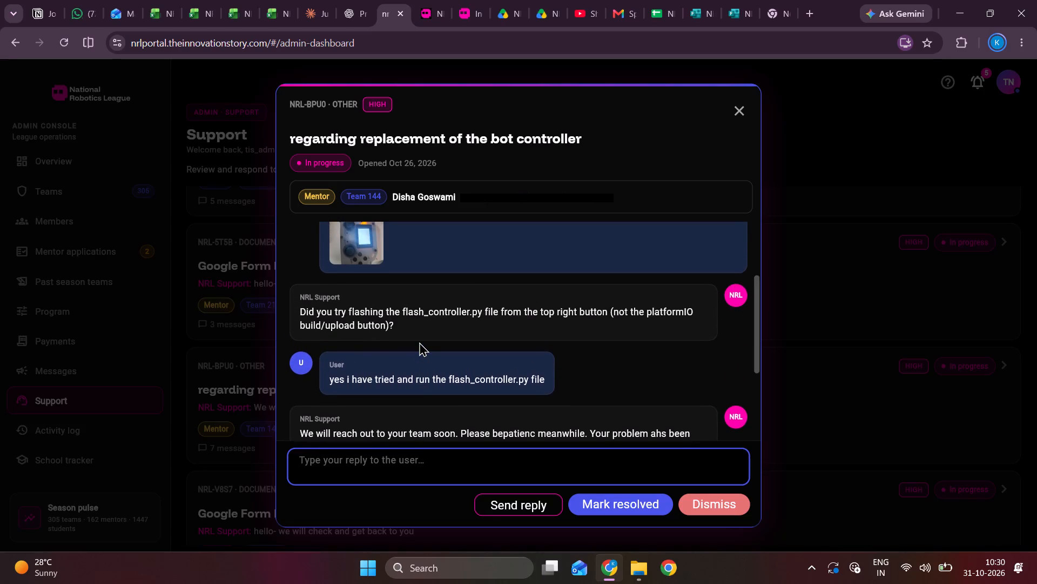
scroll(419, 342, up, 4)
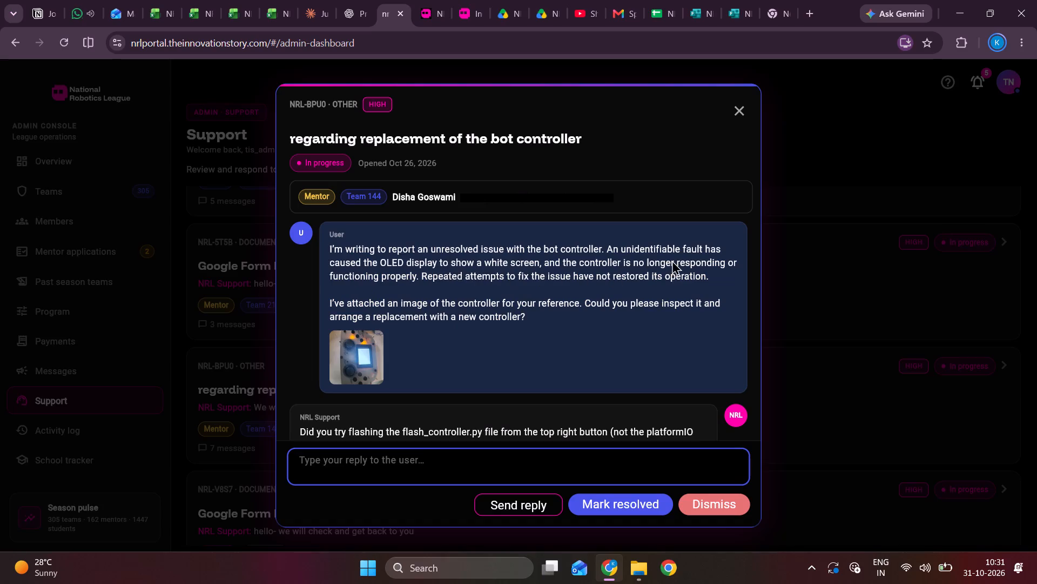
scroll(549, 324, down, 1)
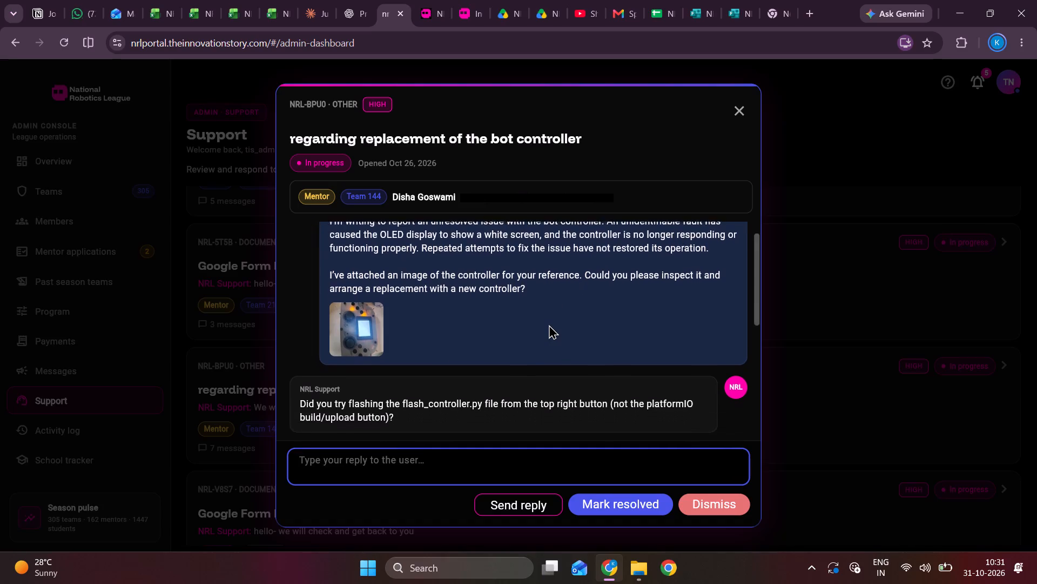
scroll(549, 324, down, 1)
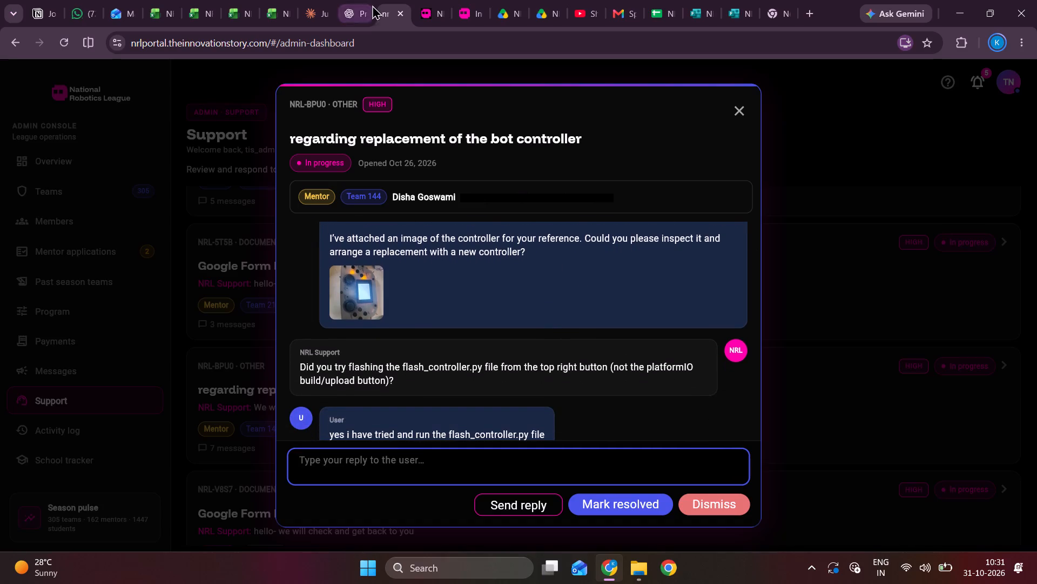
scroll(407, 413, down, 8)
Reply to Team 144's controller replacement ticket with "Please give us the contact details so that we can call you.", then close the ticket view.
click(421, 455)
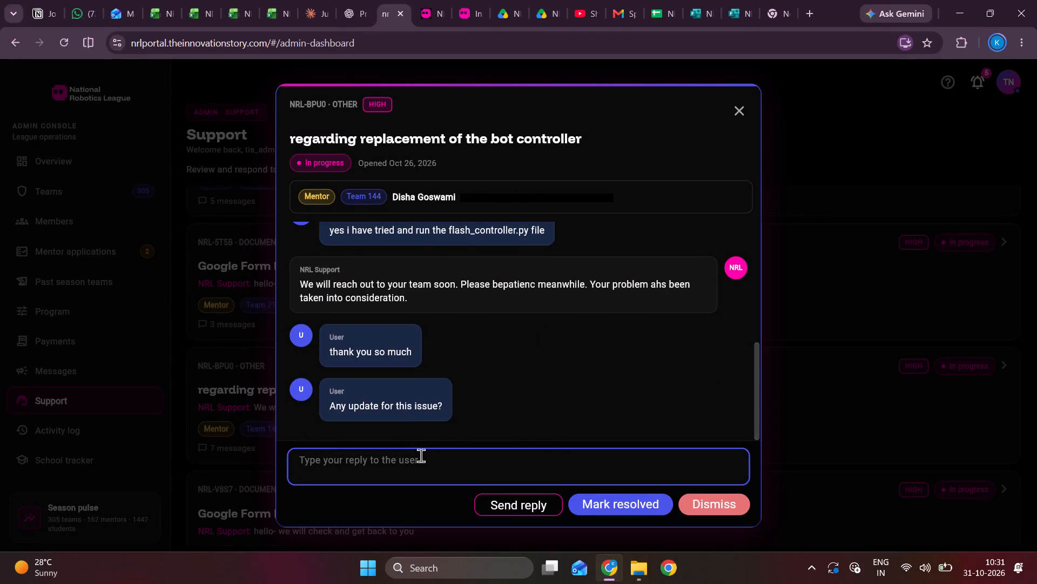
key(s)
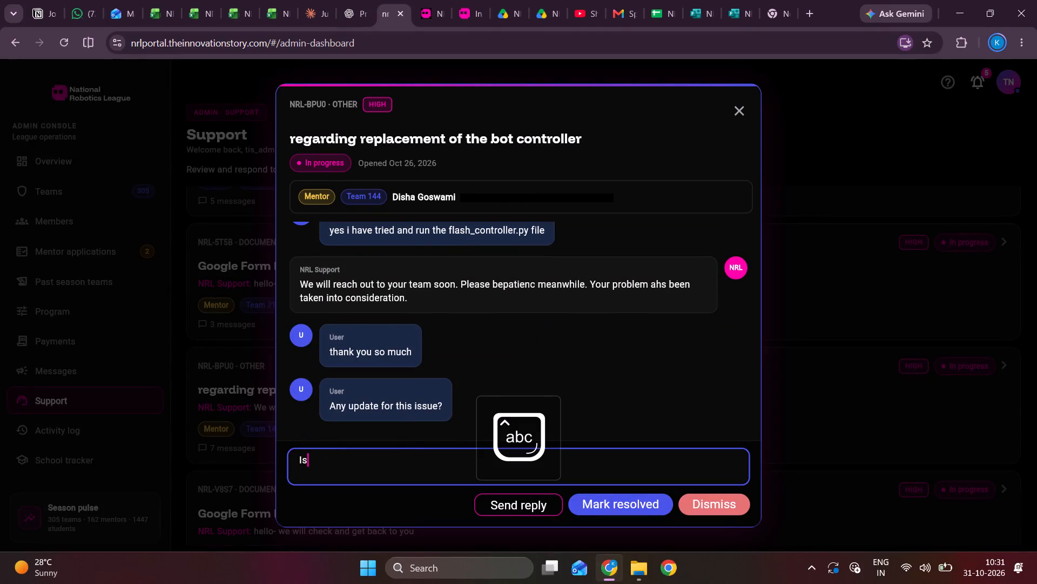
key(BackSpace)
key(BackSpace)
key(BackSpace)
key(BackSpace)
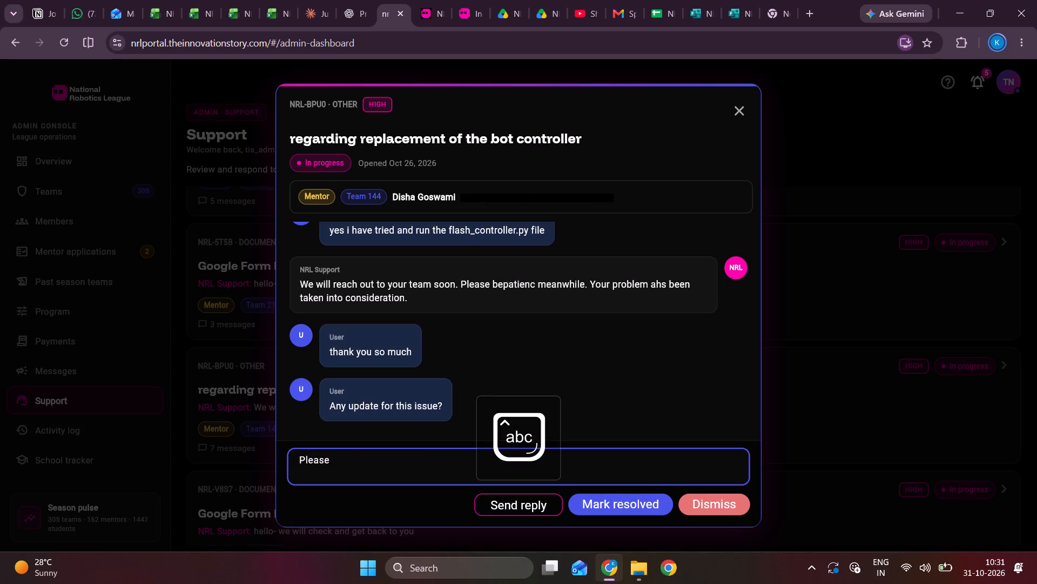
key(BackSpace)
text(us th)
key(space)
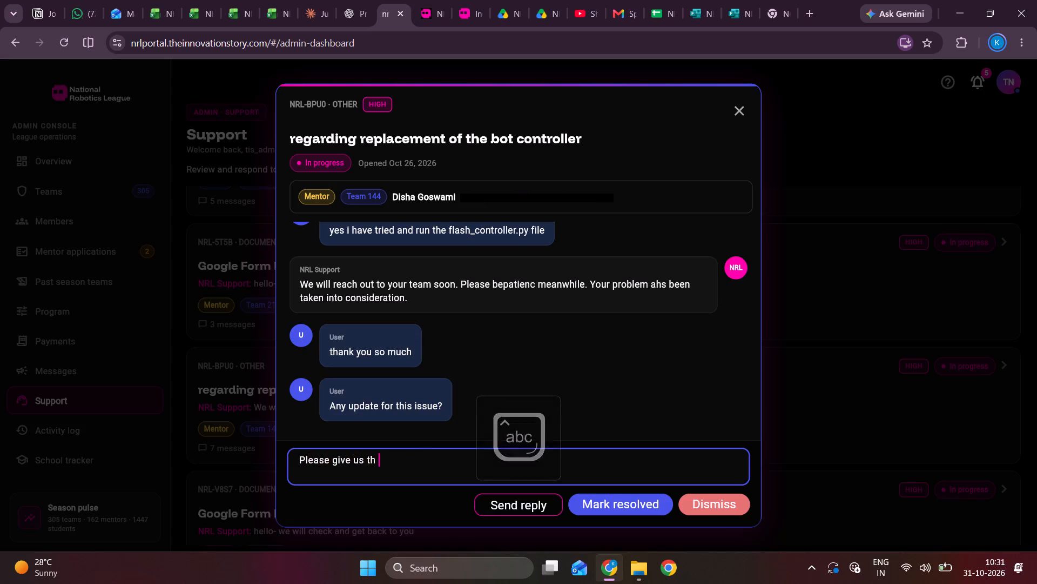
key(BackSpace)
text(e eocnte)
key(BackSpace)
key(BackSpace)
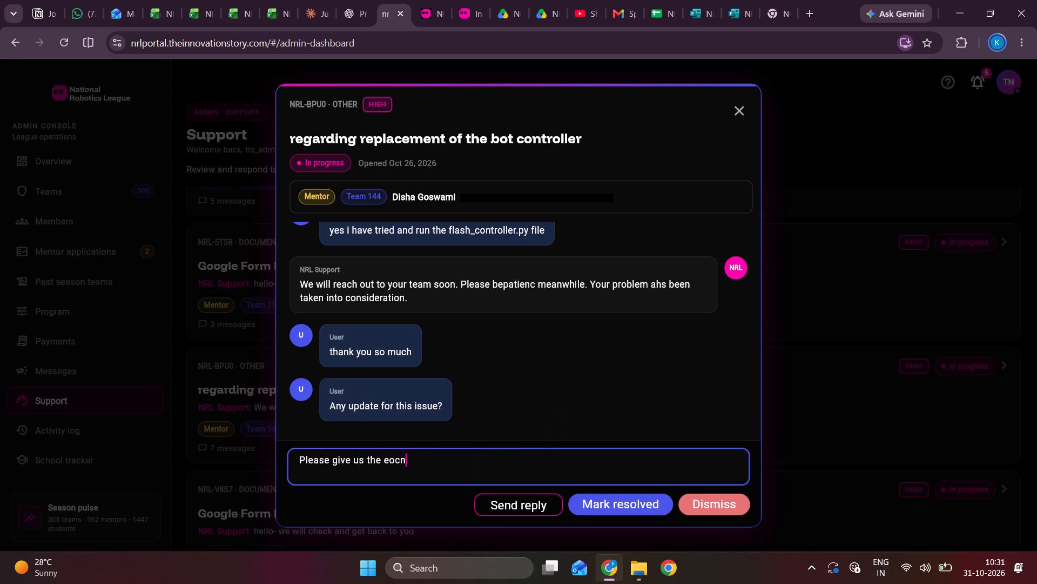
key(BackSpace)
key(BackSpace)
key(BackSpace)
key(BackSpace)
text(conte)
key(BackSpace)
text(act details)
key(space)
text(so that we can)
key(space)
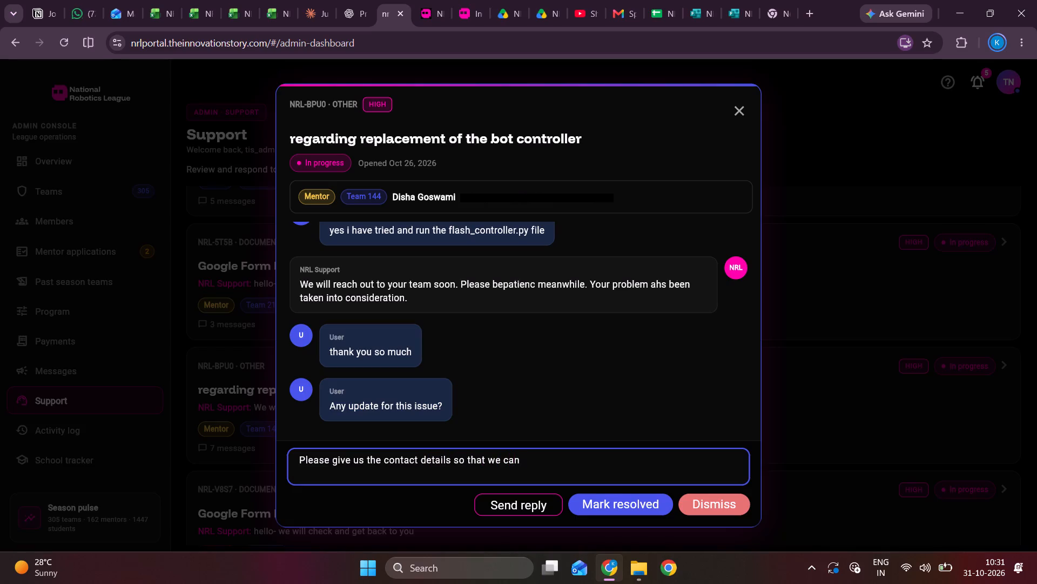
text(call you.)
key(space)
click(502, 506)
click(800, 459)
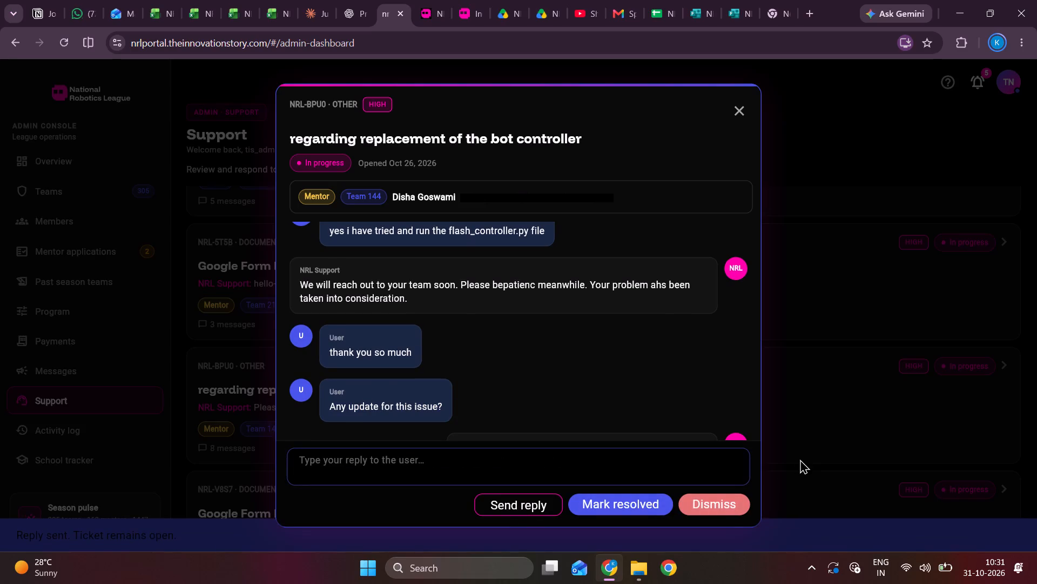
Open Team 216's "Google Form Not Opening" ticket, read the conversation through the latest message, and return to the ticket list.
scroll(610, 417, down, 4)
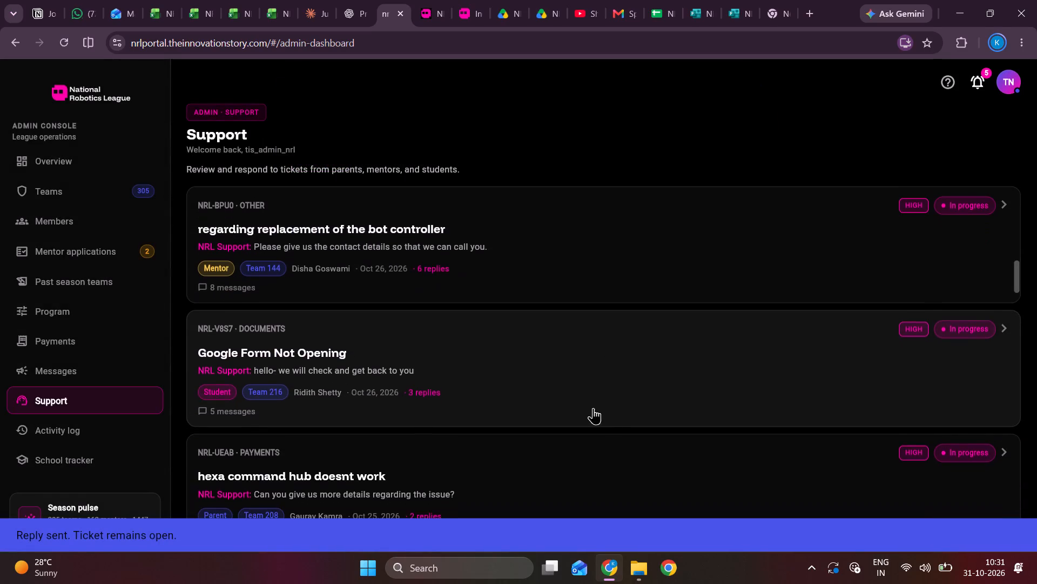
click(592, 406)
scroll(585, 338, down, 2)
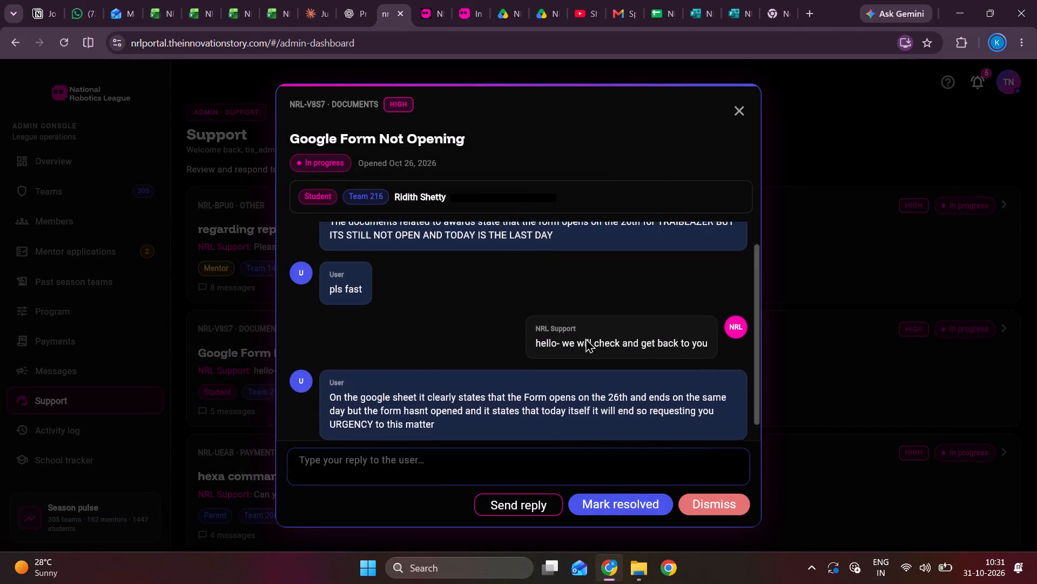
scroll(585, 338, down, 2)
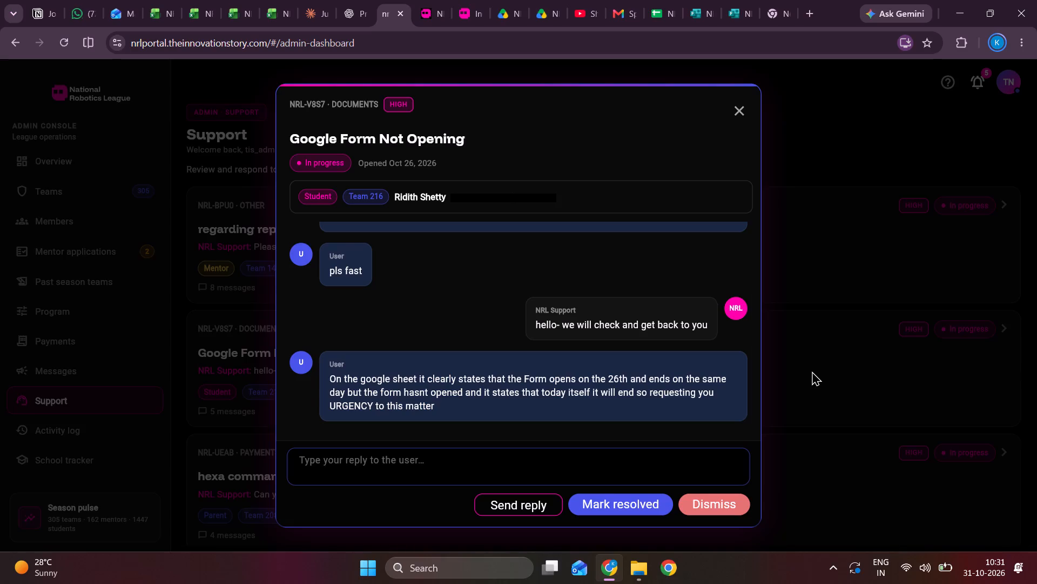
click(812, 371)
scroll(751, 414, down, 1)
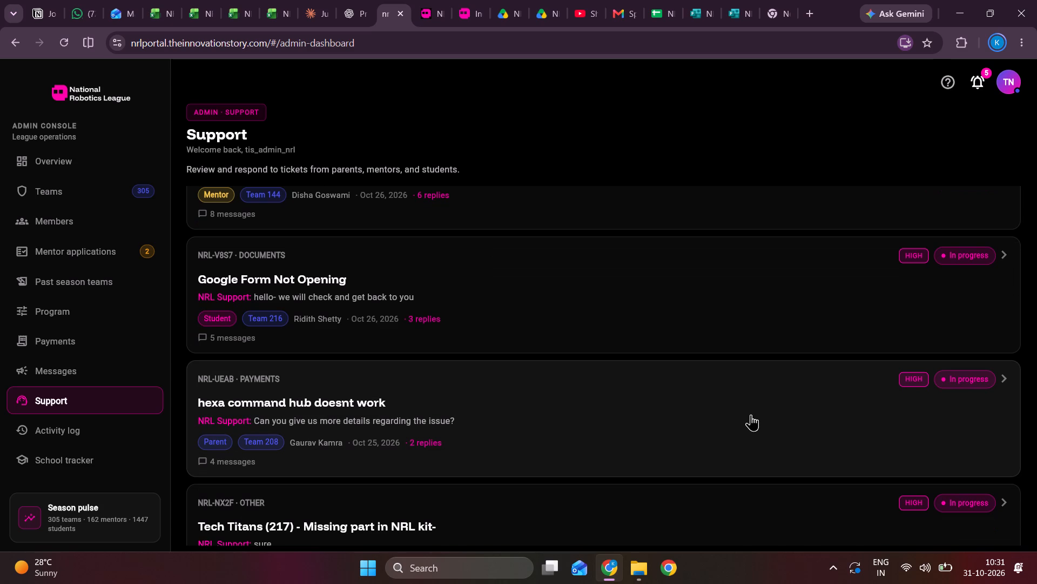
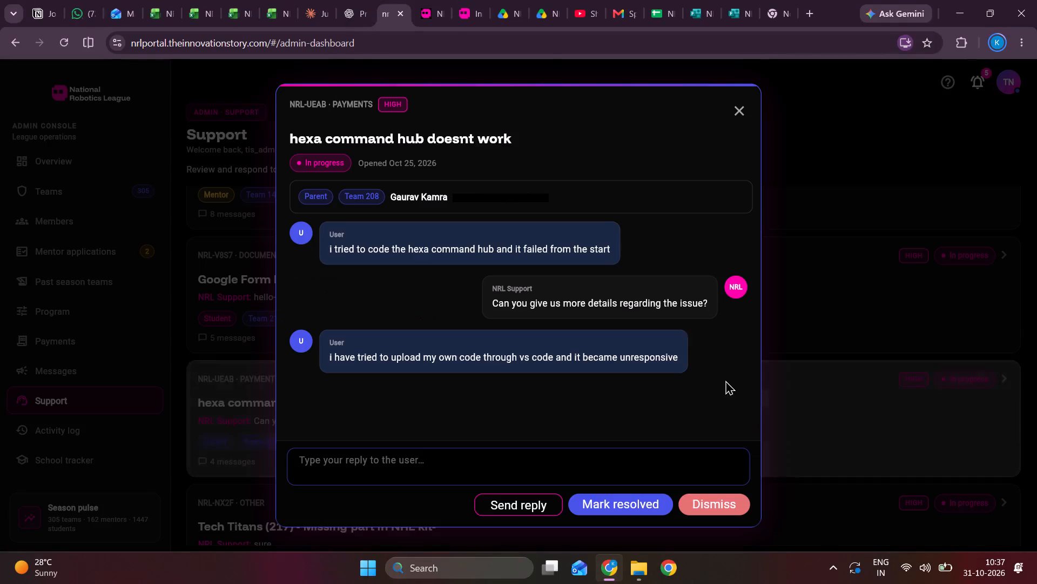
Read the conversation in Team 208's "hexa command hub doesnt work" ticket, focusing on the latest message about uploading code, before answering.
scroll(688, 270, down, 2)
click(534, 464)
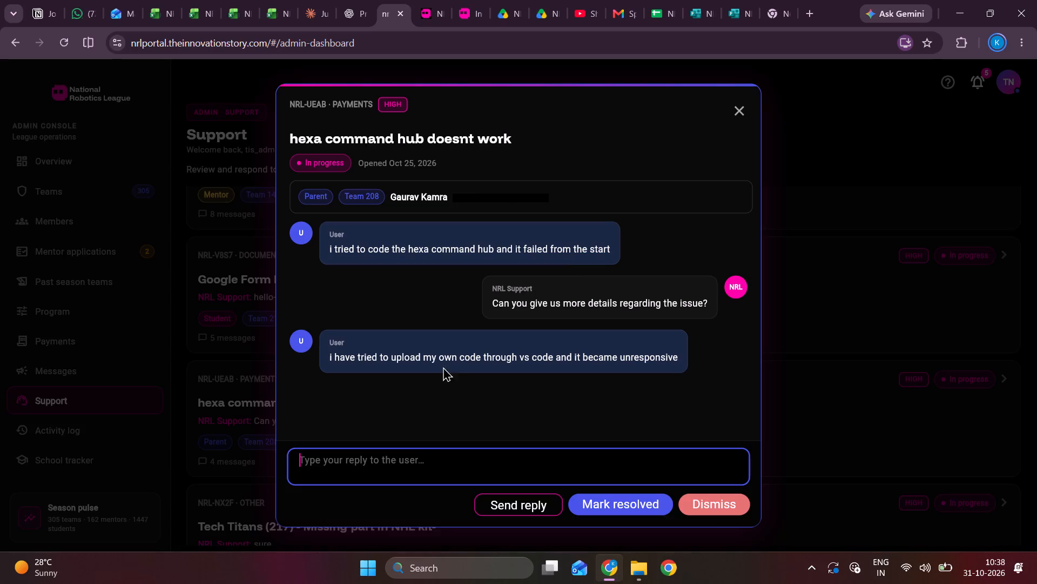
drag(422, 355, 545, 380)
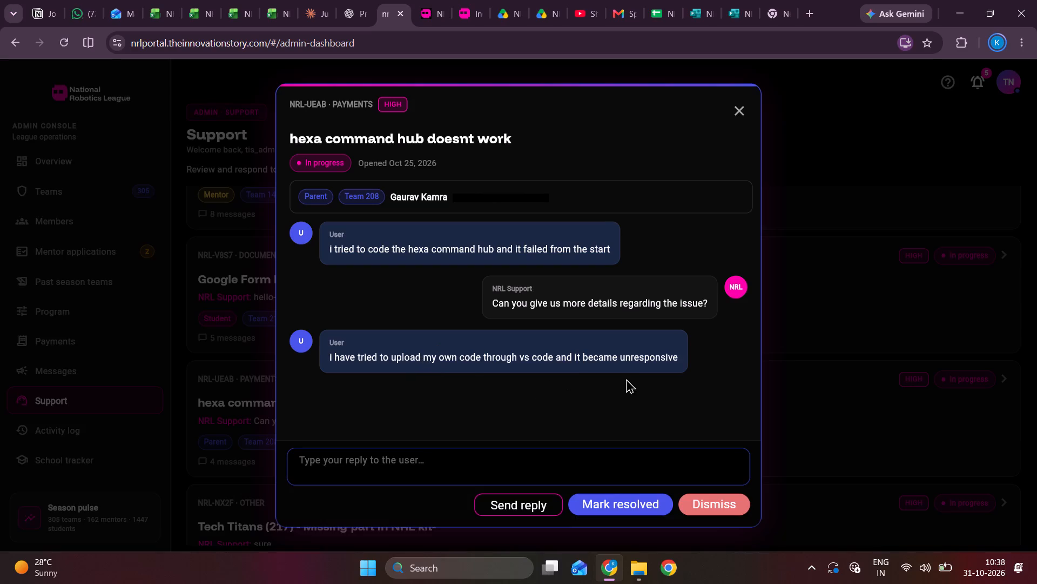
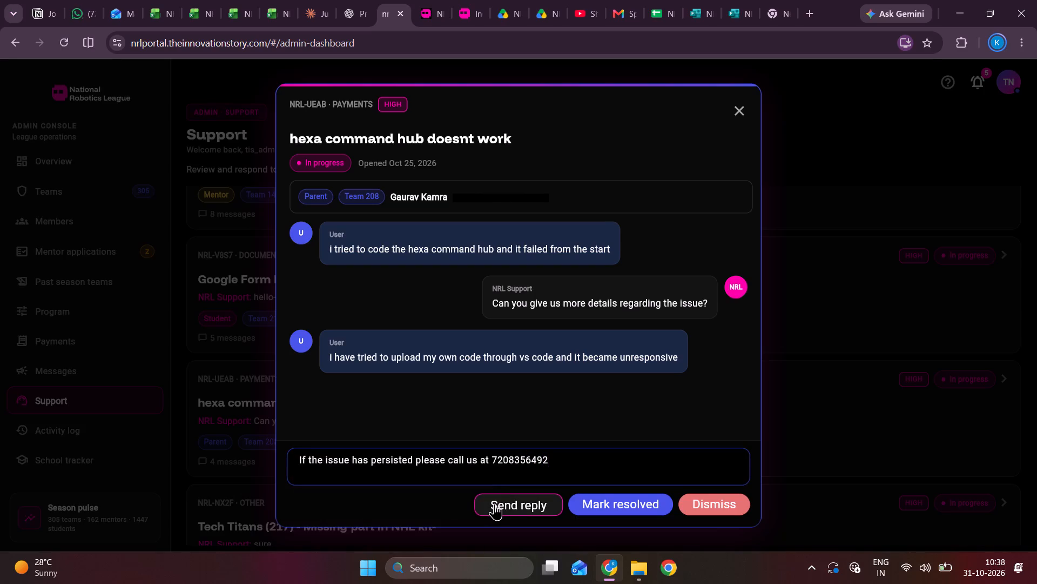
Send Team 208 the prepared reply asking them to call the support number if the issue has persisted, and close the ticket.
click(494, 503)
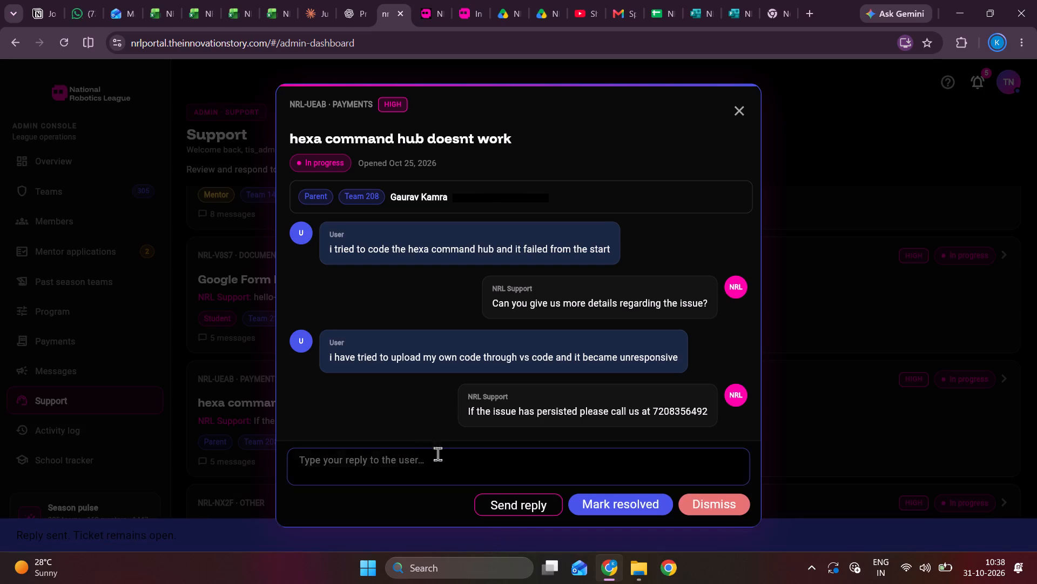
click(223, 379)
Review the conversation in the "Tech Titans (217) - Missing part in NRL kit-" ticket through its last message and mark it resolved.
scroll(410, 443, down, 1)
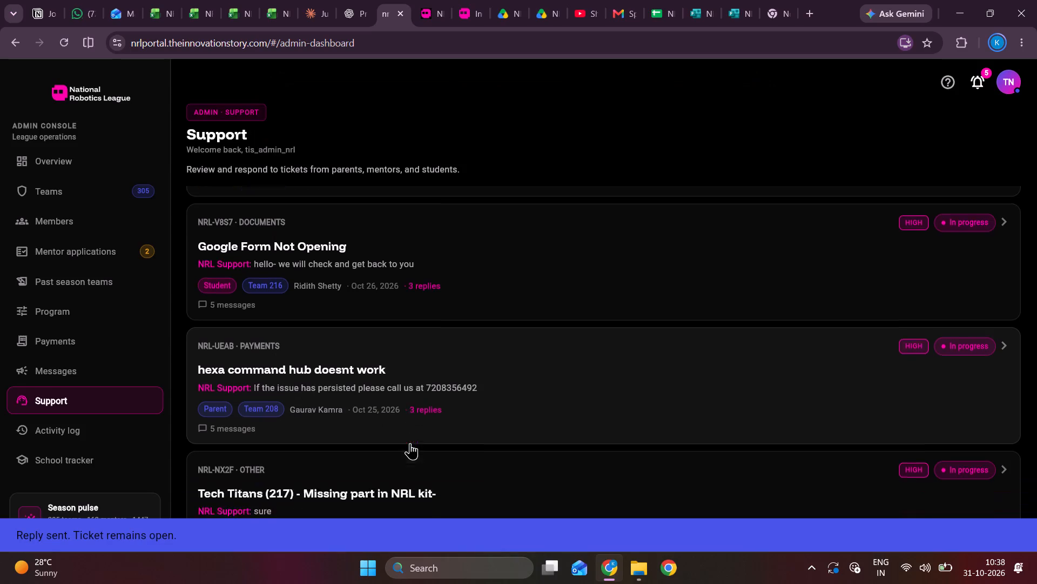
scroll(410, 443, down, 4)
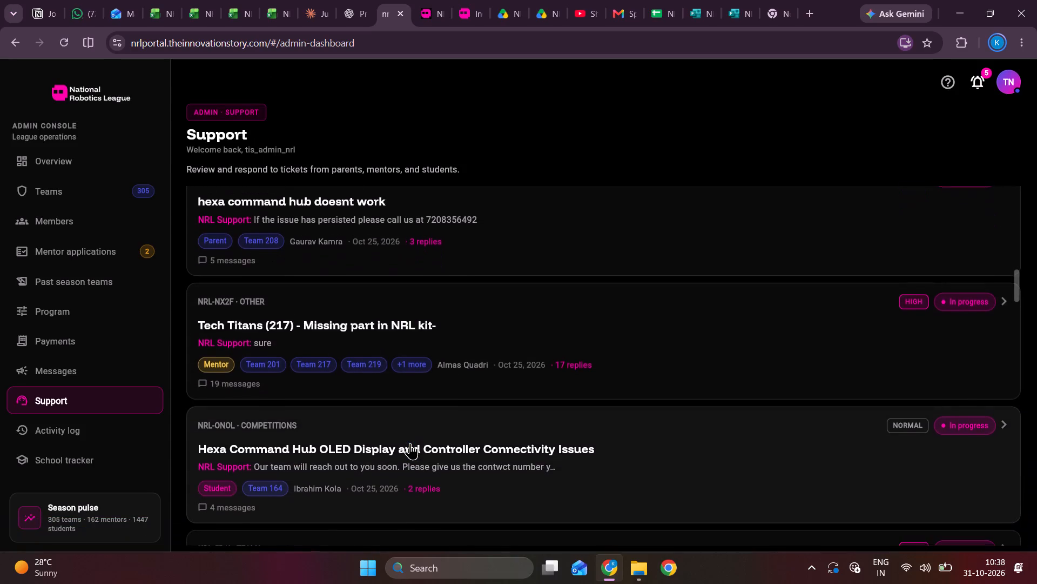
click(496, 329)
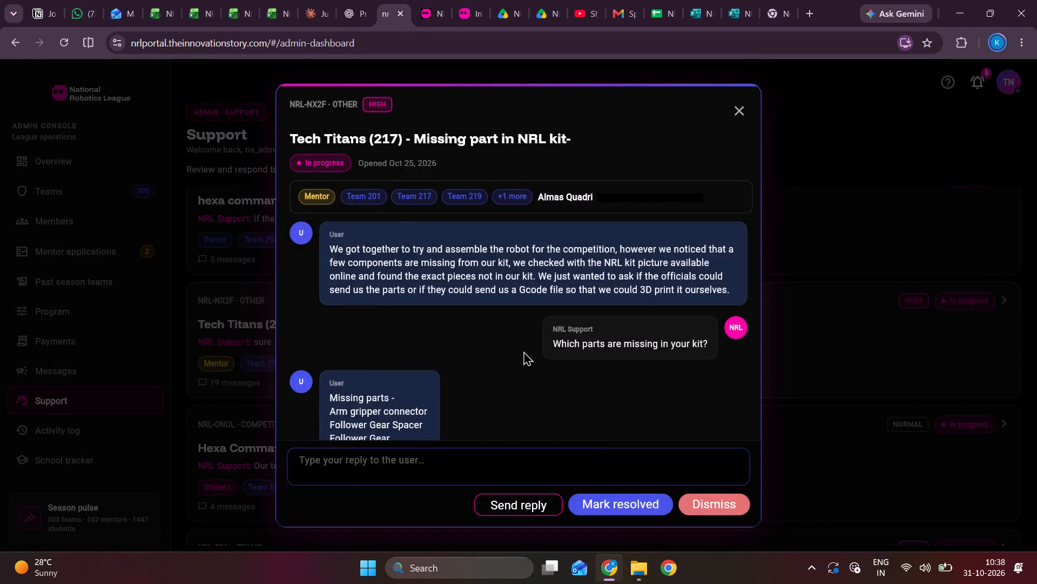
scroll(535, 349, down, 9)
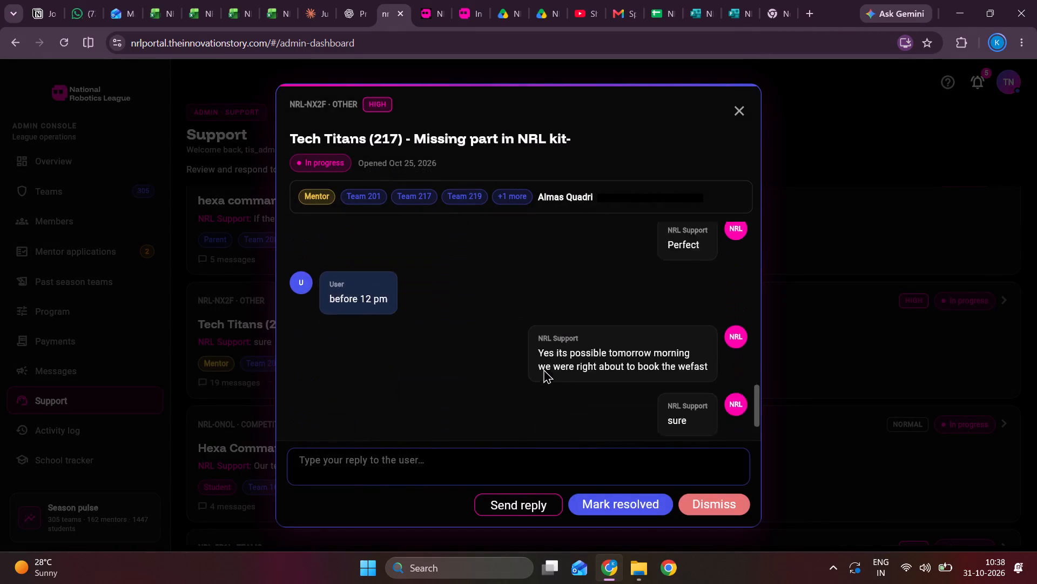
scroll(543, 369, down, 4)
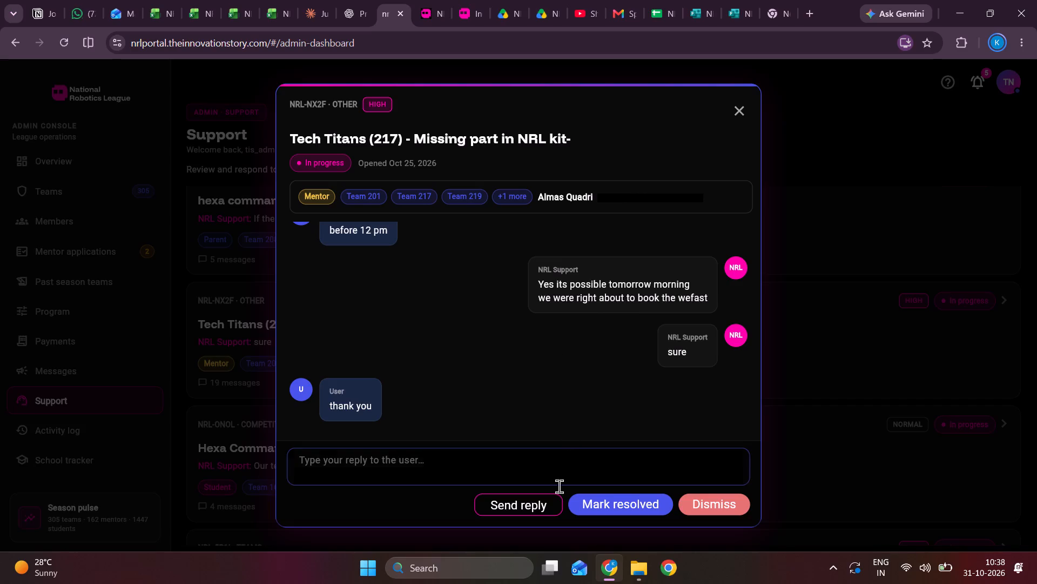
click(603, 507)
Read Team 212's "Failed Voltage Regulator (XL4015 IC Failure) & Board Replacement" ticket, including the board replacement request and the last support reply.
scroll(472, 437, down, 4)
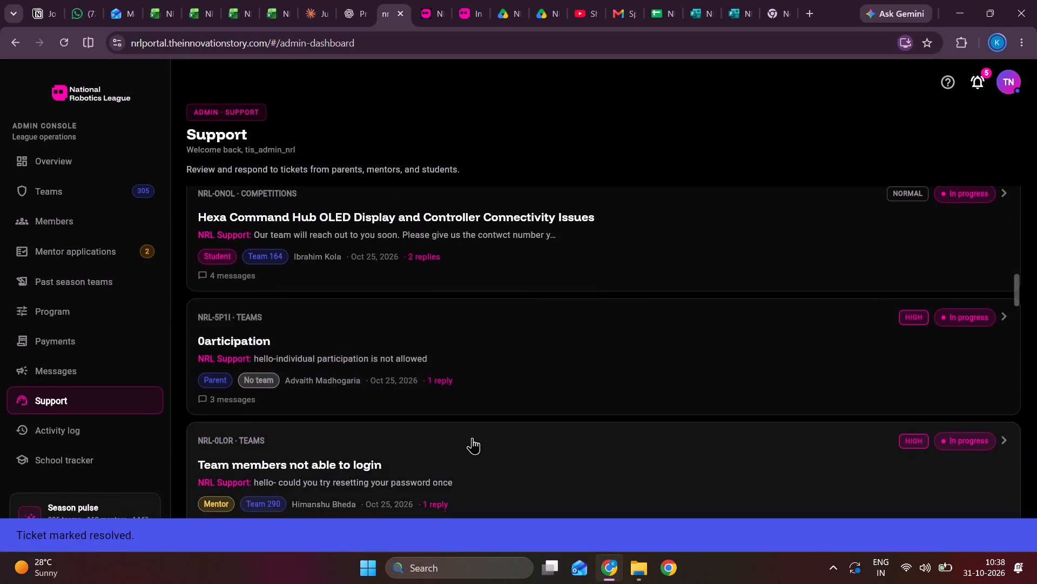
scroll(472, 437, down, 3)
click(477, 434)
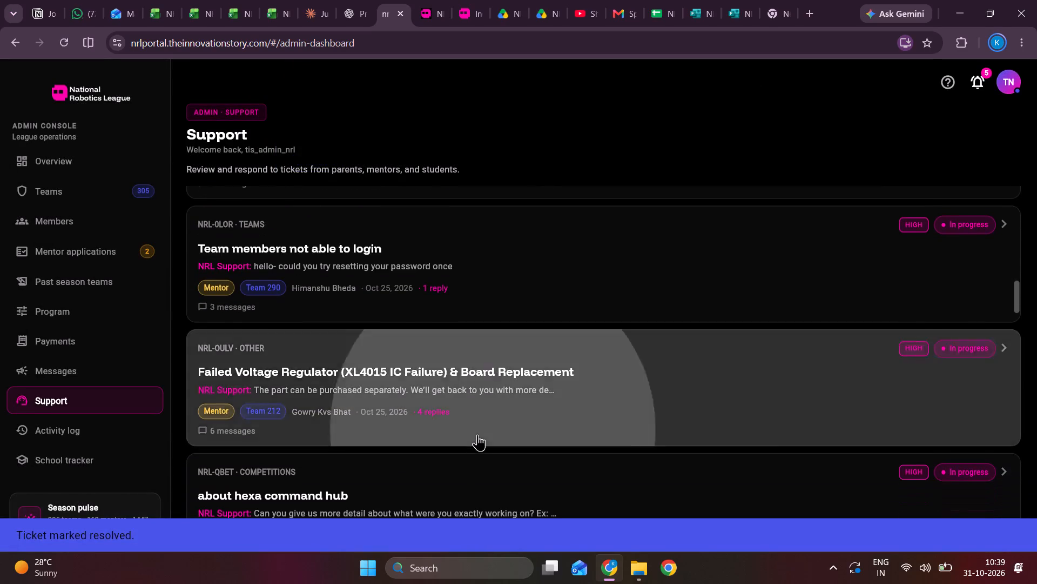
scroll(486, 327, down, 9)
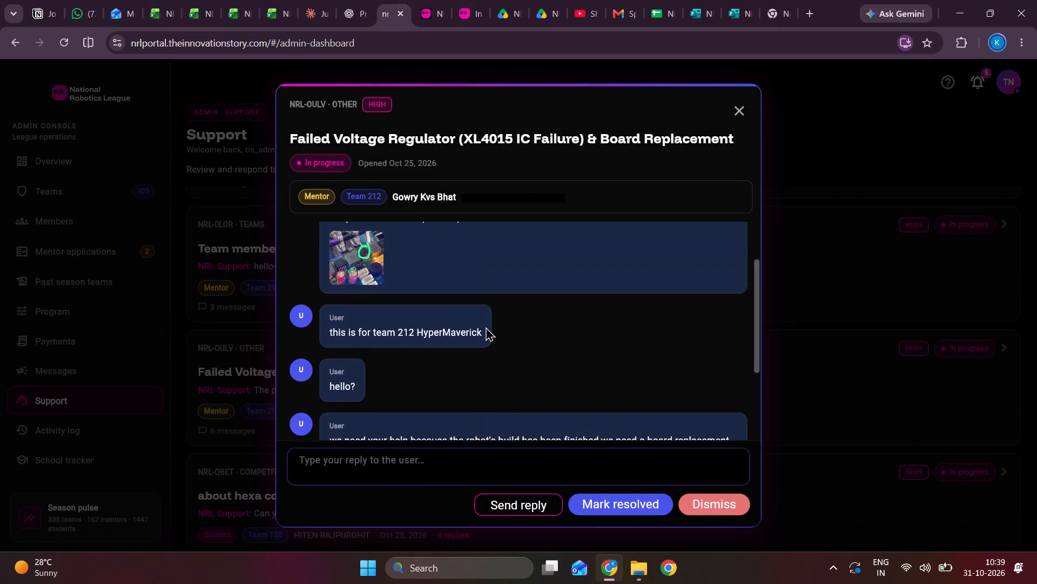
scroll(486, 327, down, 1)
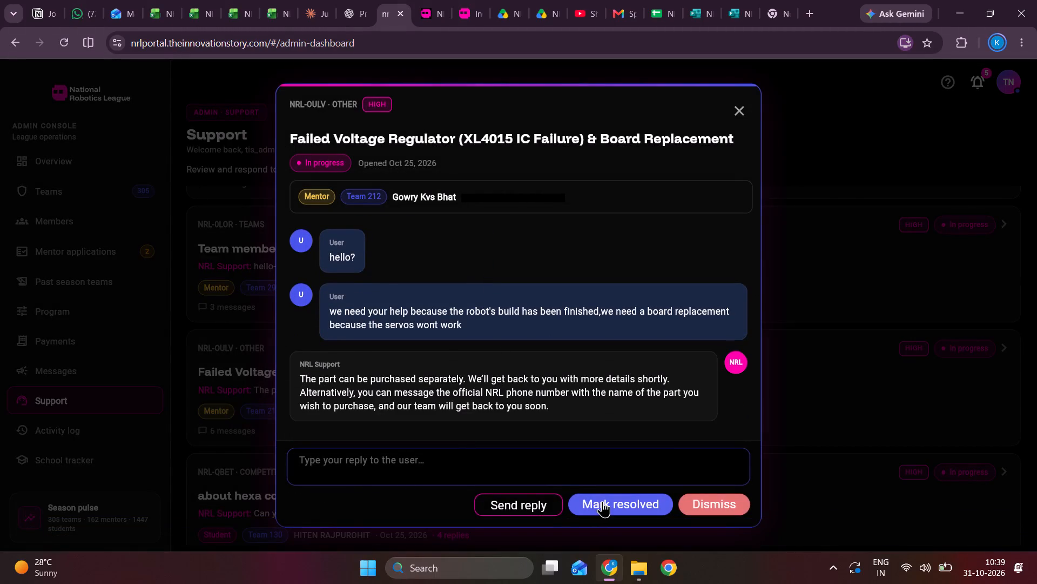
double_click(440, 456)
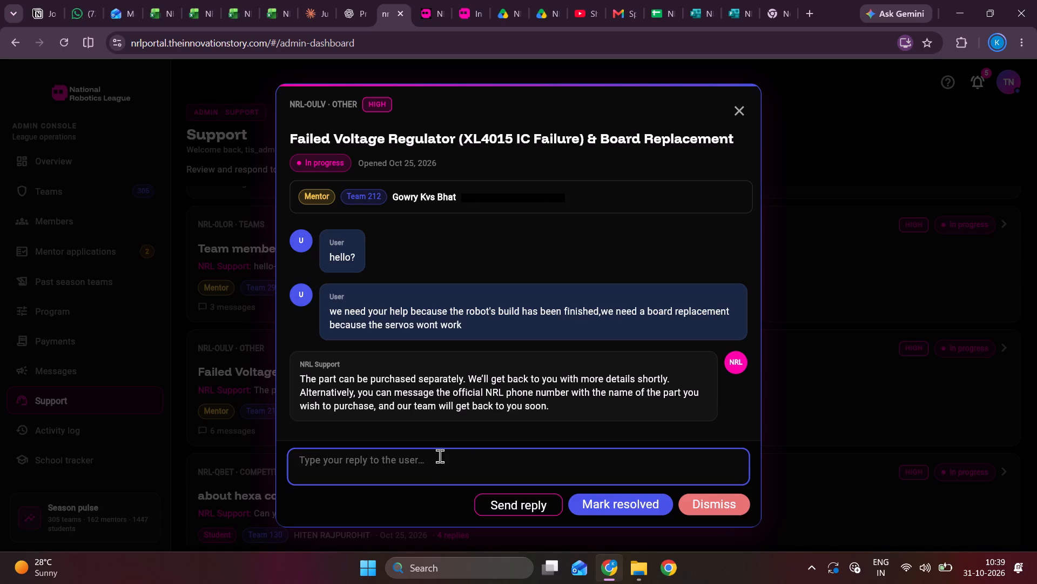
click(409, 467)
key(ctrl+v)
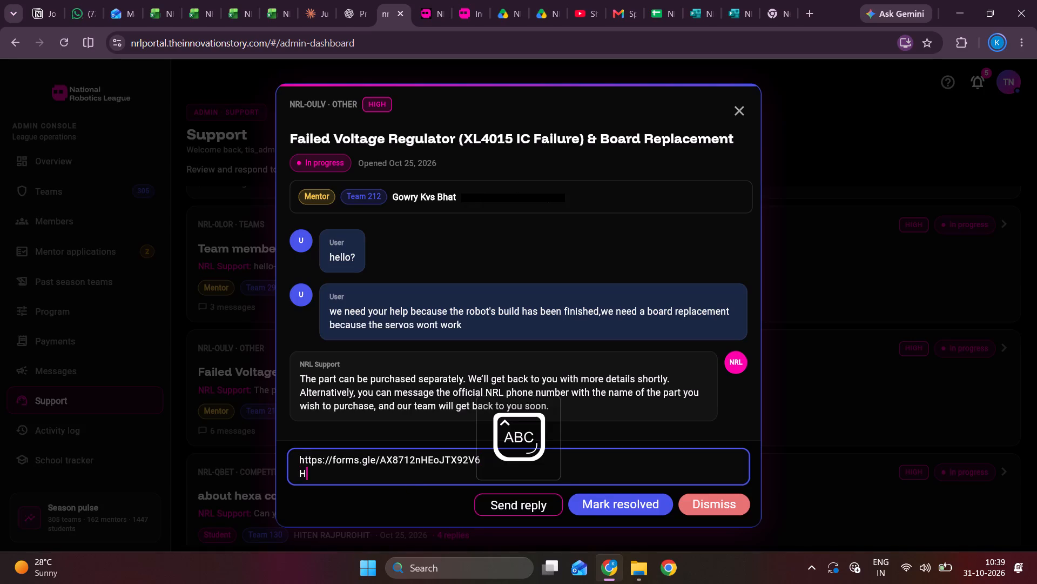
text(ere is the robot v)
key(BackSpace)
text(cli)
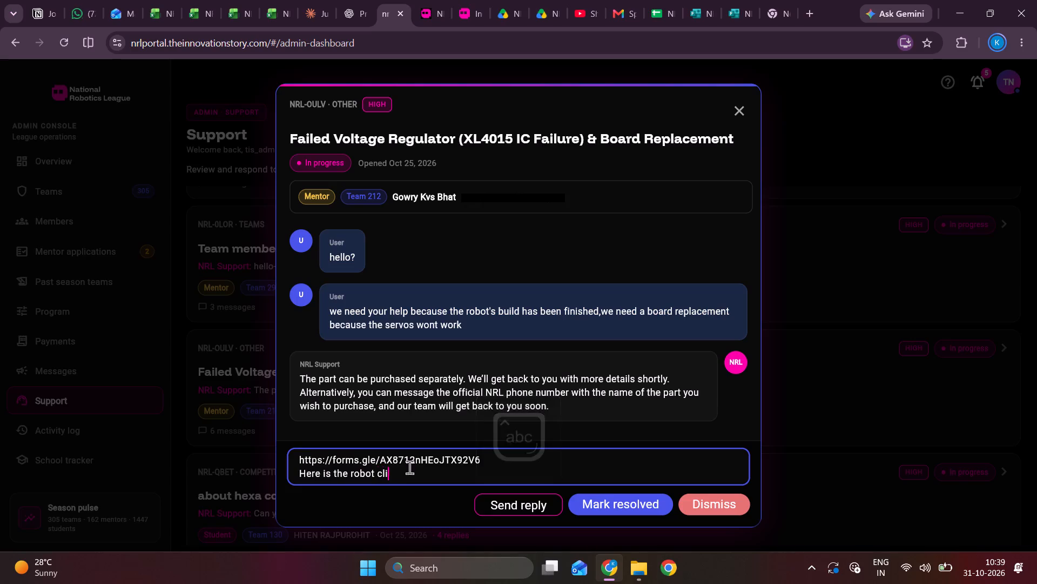
text(nic)
key(space)
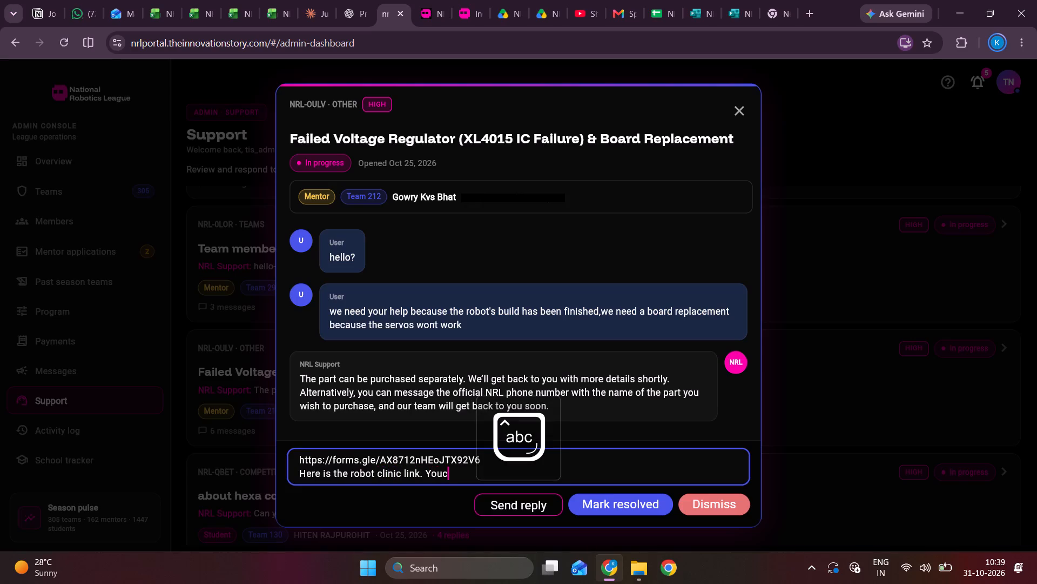
key(BackSpace)
key(BackSpace)
text(u can procure a)
key(space)
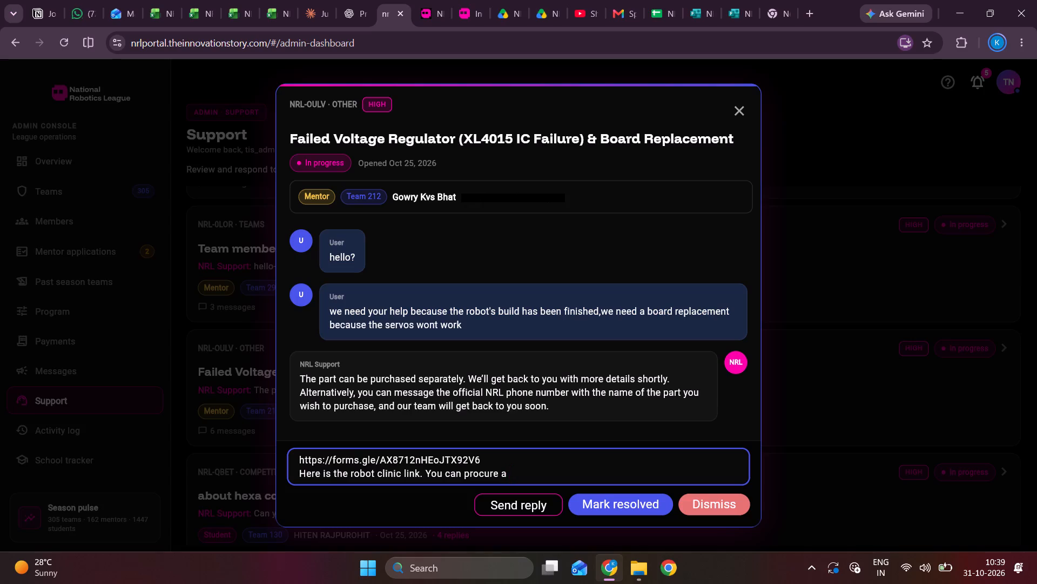
text(new bo)
key(BackSpace)
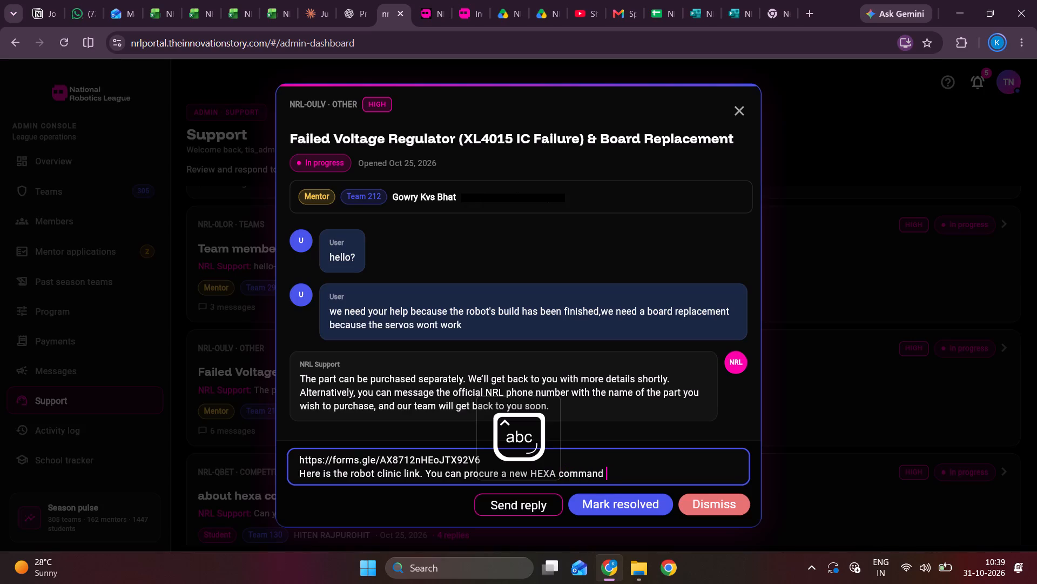
text(hub from the)
key(BackSpace)
key(BackSpace)
key(BackSpace)
text(hr)
key(BackSpace)
text(ere)
click(529, 514)
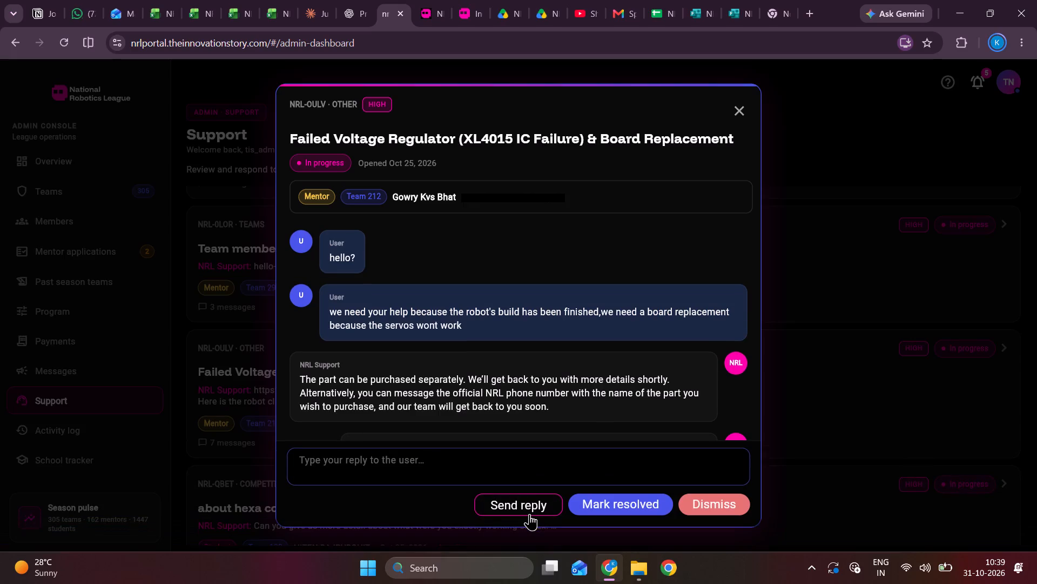
scroll(567, 463, down, 4)
scroll(575, 327, down, 3)
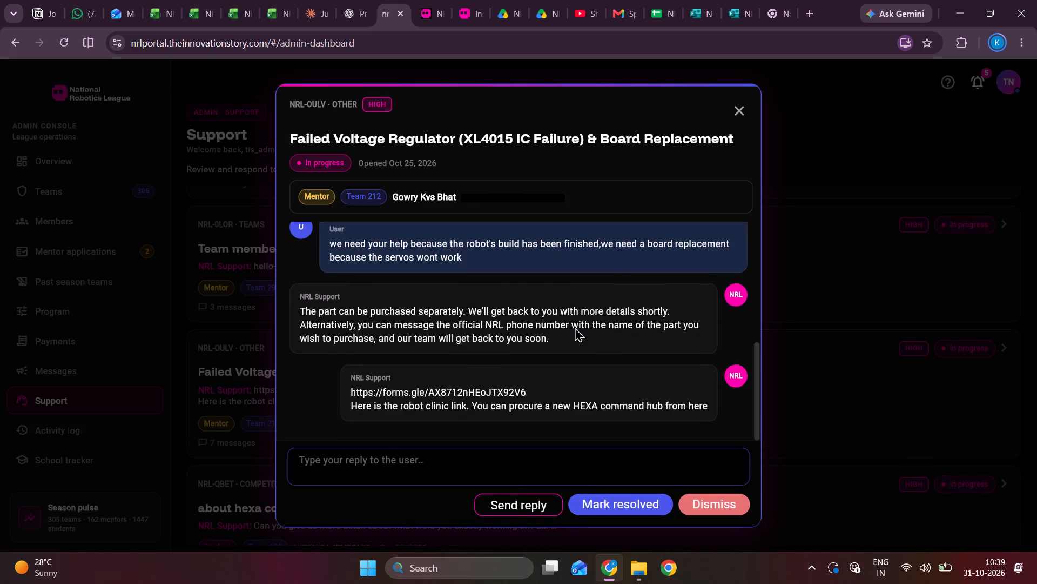
scroll(575, 327, down, 6)
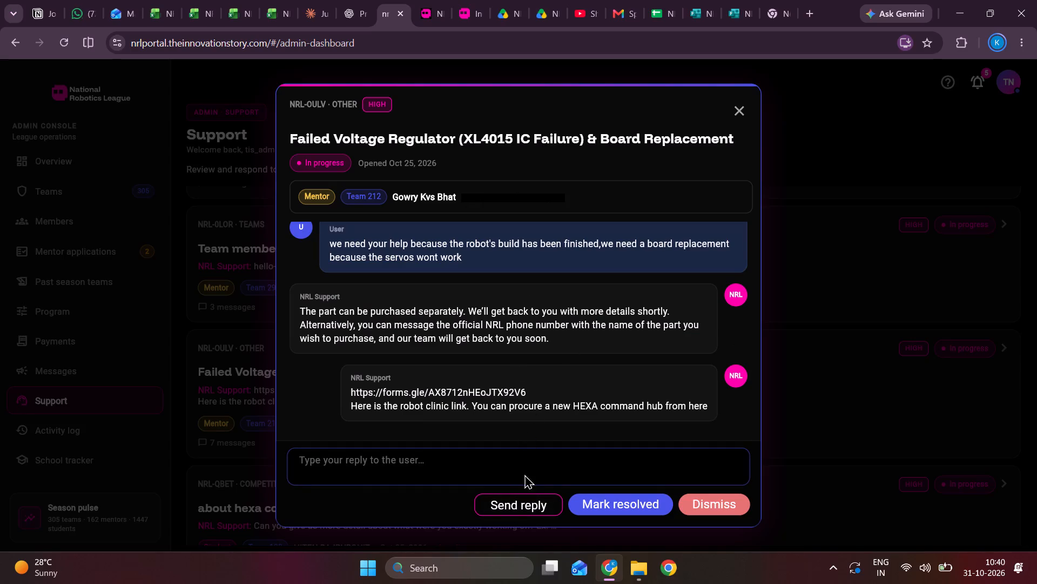
click(813, 240)
Read the full conversation in Team 130's "about hexa command hub" ticket, including the fault description and the questions about buying a replacement.
scroll(580, 410, down, 1)
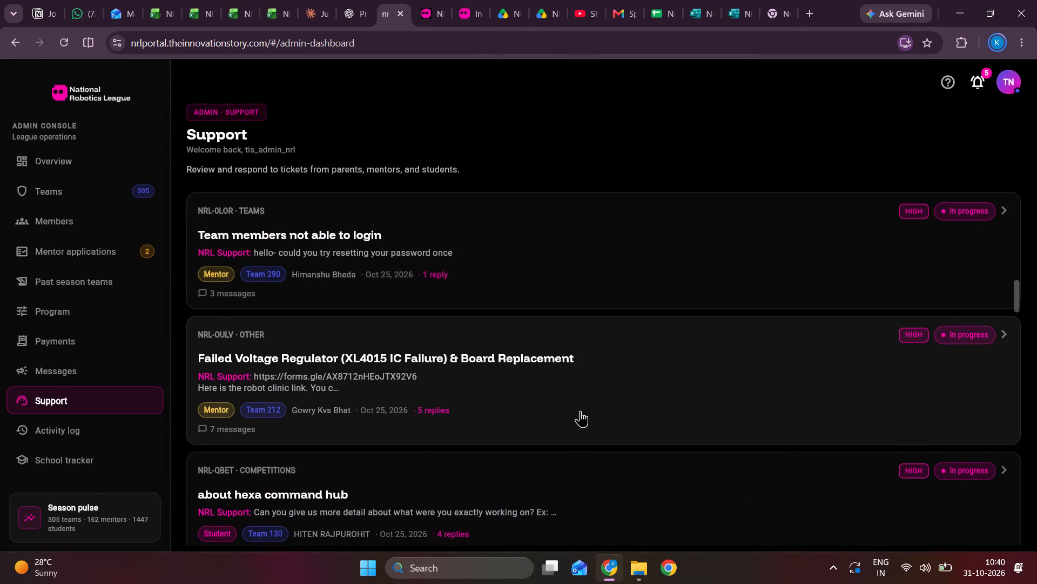
scroll(580, 410, down, 3)
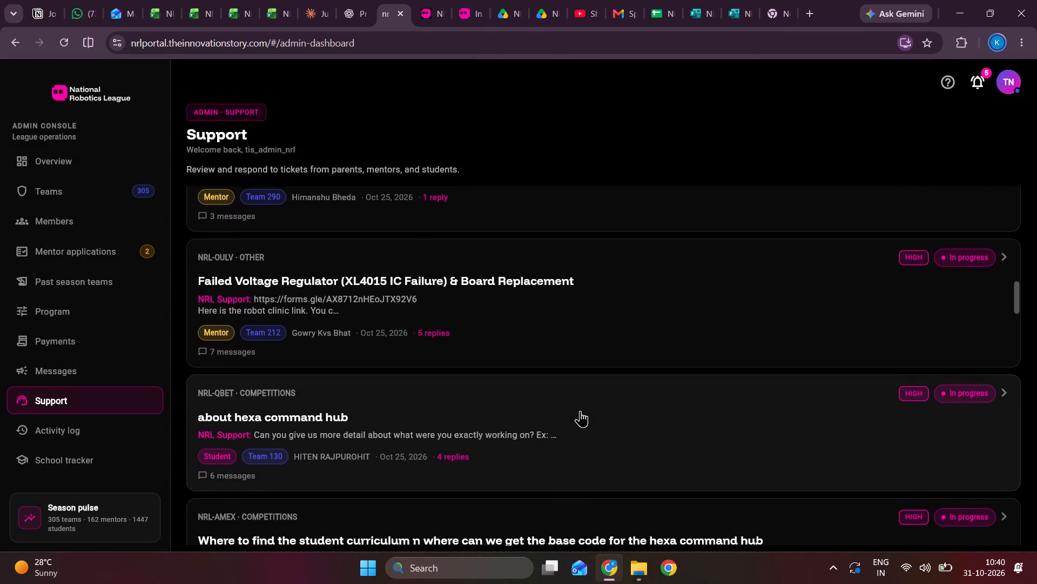
scroll(580, 410, down, 1)
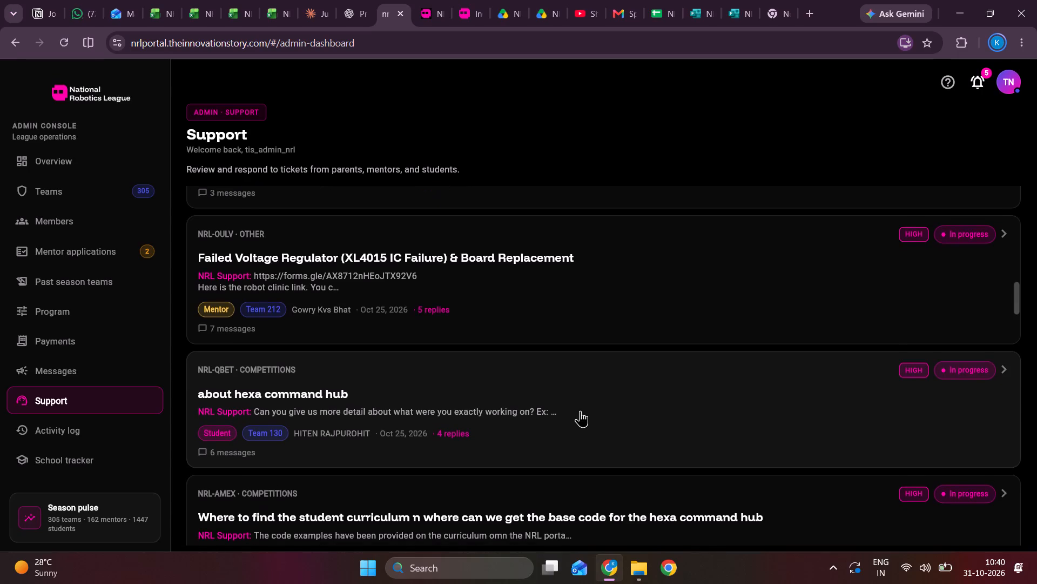
click(580, 410)
scroll(580, 410, down, 4)
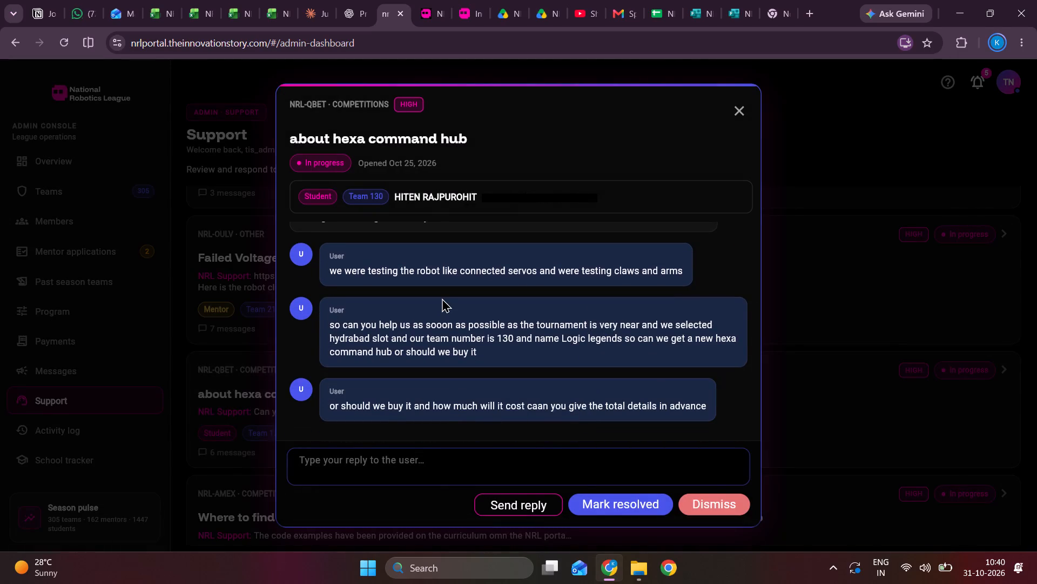
scroll(442, 298, up, 3)
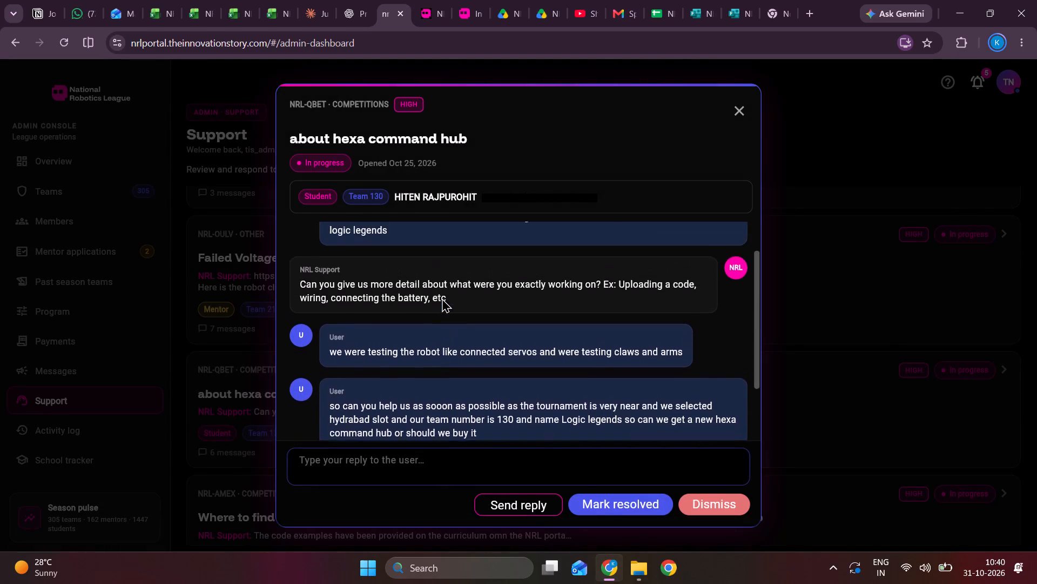
scroll(442, 298, up, 2)
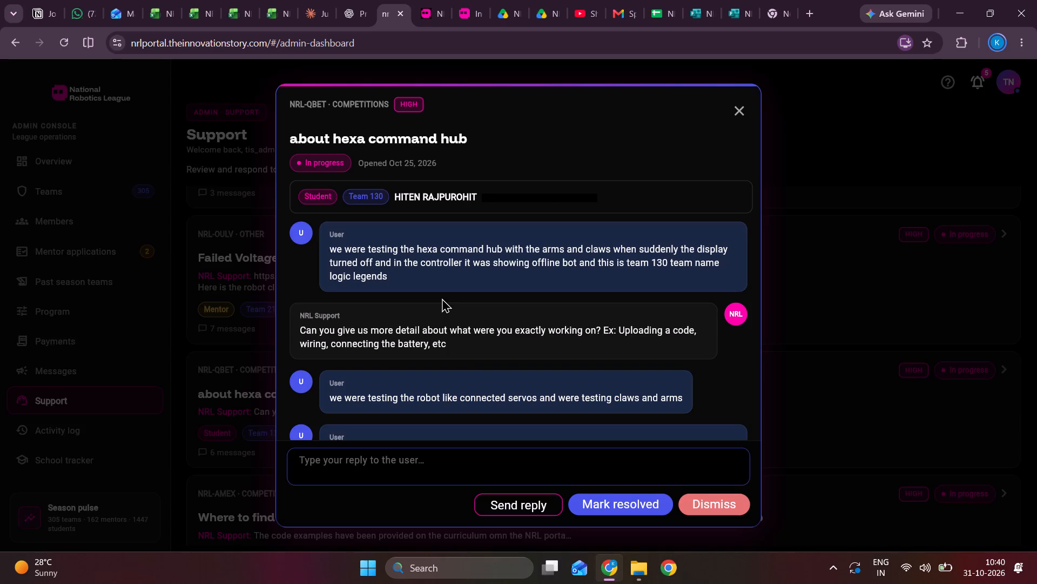
scroll(442, 298, up, 2)
scroll(561, 297, down, 1)
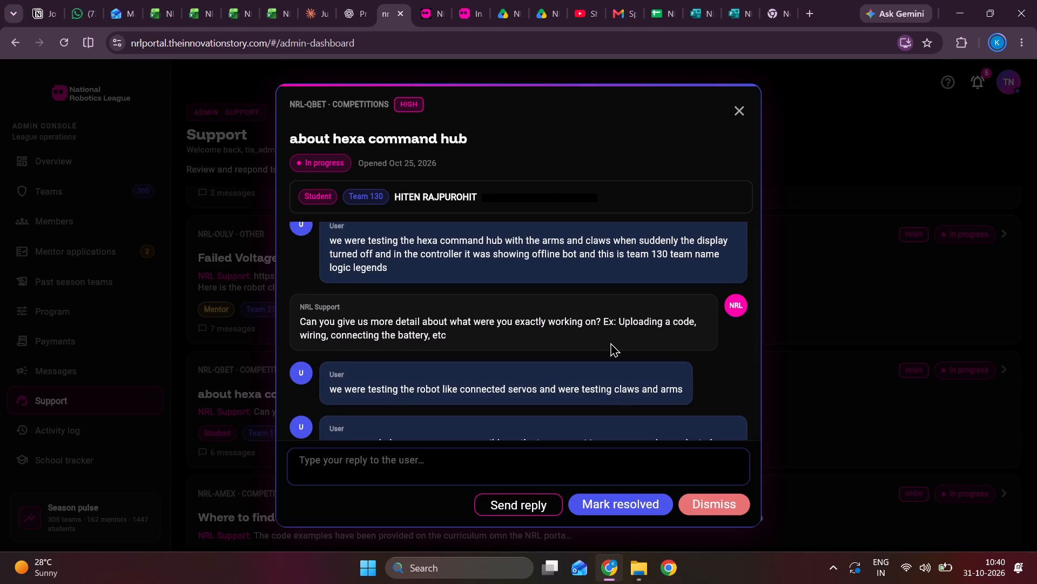
scroll(610, 342, down, 4)
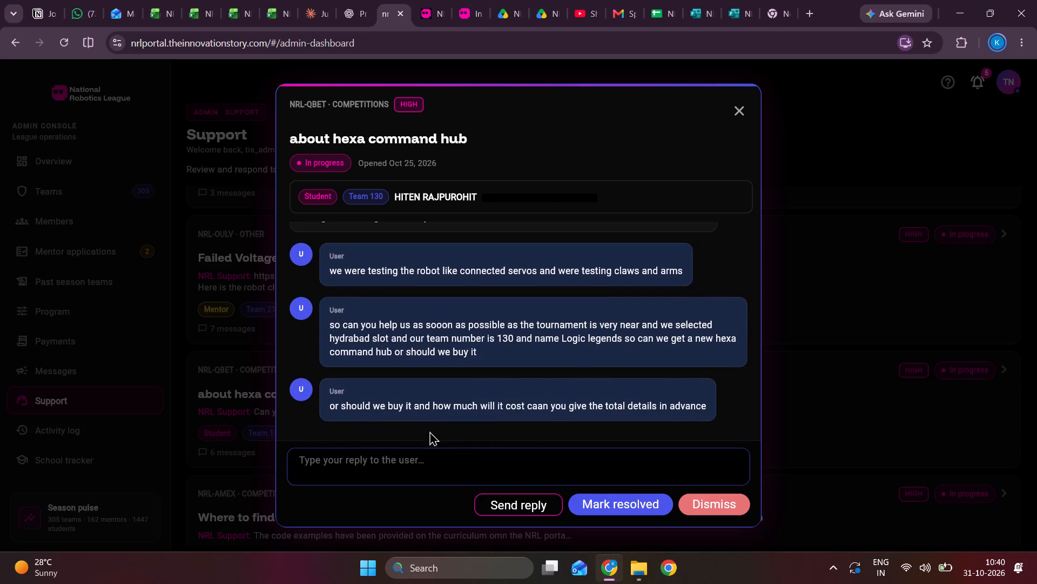
click(401, 458)
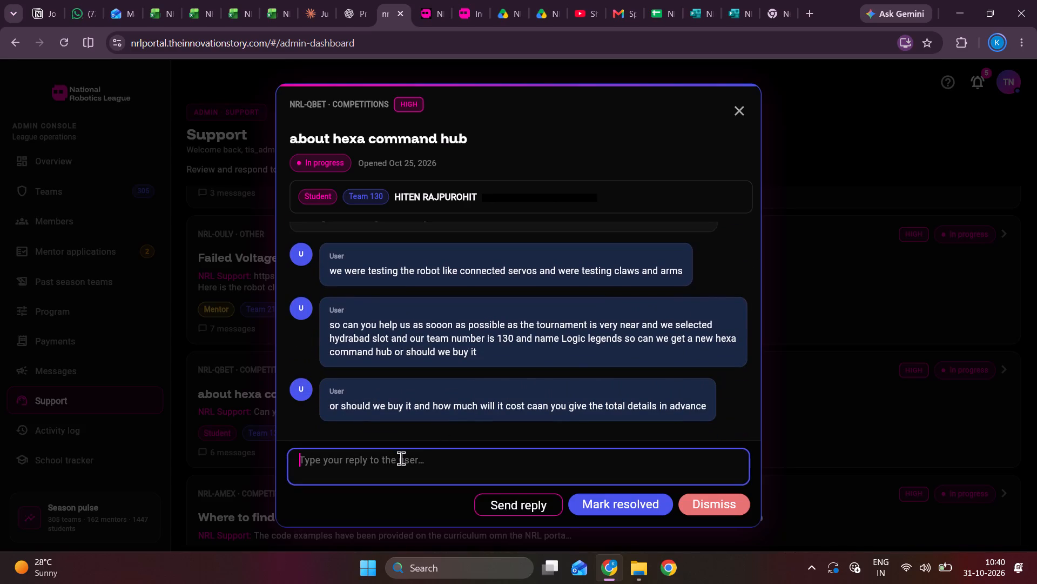
click(405, 463)
key(ctrl+v)
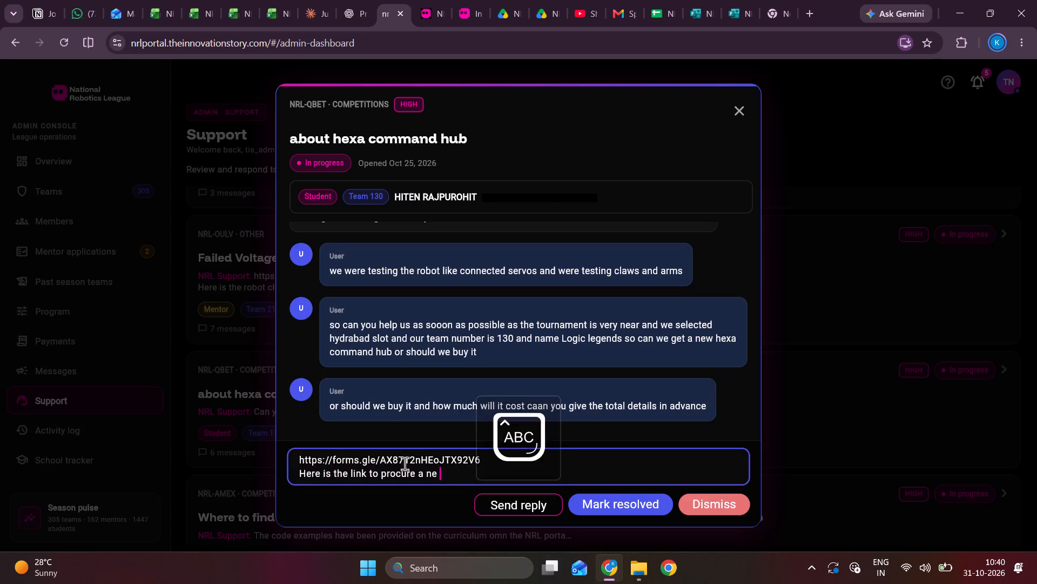
key(BackSpace)
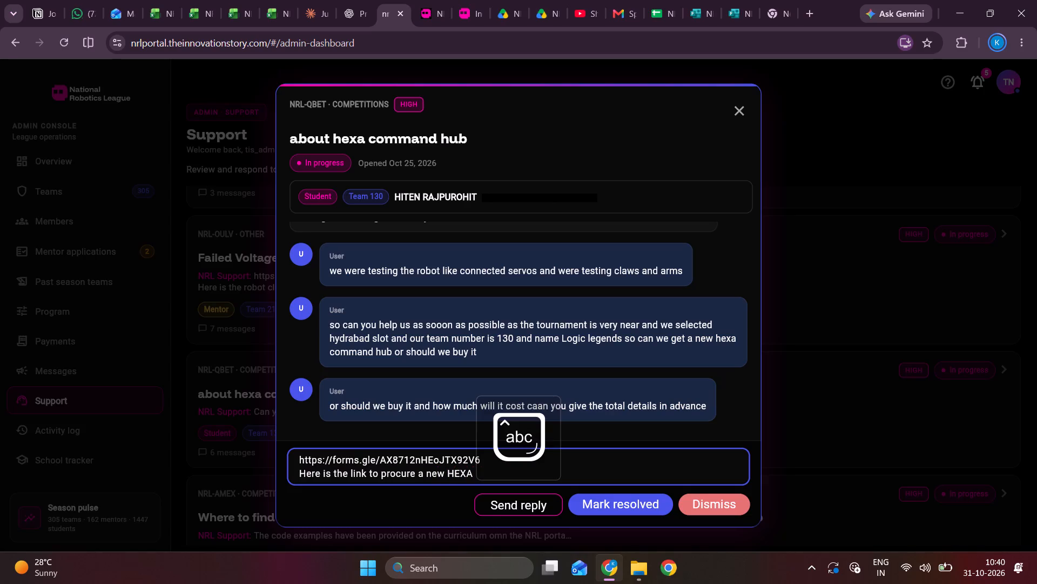
key(BackSpace)
key(BackSpace)
key(BackSpace)
text(ub.)
key(space)
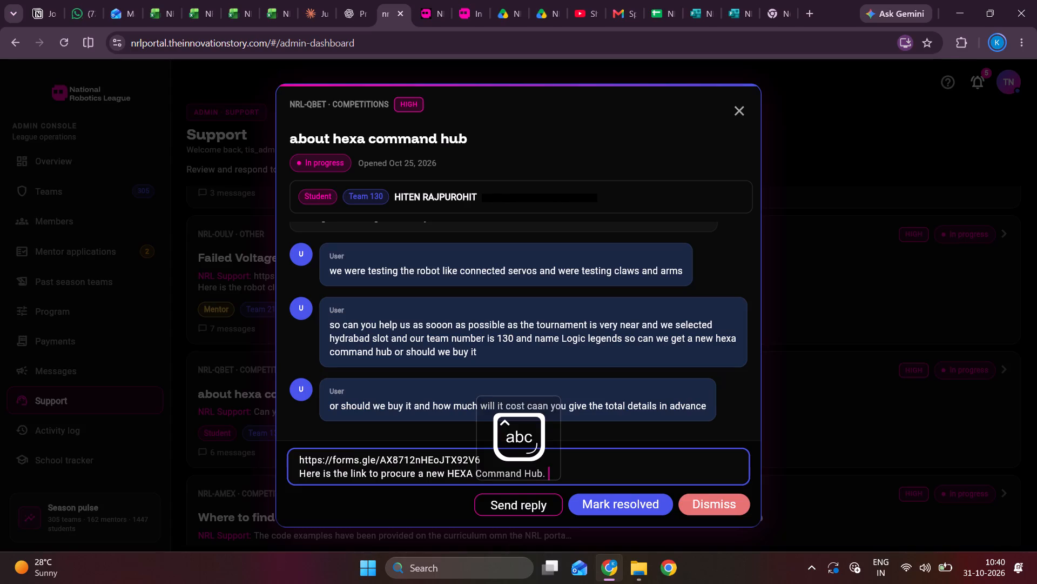
key(BackSpace)
key(BackSpace)
key(Return)
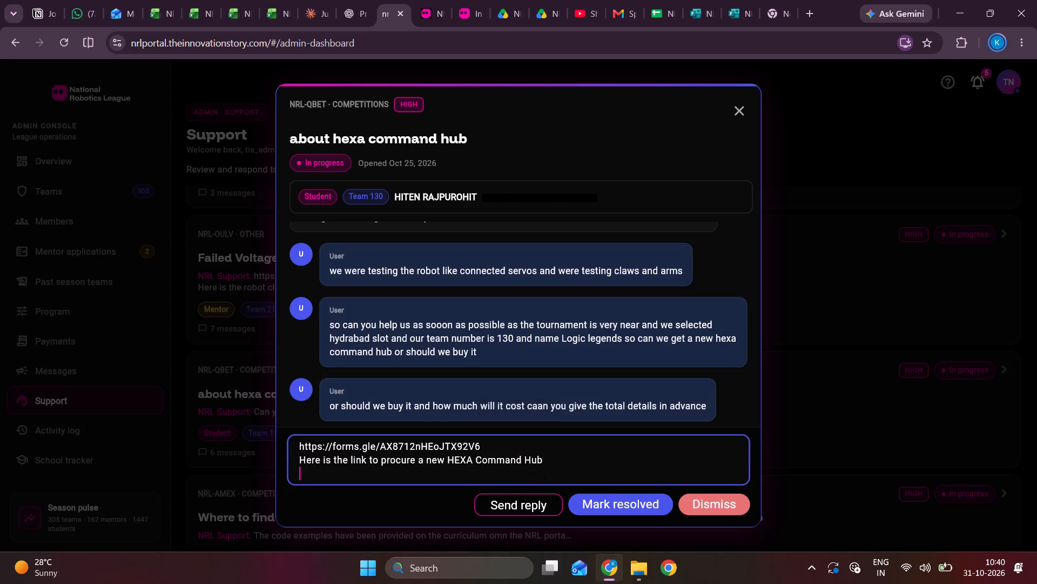
click(515, 509)
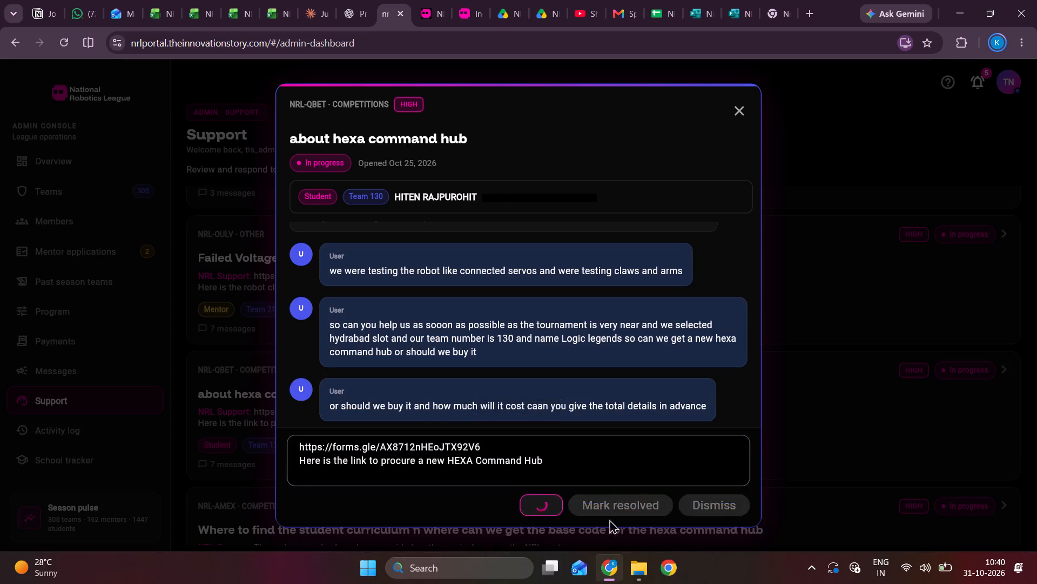
scroll(645, 360, down, 3)
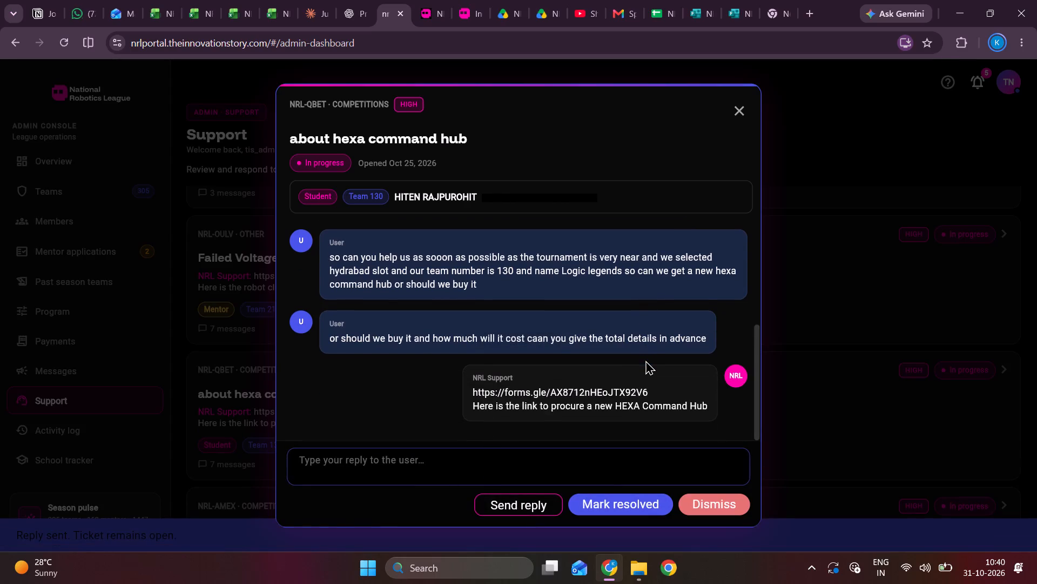
Switch to YouTube and look through the suggested videos for the song "Shubh - One Love (Official Audio)".
click(581, 12)
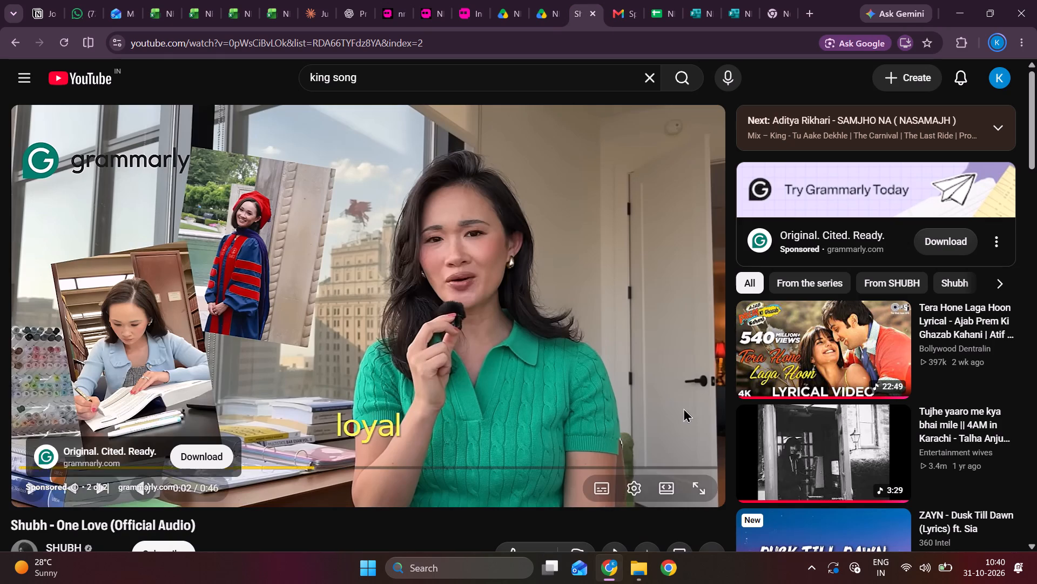
scroll(769, 408, down, 5)
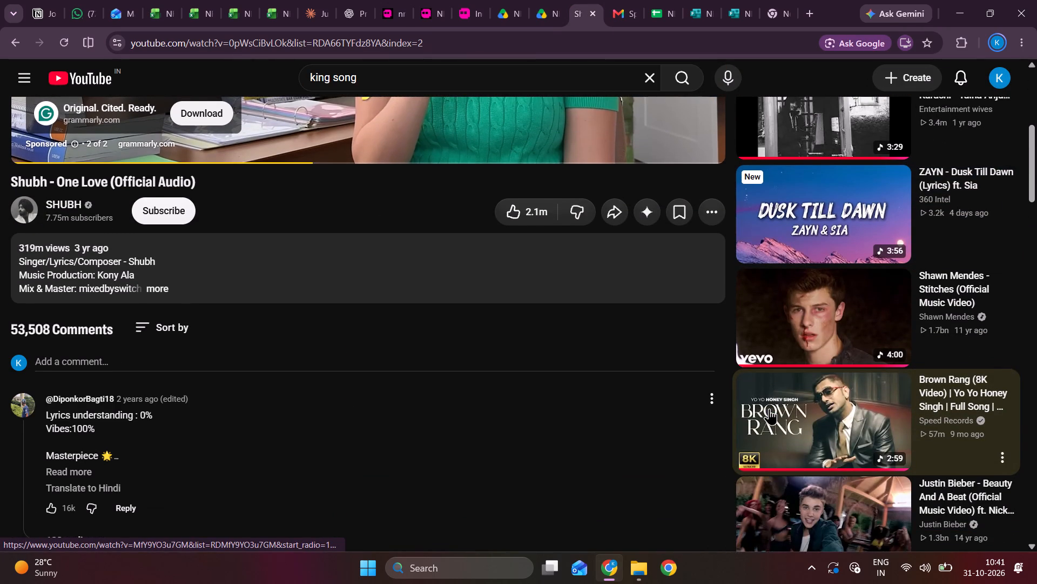
scroll(769, 408, down, 2)
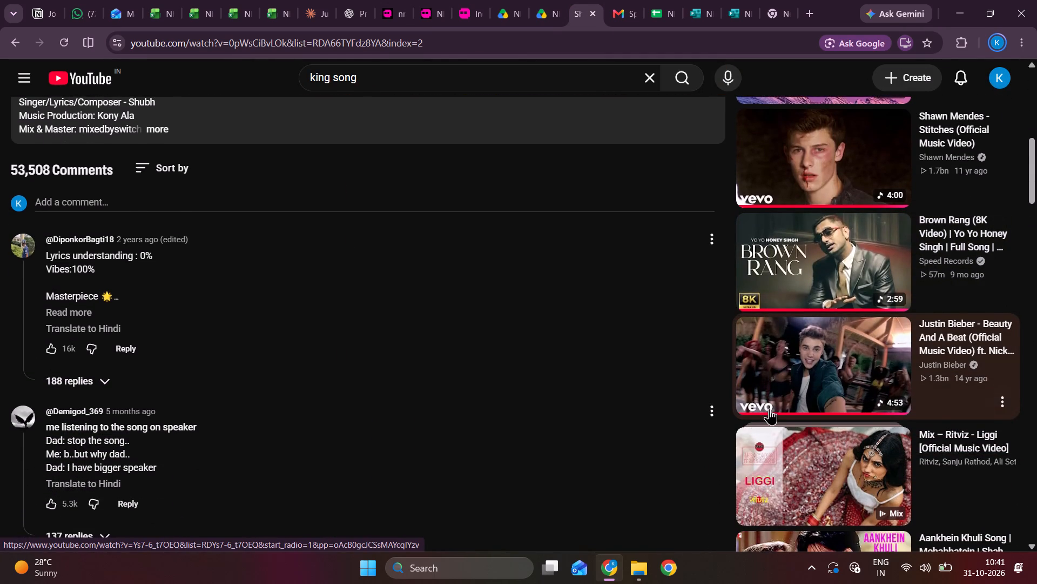
scroll(769, 408, down, 3)
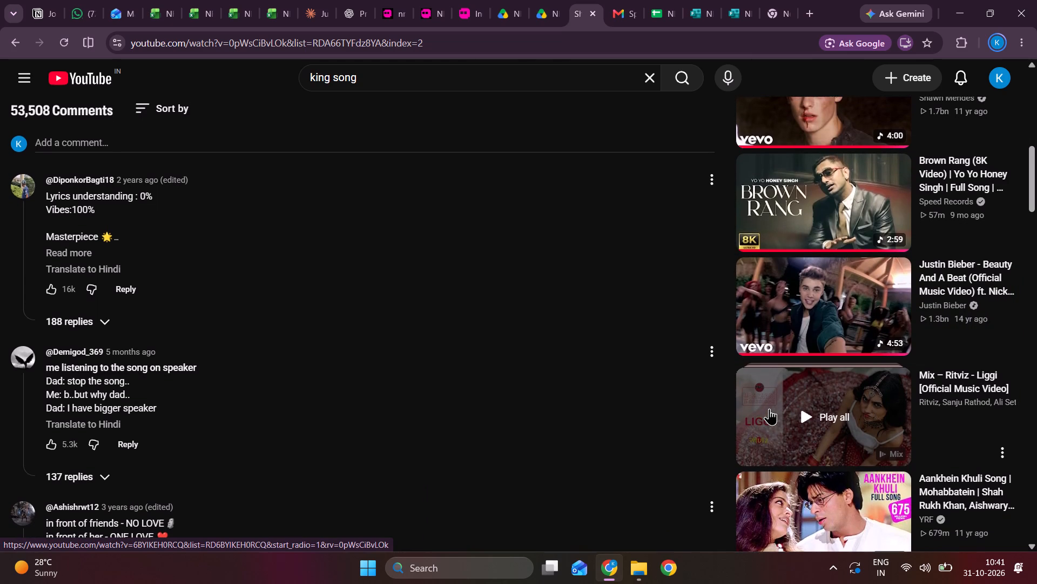